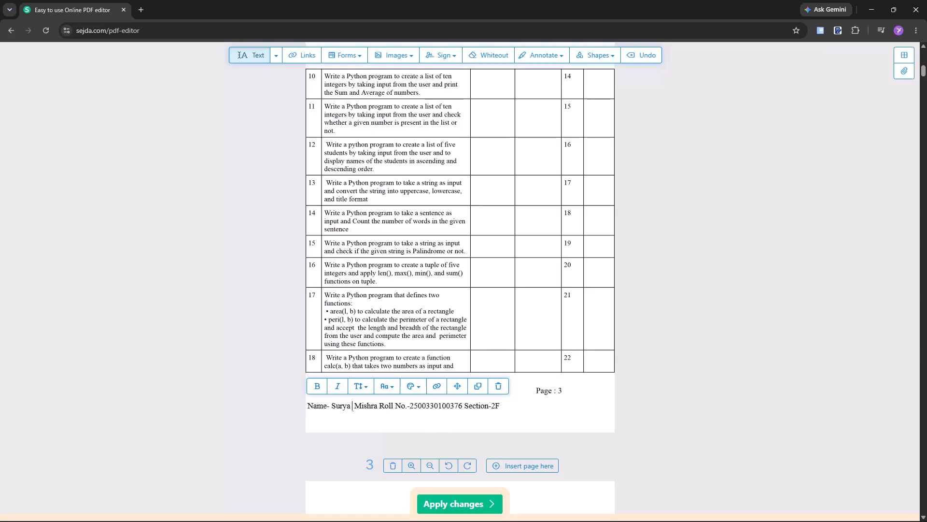
# Complete the student's middle name and replace the last two digits of the roll number in the page 3 footer.
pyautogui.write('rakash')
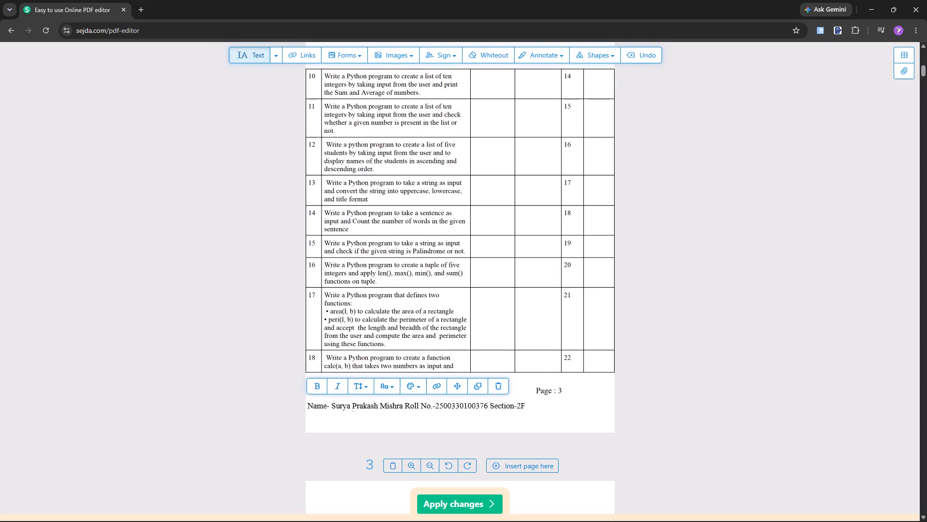
pyautogui.click(487, 407)
pyautogui.press('BackSpace')
pyautogui.press('BackSpace')
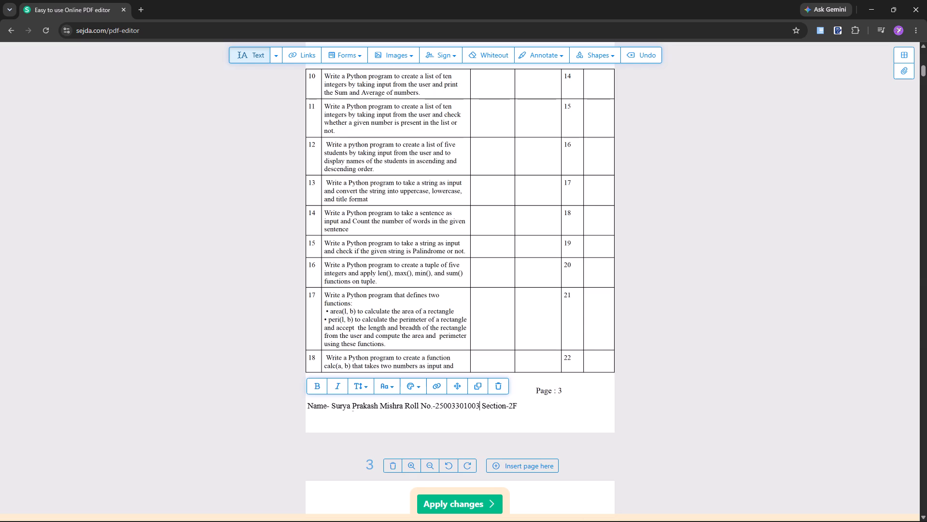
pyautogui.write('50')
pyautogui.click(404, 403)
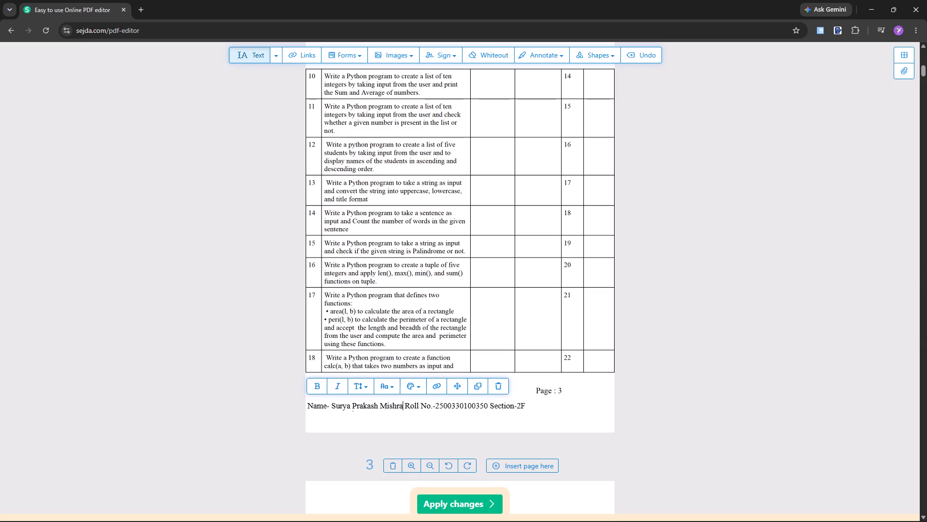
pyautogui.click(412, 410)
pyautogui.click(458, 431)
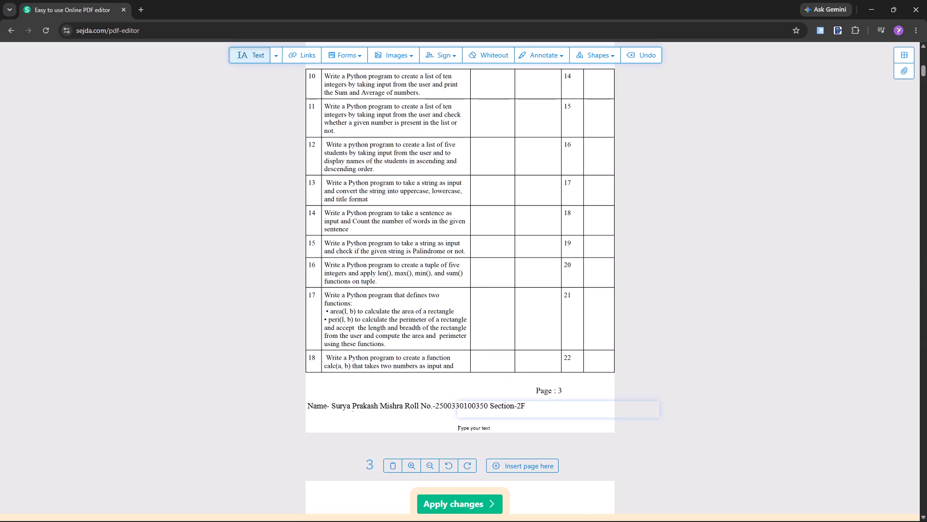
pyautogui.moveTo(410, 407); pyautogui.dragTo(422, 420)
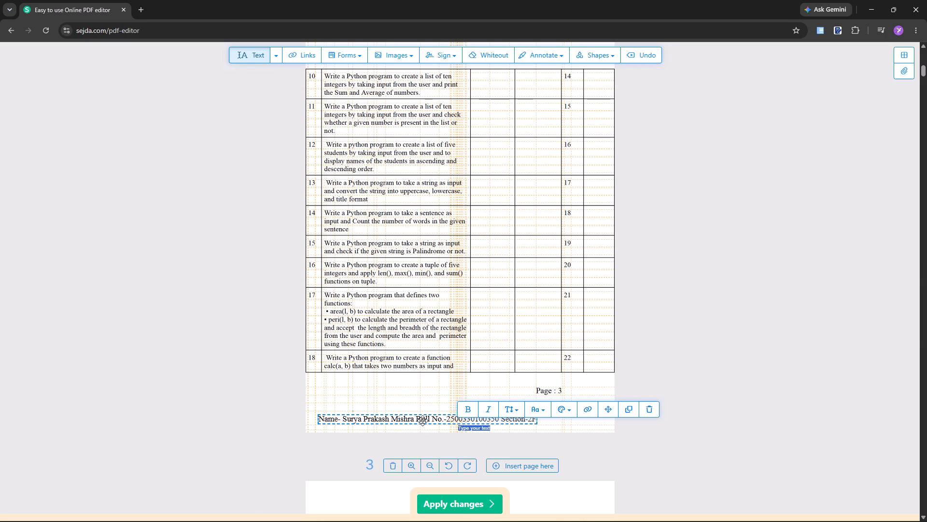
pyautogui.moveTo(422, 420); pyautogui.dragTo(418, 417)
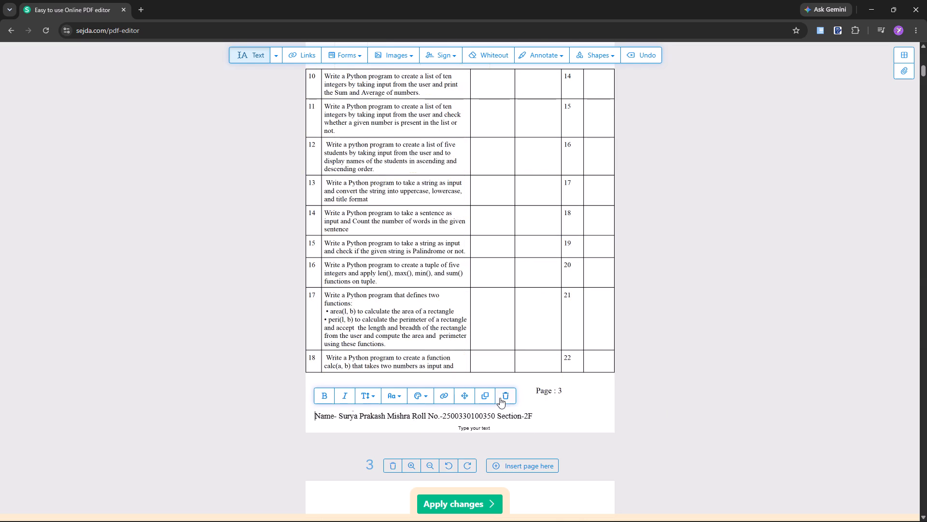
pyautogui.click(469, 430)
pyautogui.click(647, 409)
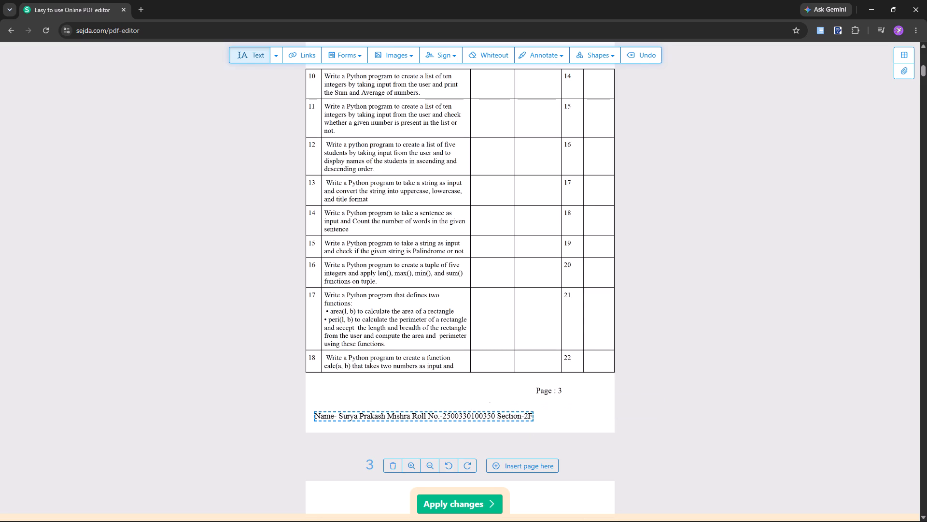
# Reposition the name and roll number line in the page 3 footer, slightly indented from the table's left edge and just below the page label.
pyautogui.click(475, 420)
pyautogui.click(464, 393)
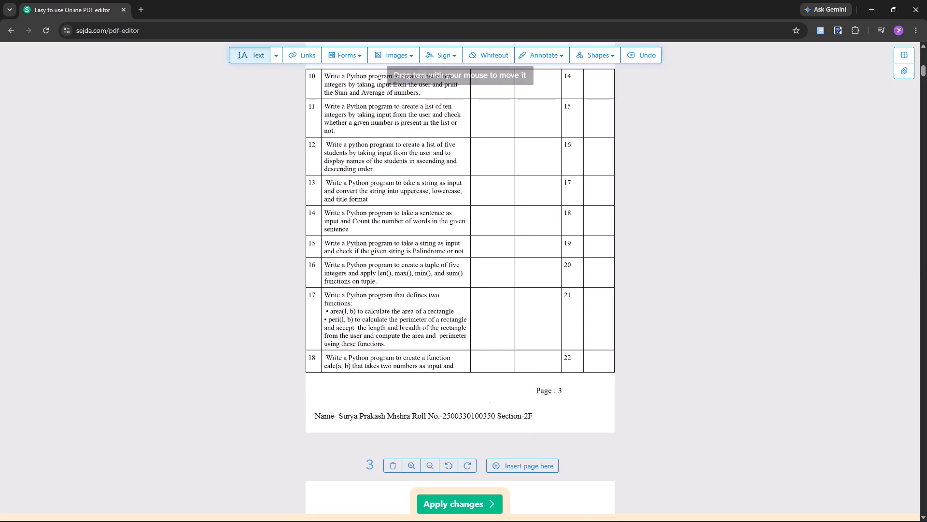
pyautogui.moveTo(450, 417); pyautogui.dragTo(455, 410)
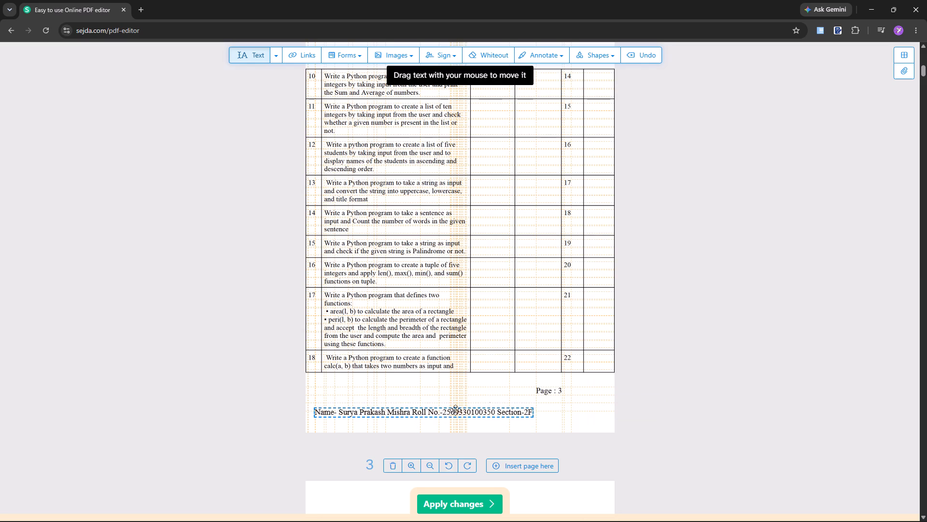
pyautogui.moveTo(455, 410); pyautogui.dragTo(450, 408)
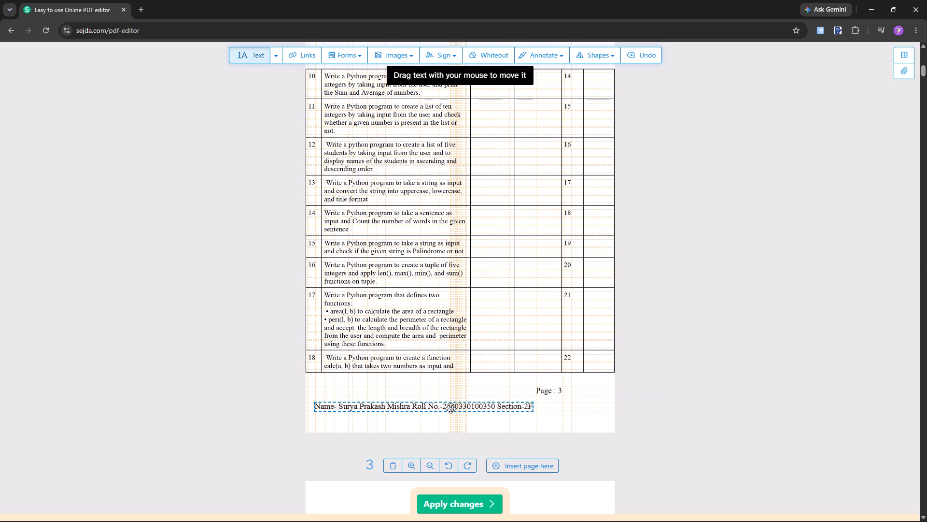
pyautogui.moveTo(450, 408); pyautogui.dragTo(455, 407)
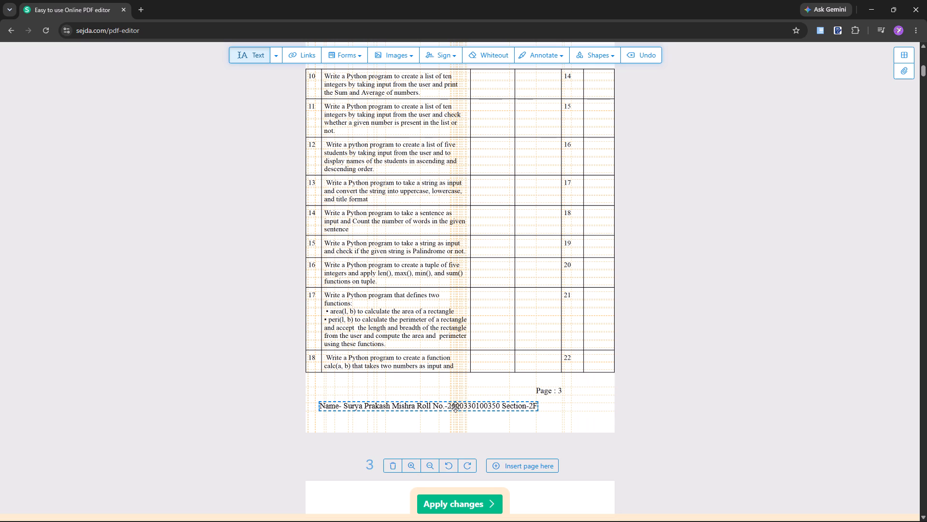
pyautogui.moveTo(455, 407); pyautogui.dragTo(455, 406)
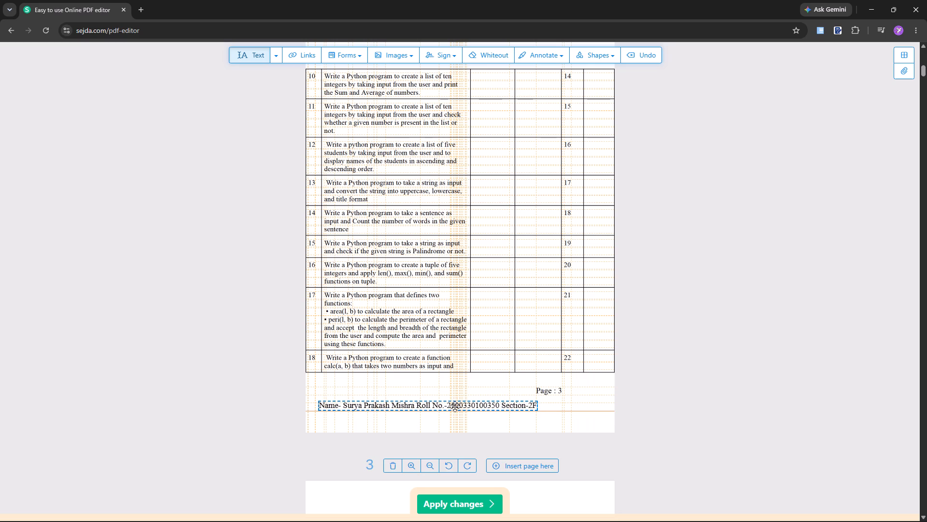
pyautogui.moveTo(455, 406); pyautogui.dragTo(453, 406)
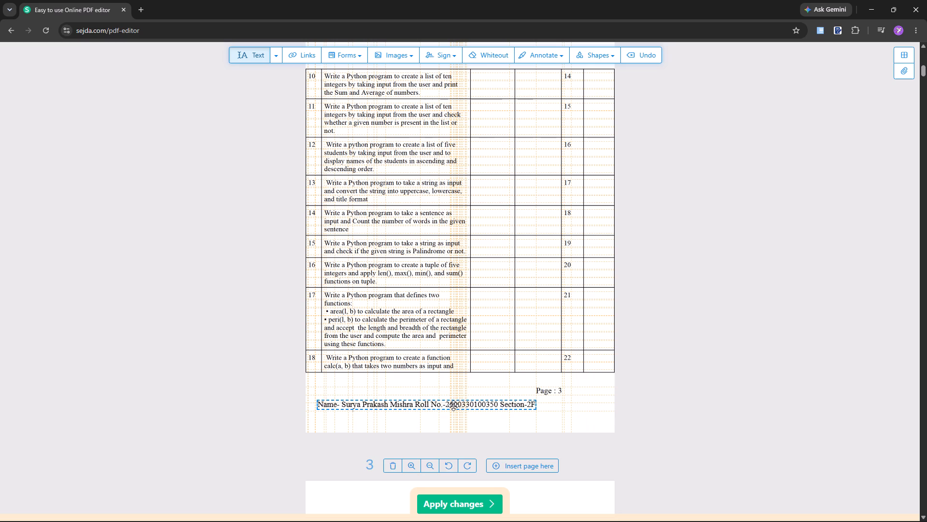
pyautogui.moveTo(453, 406); pyautogui.dragTo(449, 406)
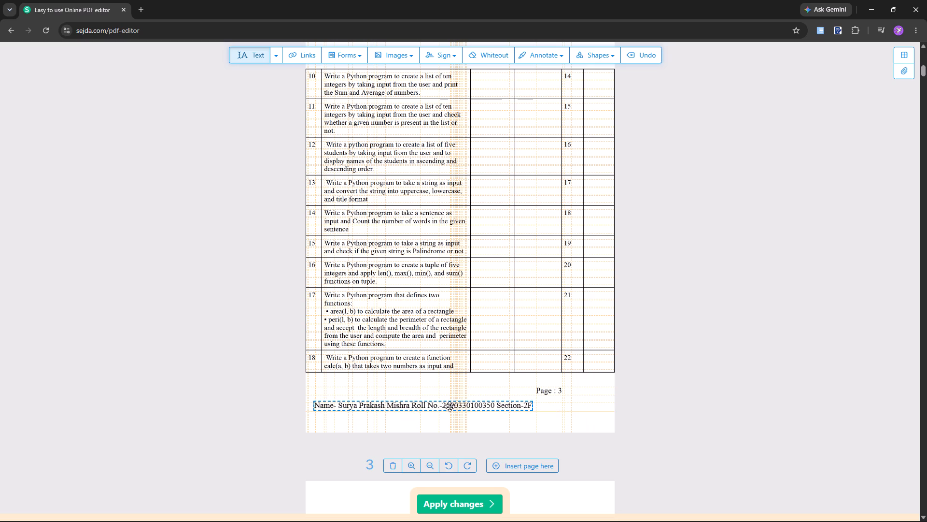
pyautogui.moveTo(449, 406); pyautogui.dragTo(457, 407)
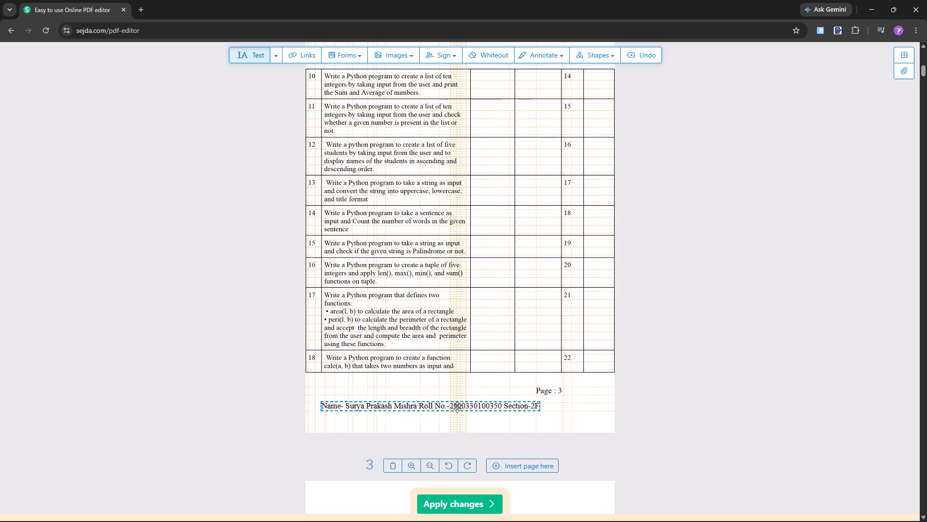
pyautogui.moveTo(457, 407); pyautogui.dragTo(457, 406)
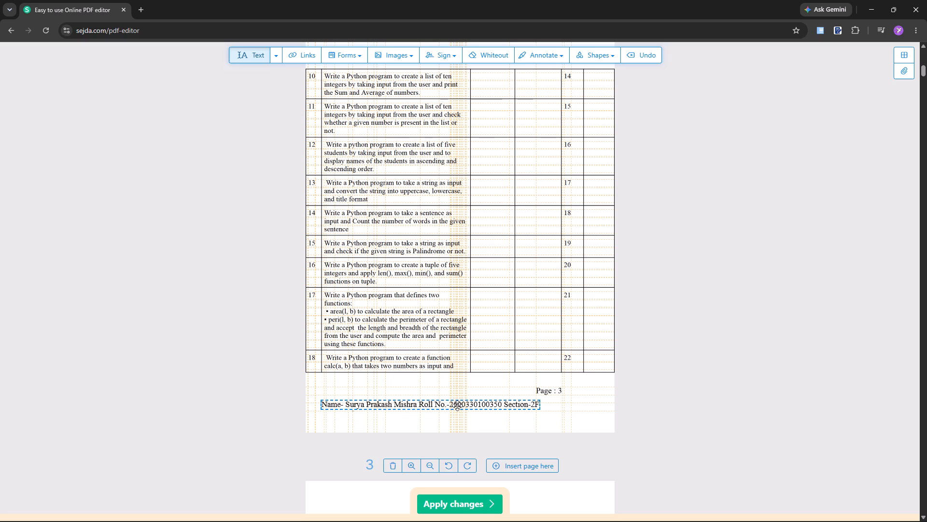
pyautogui.moveTo(457, 406); pyautogui.dragTo(454, 406)
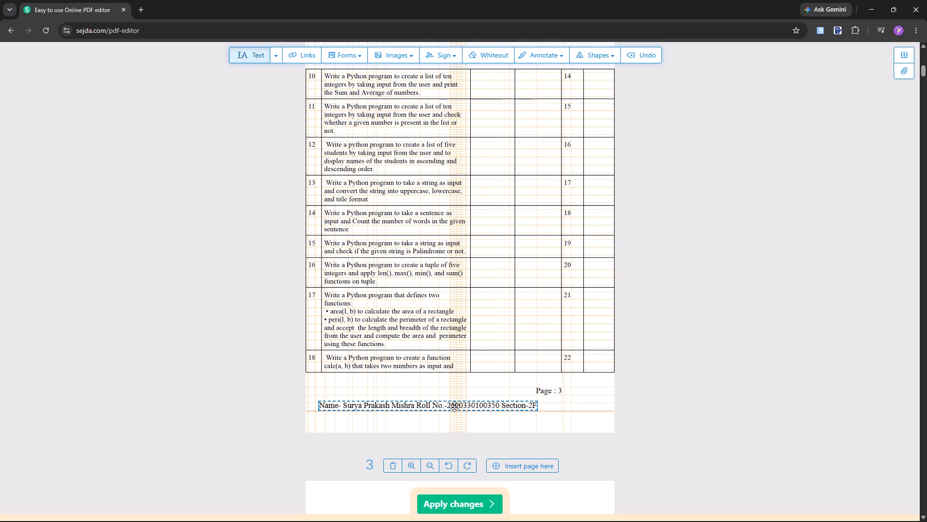
pyautogui.moveTo(454, 406); pyautogui.dragTo(448, 406)
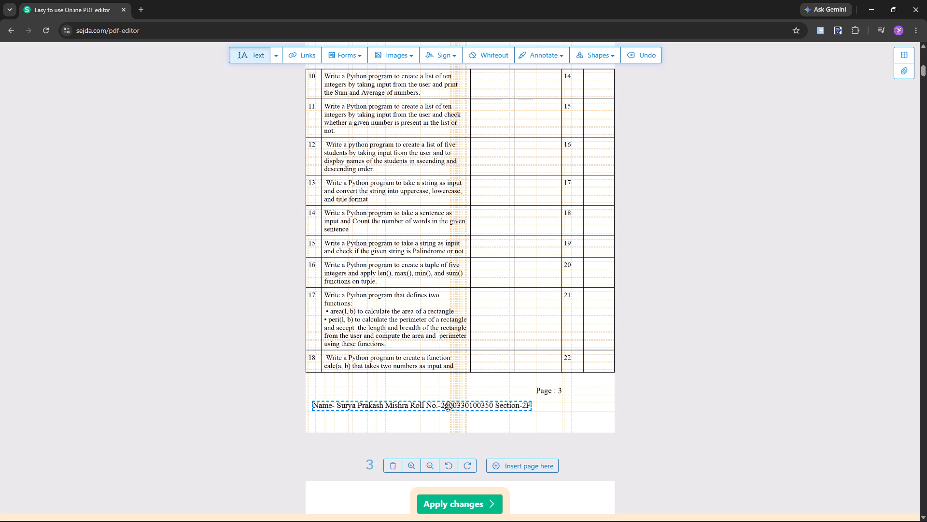
pyautogui.moveTo(448, 406); pyautogui.dragTo(446, 407)
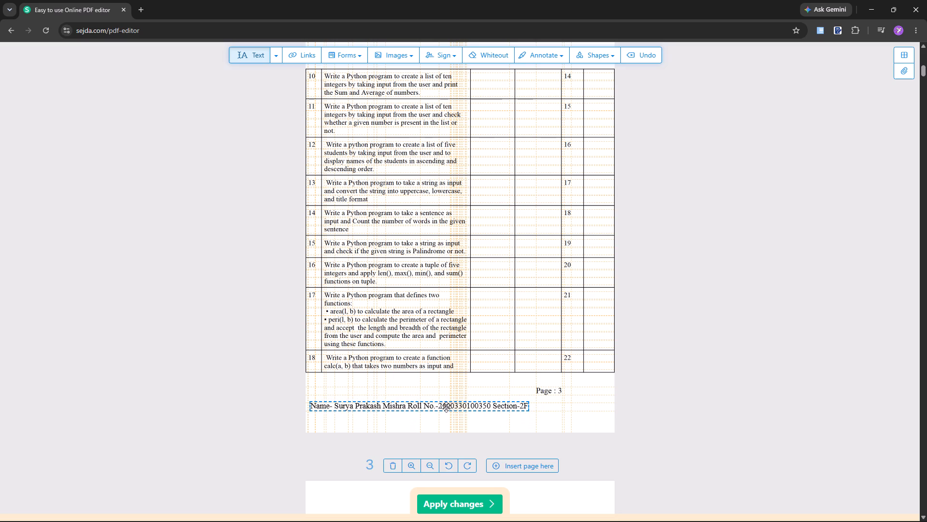
pyautogui.moveTo(446, 407); pyautogui.dragTo(452, 407)
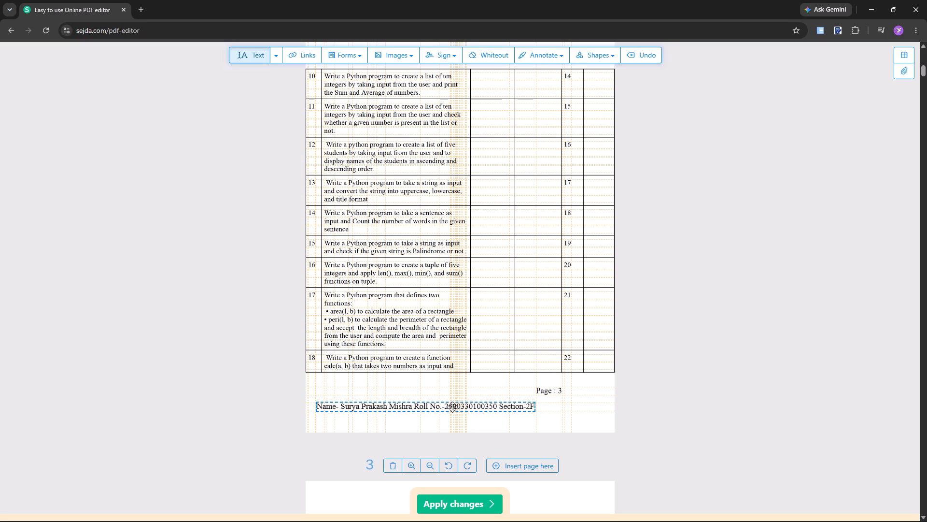
pyautogui.moveTo(452, 407); pyautogui.dragTo(451, 406)
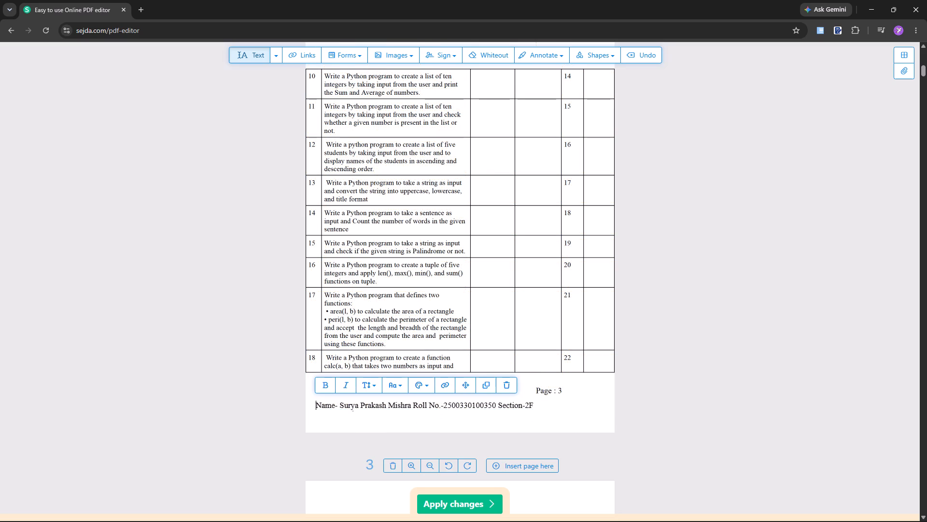
# Move the "Page : 3" label down beside the end of the name and roll number line, roughly level with it.
pyautogui.click(548, 391)
pyautogui.click(690, 368)
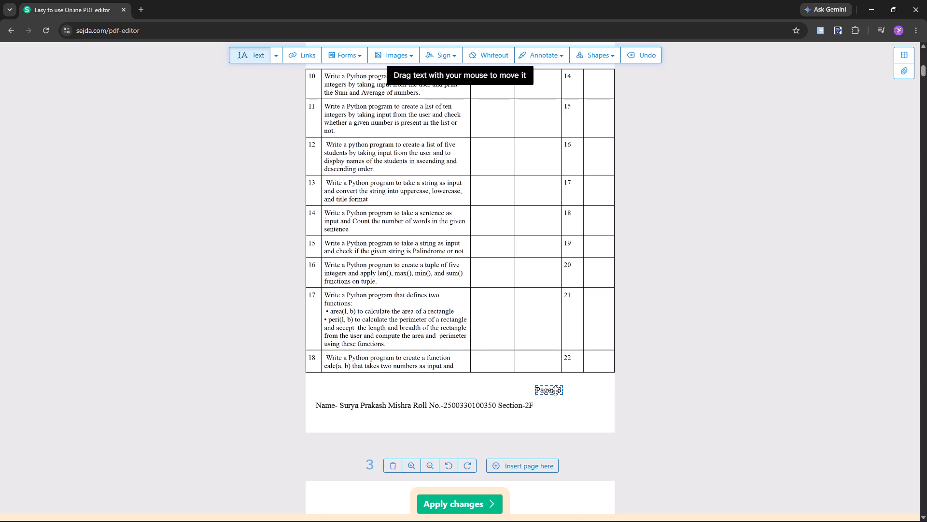
pyautogui.moveTo(555, 391); pyautogui.dragTo(582, 407)
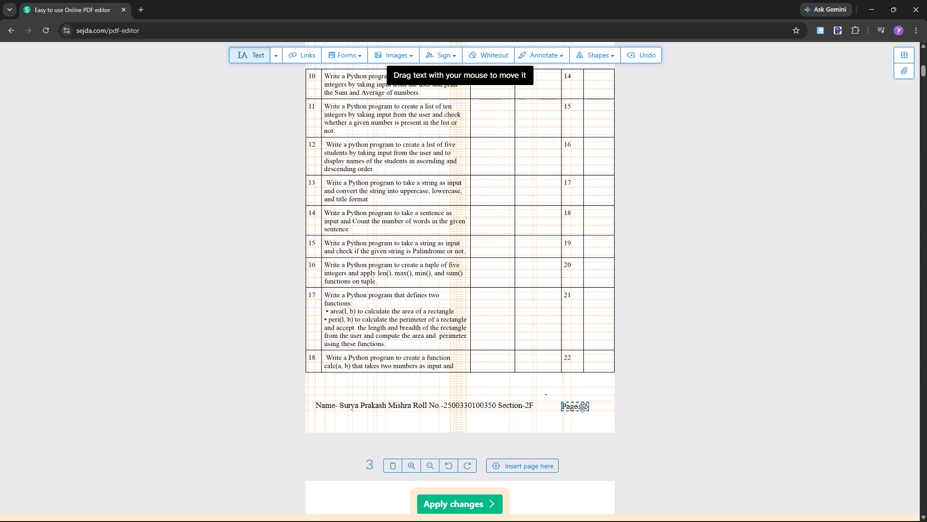
pyautogui.moveTo(582, 407); pyautogui.dragTo(570, 407)
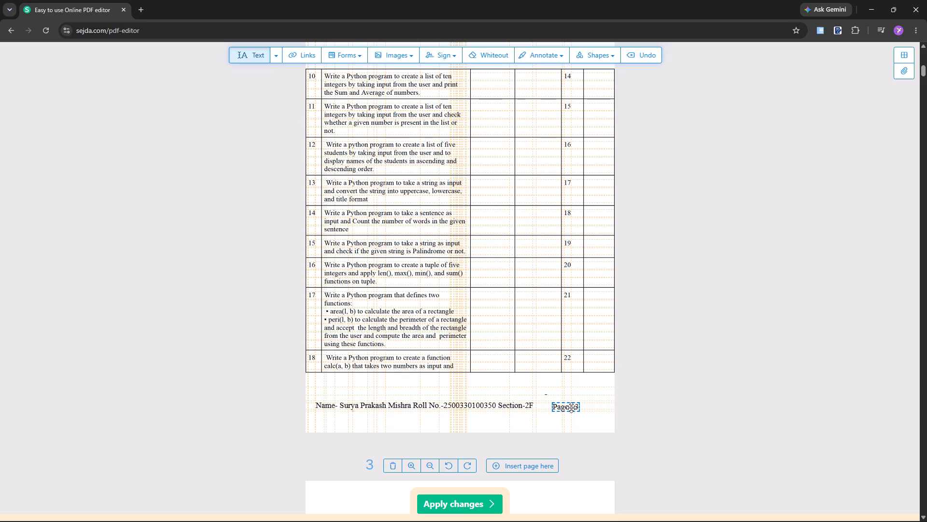
pyautogui.moveTo(570, 407); pyautogui.dragTo(569, 405)
pyautogui.moveTo(569, 405); pyautogui.dragTo(573, 405)
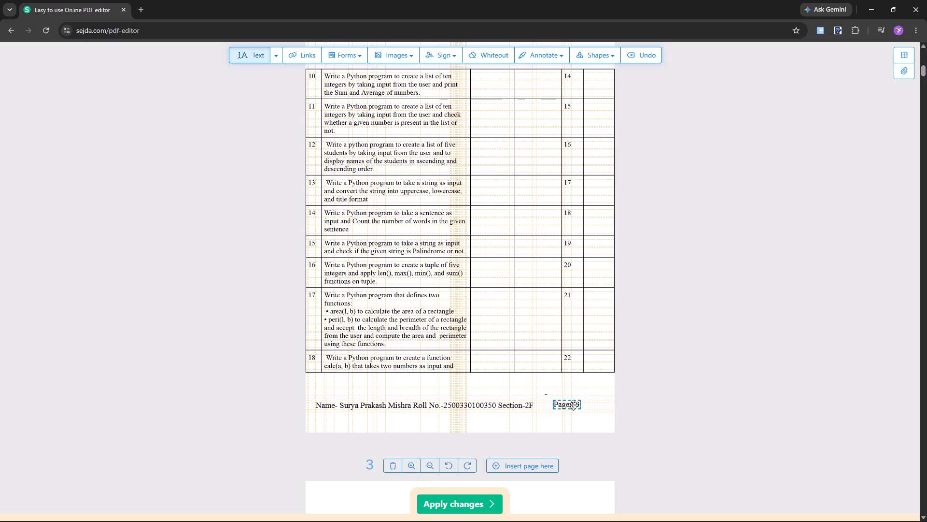
pyautogui.moveTo(573, 405); pyautogui.dragTo(573, 406)
pyautogui.moveTo(573, 406); pyautogui.dragTo(573, 404)
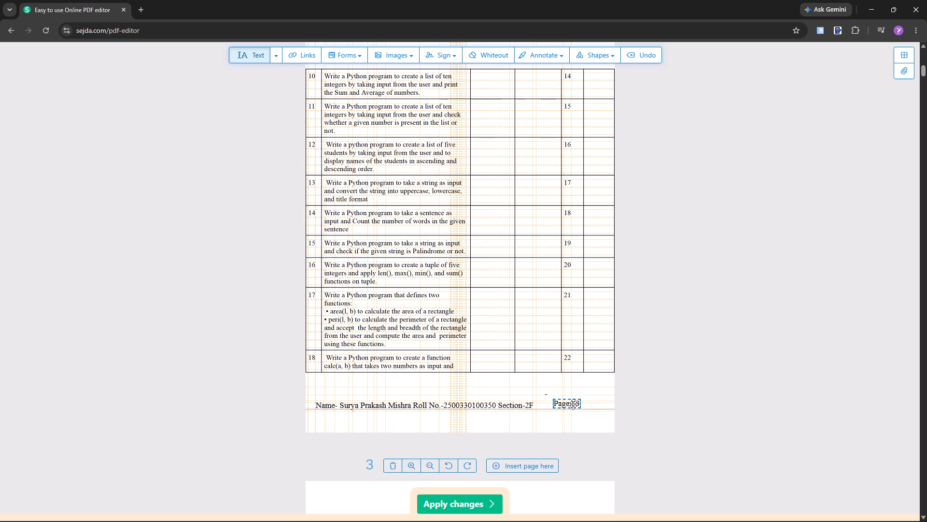
pyautogui.moveTo(573, 404); pyautogui.dragTo(577, 404)
# Copy the text of the separate "Page : 2" label in the page 2 footer and delete that label.
pyautogui.scroll(1, 721, 409)
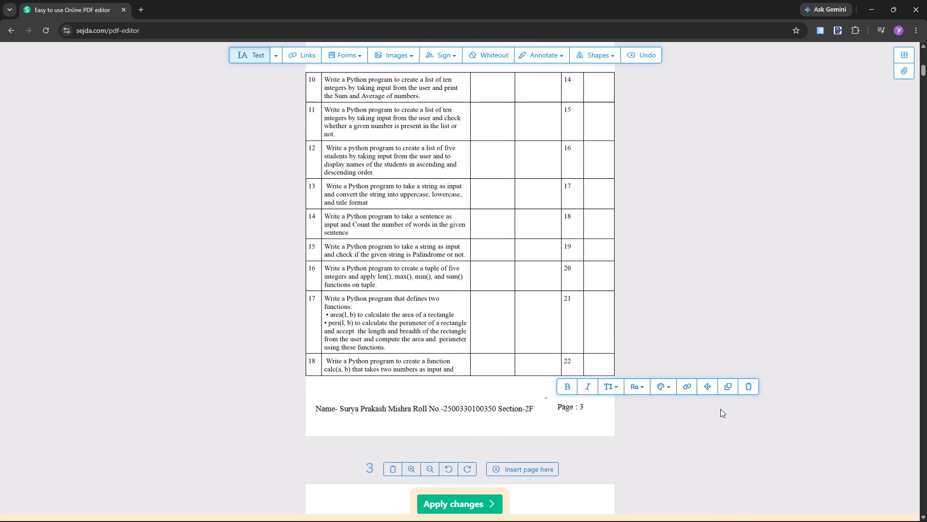
pyautogui.scroll(4, 720, 409)
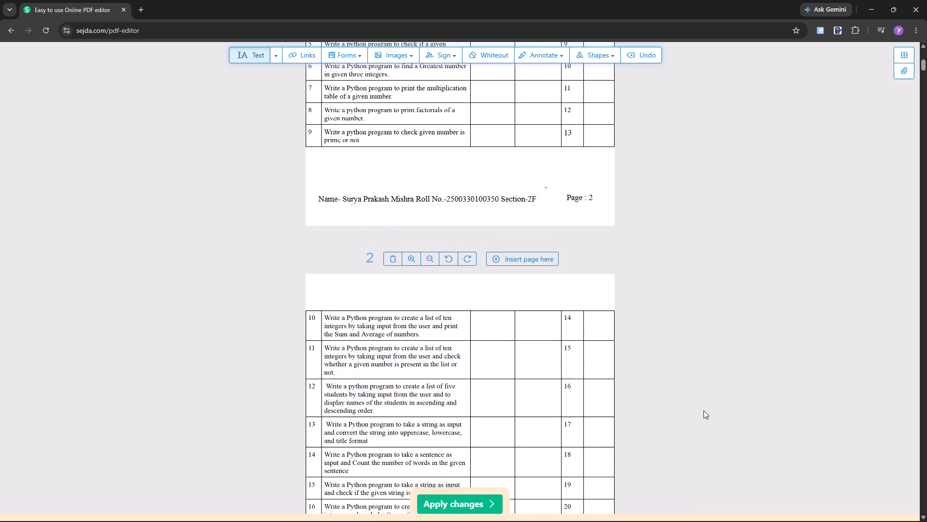
pyautogui.scroll(3, 690, 398)
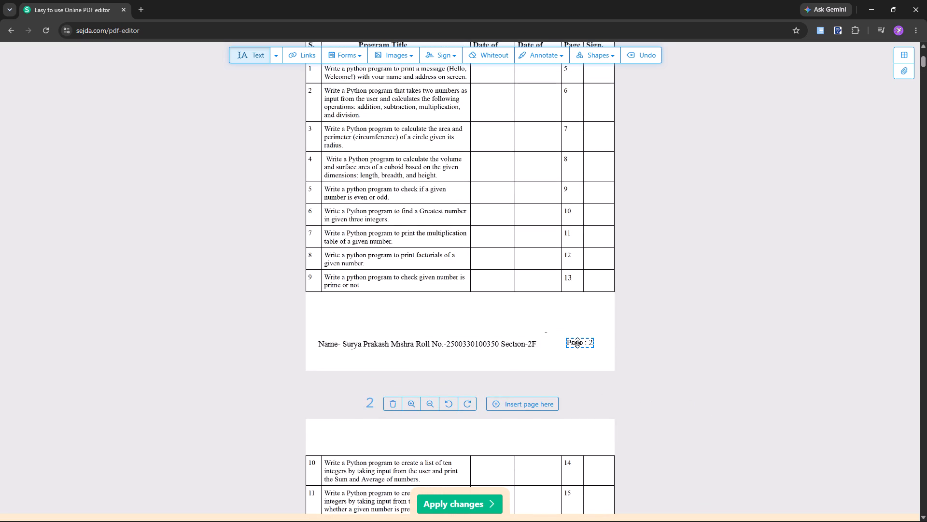
pyautogui.click(577, 343)
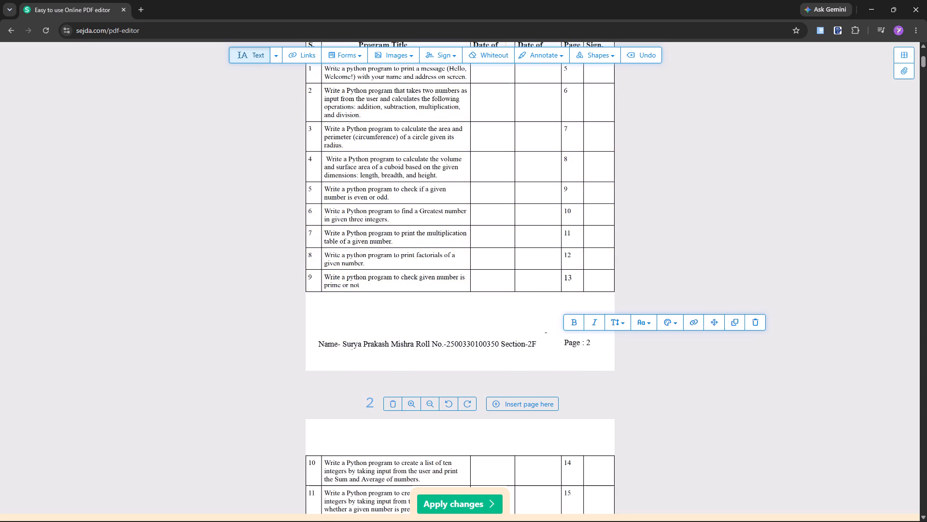
pyautogui.moveTo(557, 342); pyautogui.dragTo(580, 341)
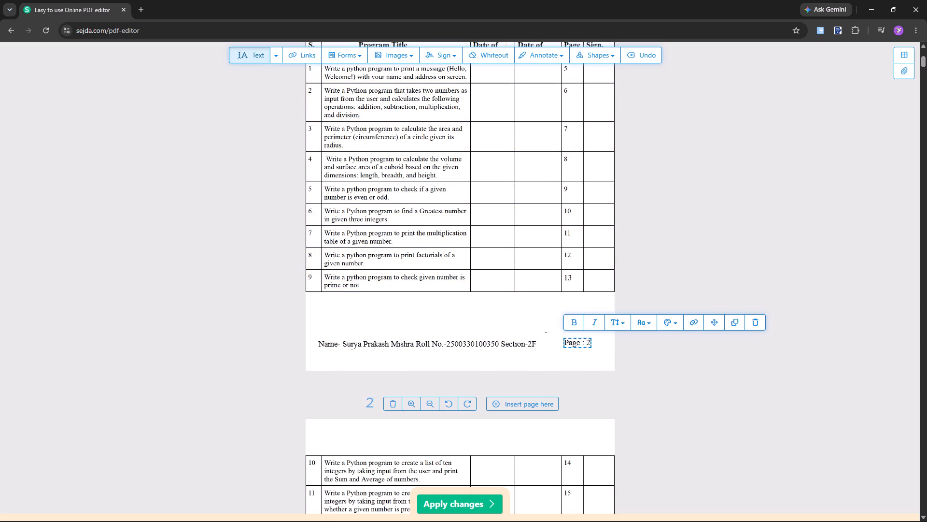
pyautogui.moveTo(580, 341); pyautogui.dragTo(584, 341)
pyautogui.click(575, 340)
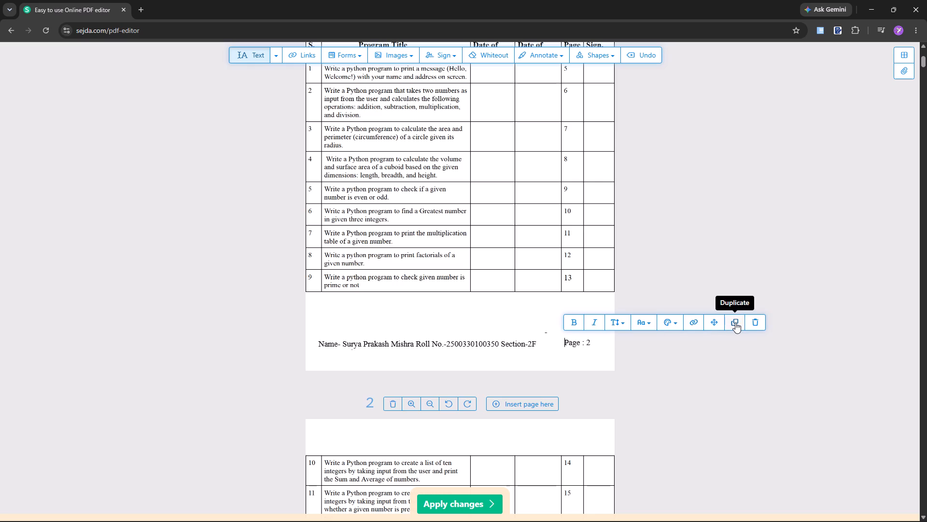
pyautogui.moveTo(565, 343); pyautogui.dragTo(595, 341)
pyautogui.rightClick(576, 342)
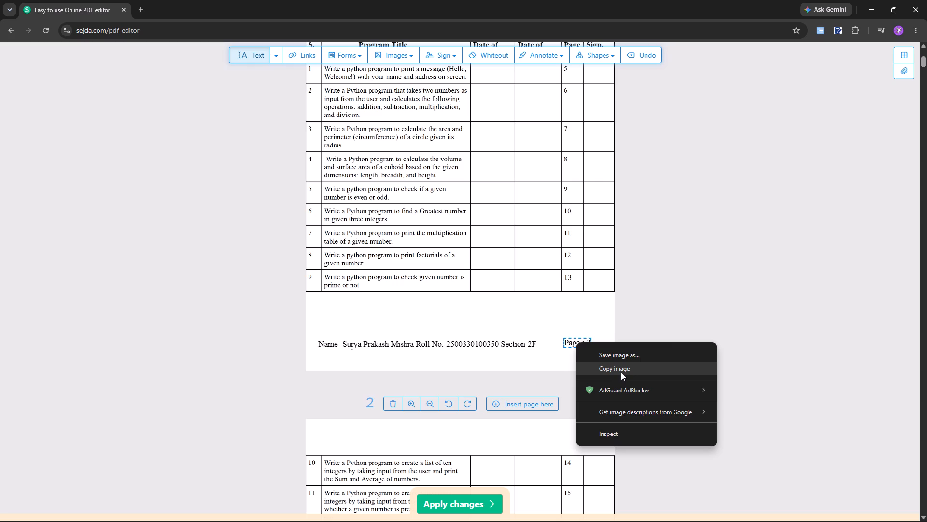
pyautogui.click(706, 308)
pyautogui.click(565, 345)
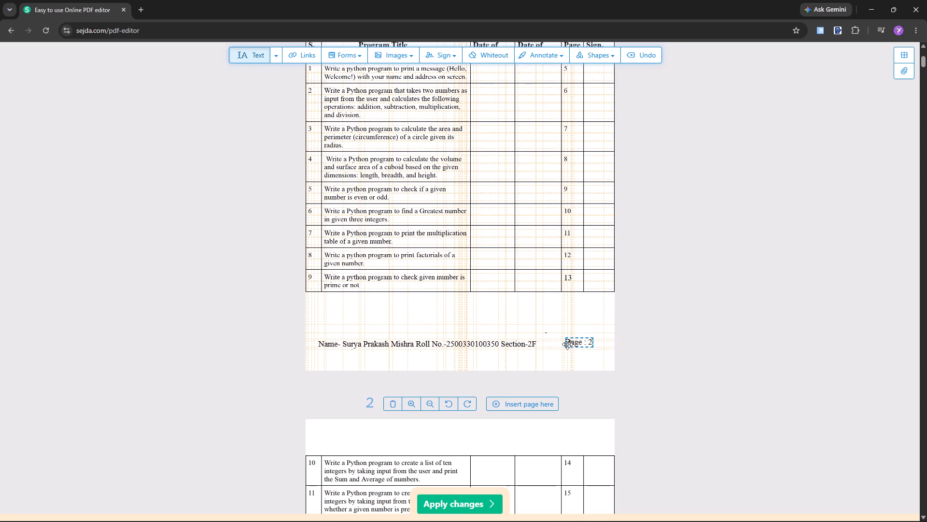
pyautogui.moveTo(562, 343); pyautogui.dragTo(586, 343)
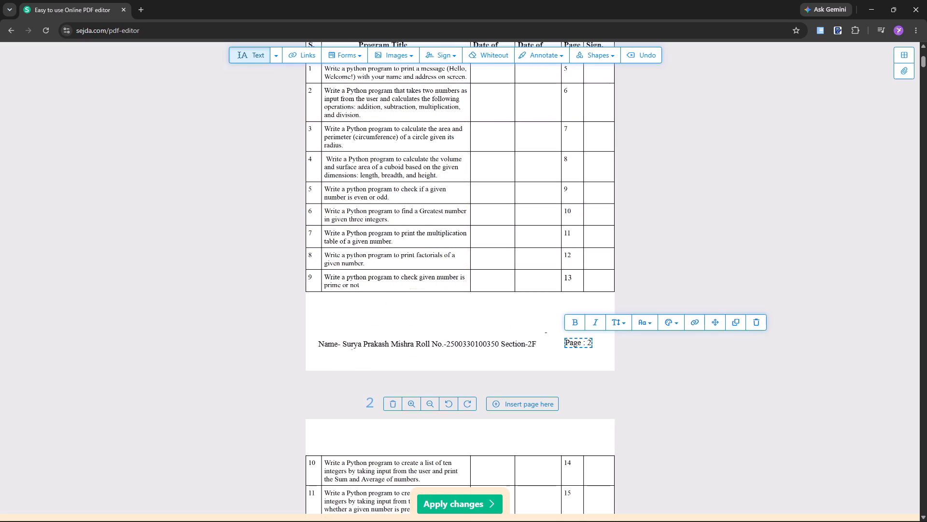
pyautogui.moveTo(586, 343); pyautogui.dragTo(589, 342)
pyautogui.doubleClick(571, 342)
pyautogui.hotkey('ctrl', 'c')
pyautogui.hotkey('ctrl', 'c')
pyautogui.hotkey('ctrl', 'c')
pyautogui.hotkey('ctrl', 'c')
pyautogui.hotkey('ctrl', 'c')
pyautogui.keyDown('ctrl'); pyautogui.click(757, 323); pyautogui.keyUp('ctrl')
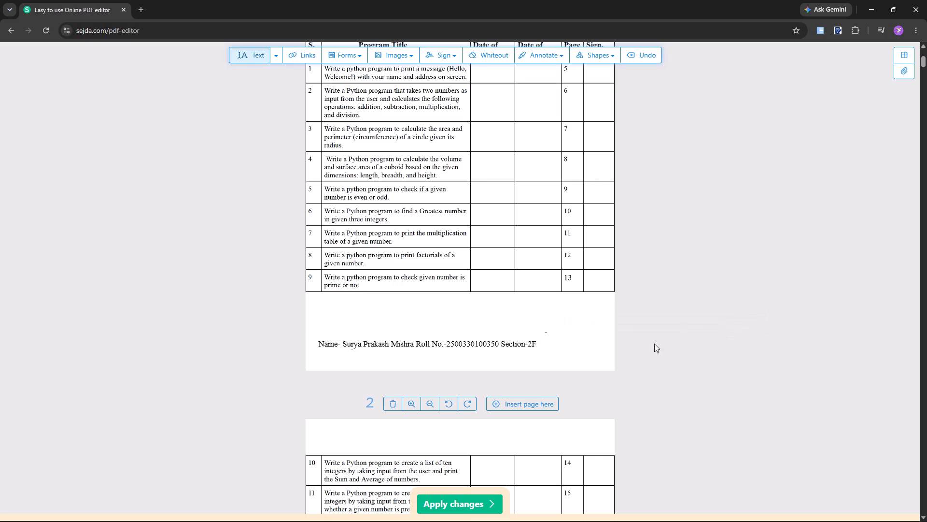
# Append spaces and the copied "Page : 2" text after "Section-2F" in the page 2 footer's name and roll number line.
pyautogui.click(540, 343)
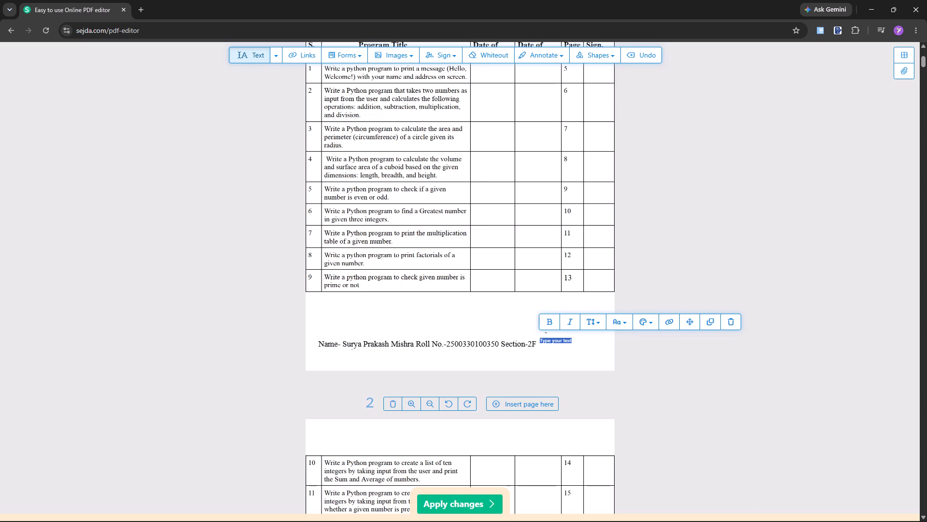
pyautogui.click(726, 317)
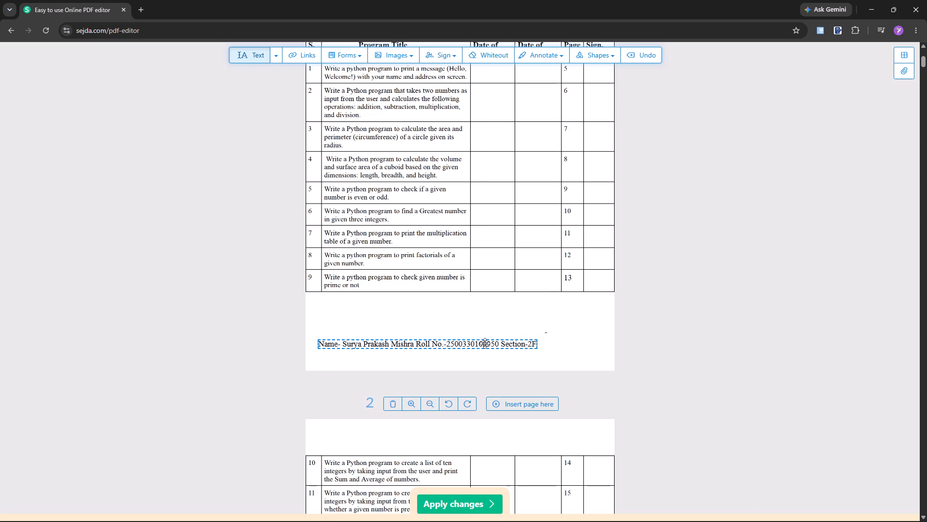
pyautogui.click(485, 343)
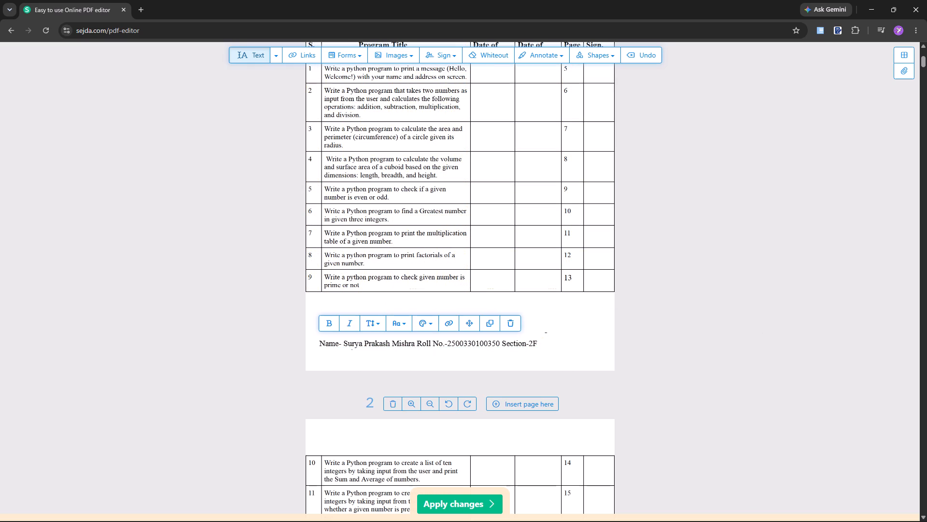
pyautogui.click(491, 344)
pyautogui.press('Right')
pyautogui.press('Right')
pyautogui.press('Right')
pyautogui.press('Right')
pyautogui.press('Right')
pyautogui.press('Right')
pyautogui.press('Right')
pyautogui.press('Right')
pyautogui.press('Right')
pyautogui.press('Right')
pyautogui.press('Right')
pyautogui.press('Right')
pyautogui.press('Right')
pyautogui.press('Right')
pyautogui.press('Right')
pyautogui.press('Right')
pyautogui.press('Right')
pyautogui.press('Right')
pyautogui.press('Right')
pyautogui.press('Right')
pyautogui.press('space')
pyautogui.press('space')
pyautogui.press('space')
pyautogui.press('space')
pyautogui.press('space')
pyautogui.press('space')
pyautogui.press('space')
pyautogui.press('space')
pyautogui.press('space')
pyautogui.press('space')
pyautogui.hotkey('ctrl', 'v')
# Redo the spacing between "Section-2F" and "Page : 2" in the page 2 footer line, placing the label beneath the table's page-number column.
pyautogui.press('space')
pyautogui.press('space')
pyautogui.press('Left')
pyautogui.press('Left')
pyautogui.press('Left')
pyautogui.press('Left')
pyautogui.press('Left')
pyautogui.press('Left')
pyautogui.press('Left')
pyautogui.press('Left')
pyautogui.press('Left')
pyautogui.press('Left')
pyautogui.press('Left')
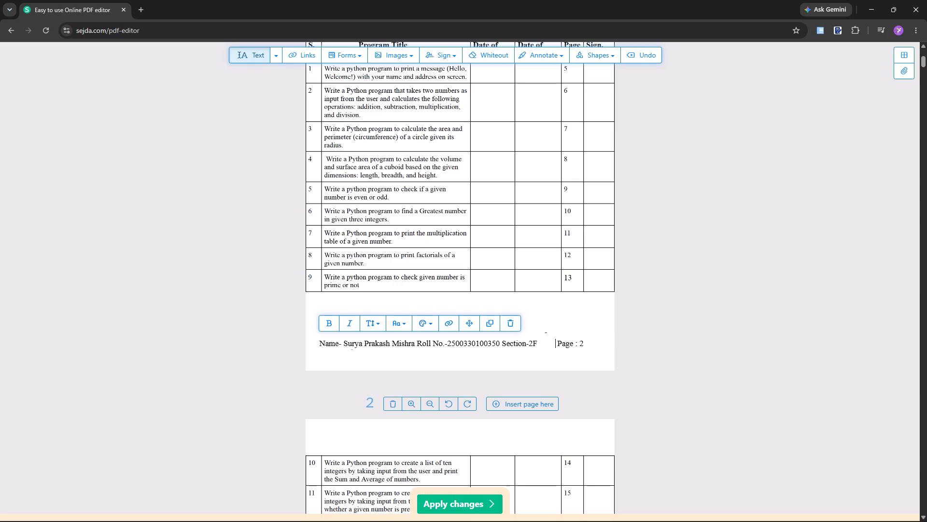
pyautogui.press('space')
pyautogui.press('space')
pyautogui.press('BackSpace')
pyautogui.press('BackSpace')
pyautogui.press('BackSpace')
pyautogui.press('BackSpace')
pyautogui.press('BackSpace')
pyautogui.press('BackSpace')
pyautogui.press('BackSpace')
pyautogui.press('BackSpace')
pyautogui.press('BackSpace')
pyautogui.press('BackSpace')
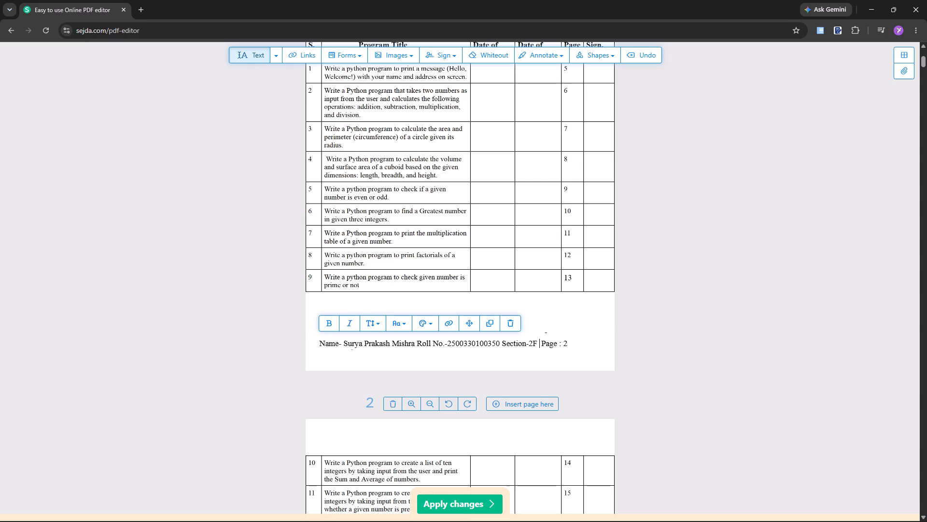
pyautogui.press('BackSpace')
pyautogui.press('Right')
pyautogui.press('BackSpace')
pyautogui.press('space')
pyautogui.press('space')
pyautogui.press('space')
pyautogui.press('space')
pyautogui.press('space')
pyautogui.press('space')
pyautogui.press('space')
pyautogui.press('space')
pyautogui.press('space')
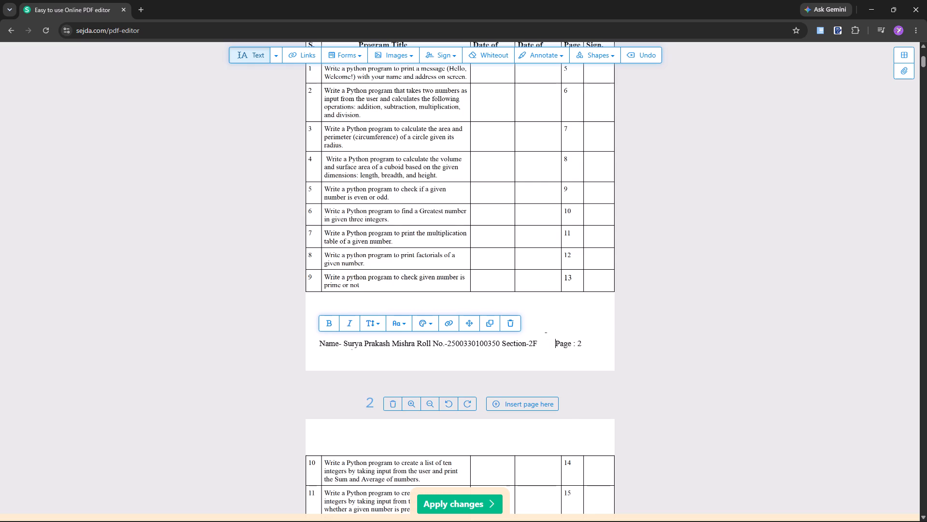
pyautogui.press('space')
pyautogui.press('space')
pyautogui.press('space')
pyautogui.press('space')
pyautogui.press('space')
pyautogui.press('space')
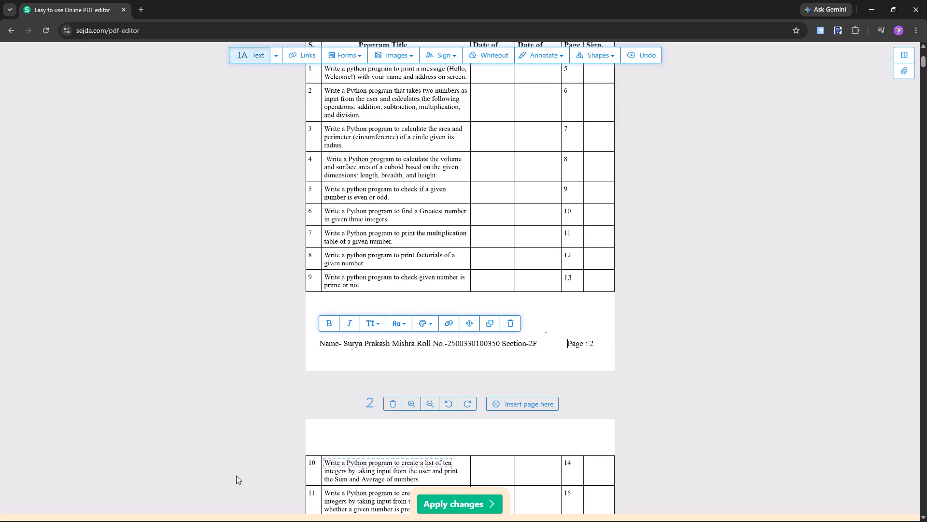
pyautogui.click(699, 358)
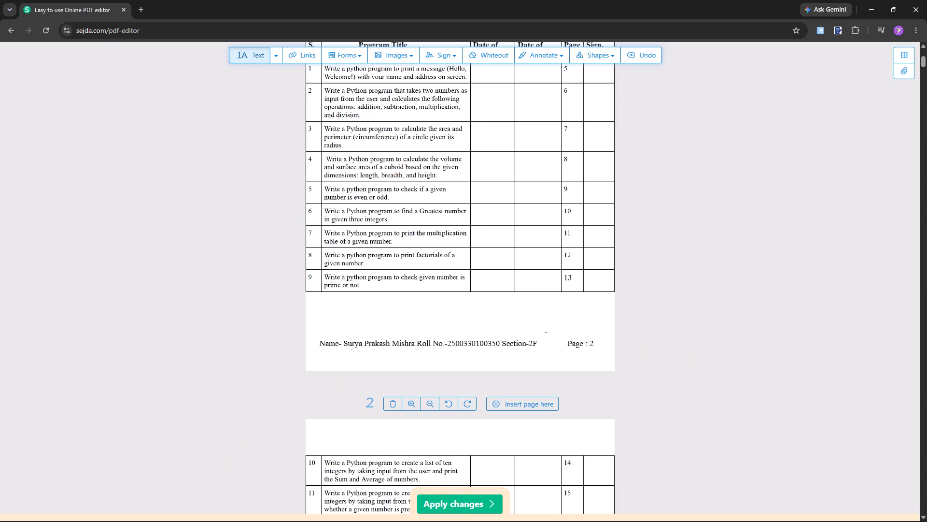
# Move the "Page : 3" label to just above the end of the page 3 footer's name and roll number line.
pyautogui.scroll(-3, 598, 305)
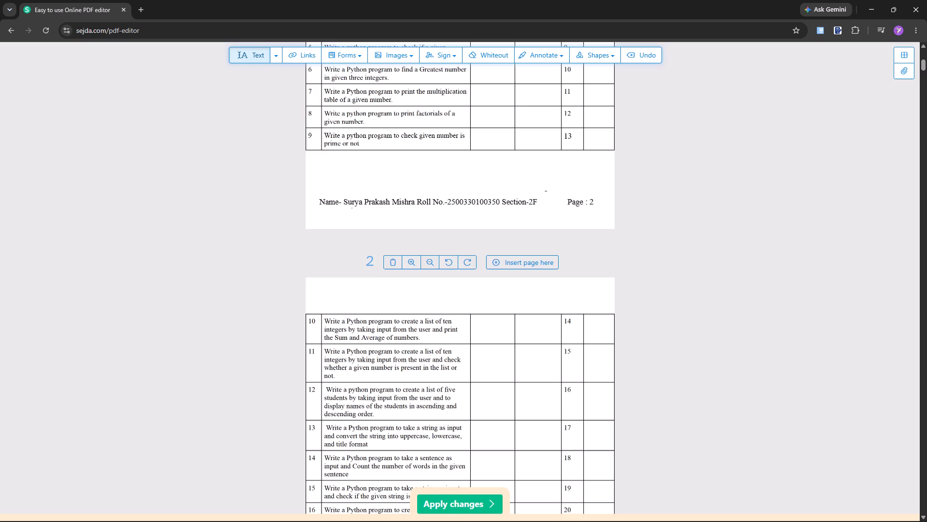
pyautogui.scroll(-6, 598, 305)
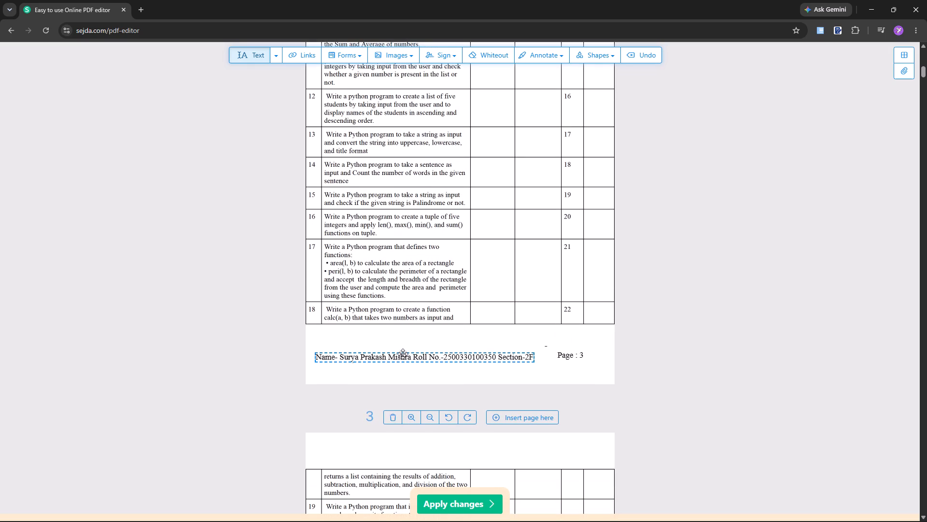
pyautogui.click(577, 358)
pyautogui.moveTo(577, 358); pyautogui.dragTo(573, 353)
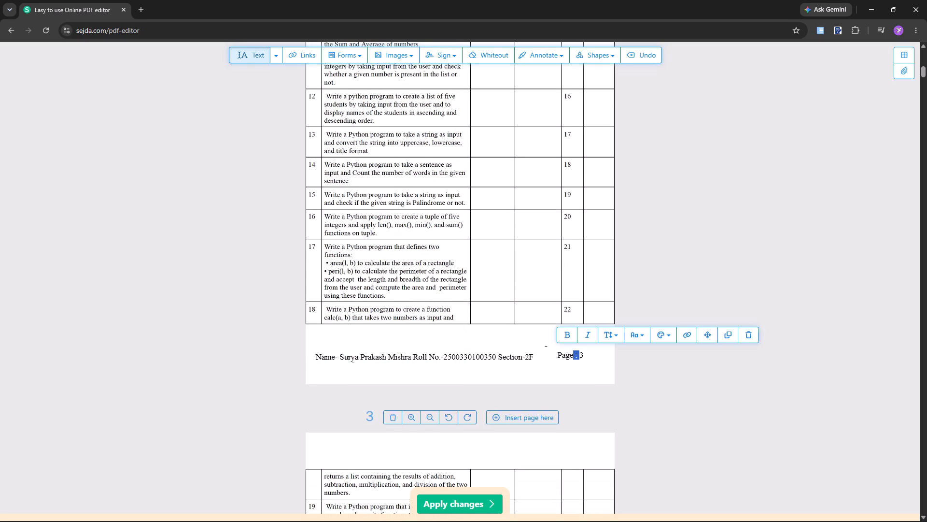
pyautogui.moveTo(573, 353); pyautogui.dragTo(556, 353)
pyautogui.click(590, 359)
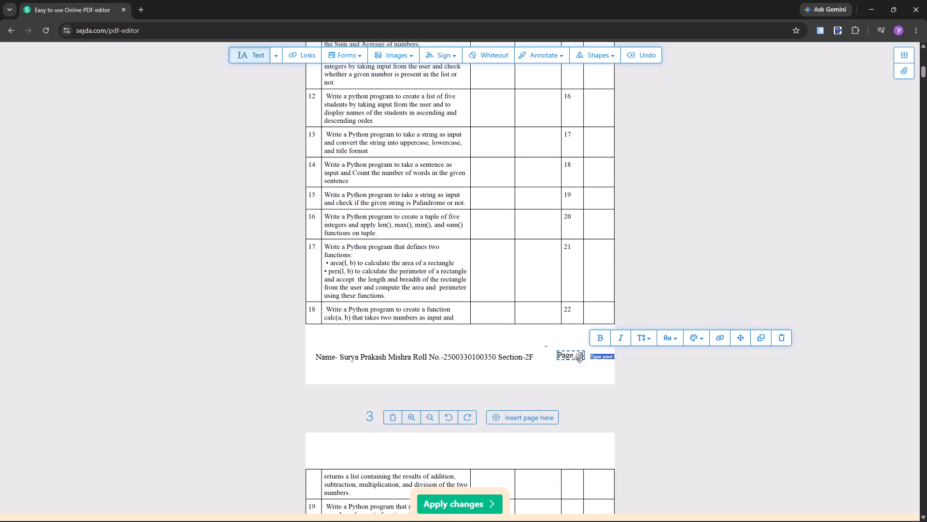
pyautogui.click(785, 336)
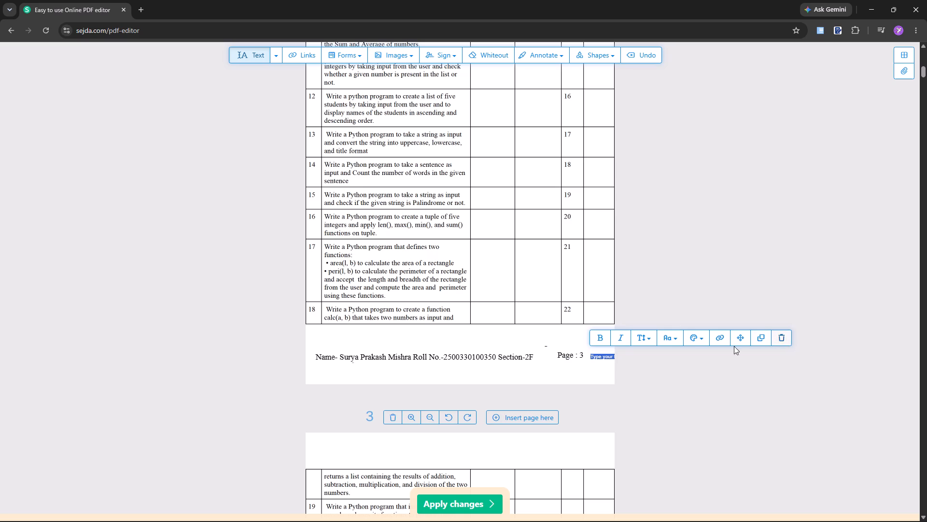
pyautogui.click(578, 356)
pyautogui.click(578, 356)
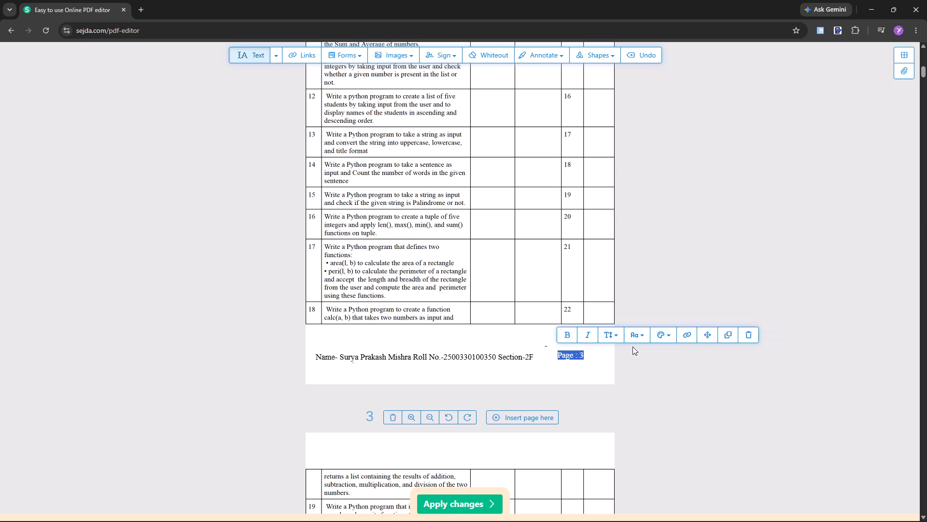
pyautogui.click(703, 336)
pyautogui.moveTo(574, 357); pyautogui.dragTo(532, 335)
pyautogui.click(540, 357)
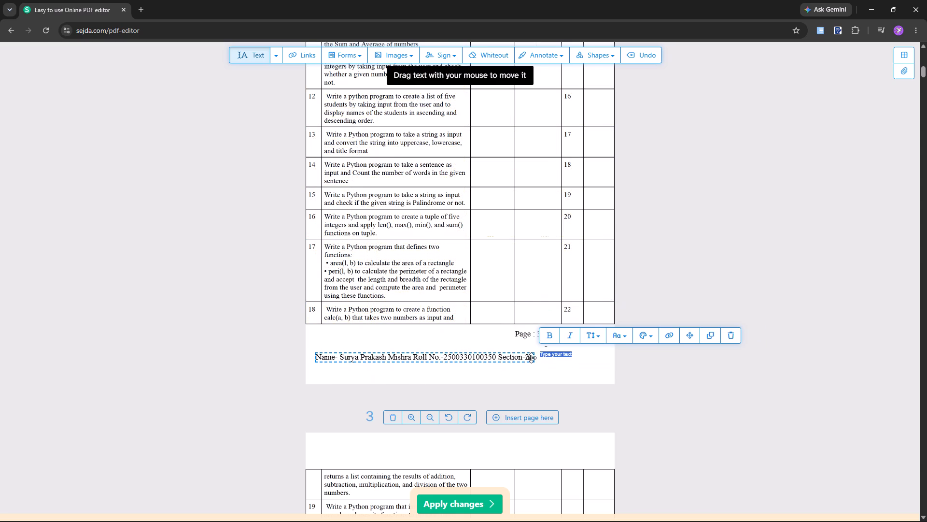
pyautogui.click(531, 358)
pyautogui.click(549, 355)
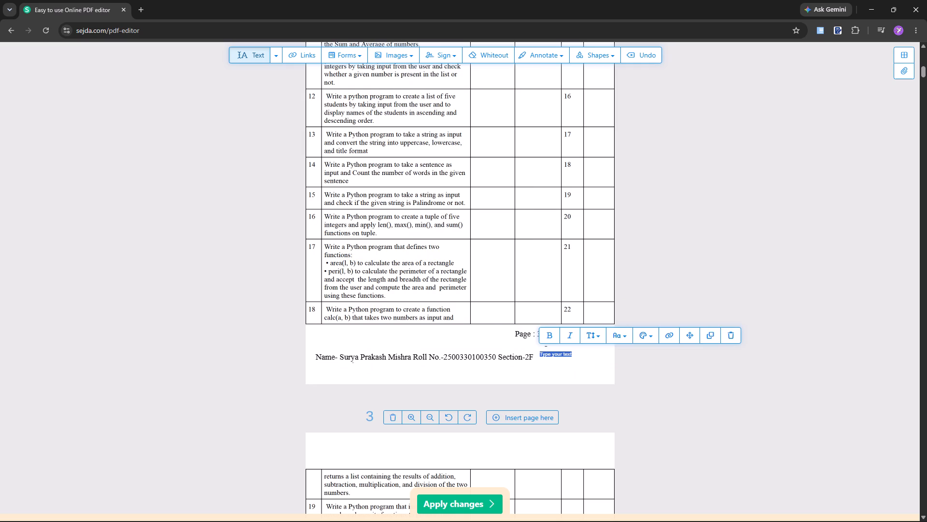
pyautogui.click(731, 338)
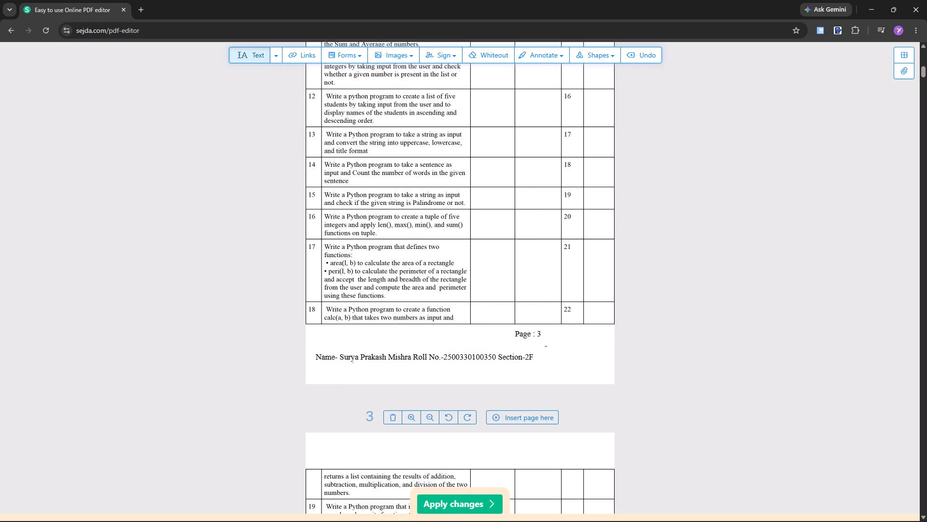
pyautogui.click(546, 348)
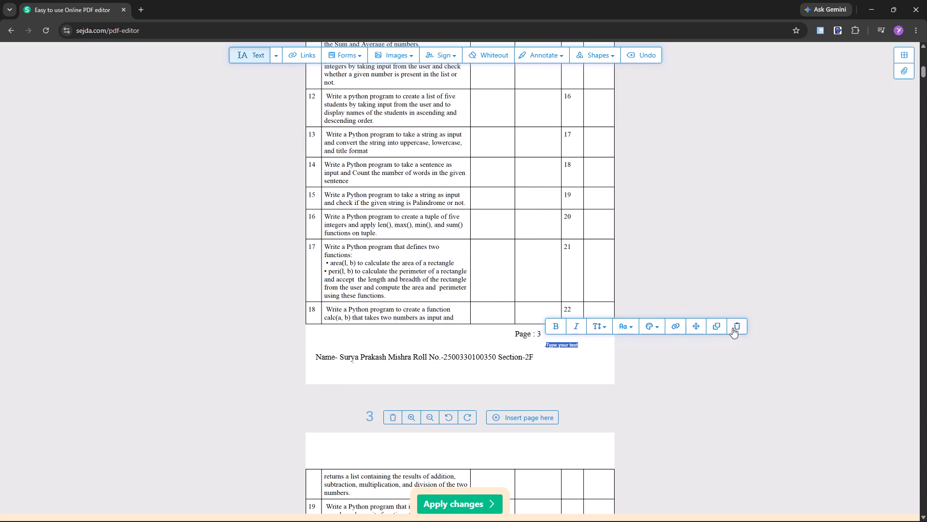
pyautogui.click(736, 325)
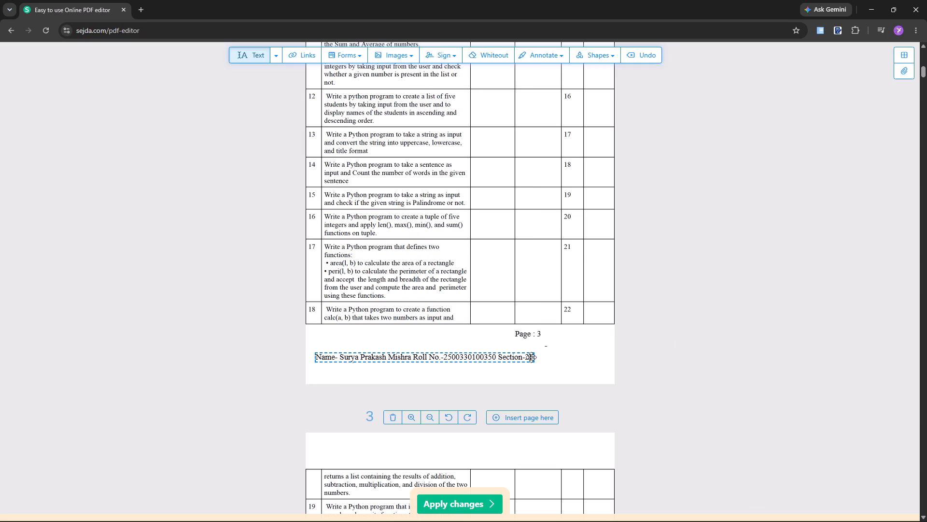
# Append spaces and "Page : 3" after "Section-2F" in the page 3 footer line, placing the label beneath the table's page-number column.
pyautogui.click(498, 357)
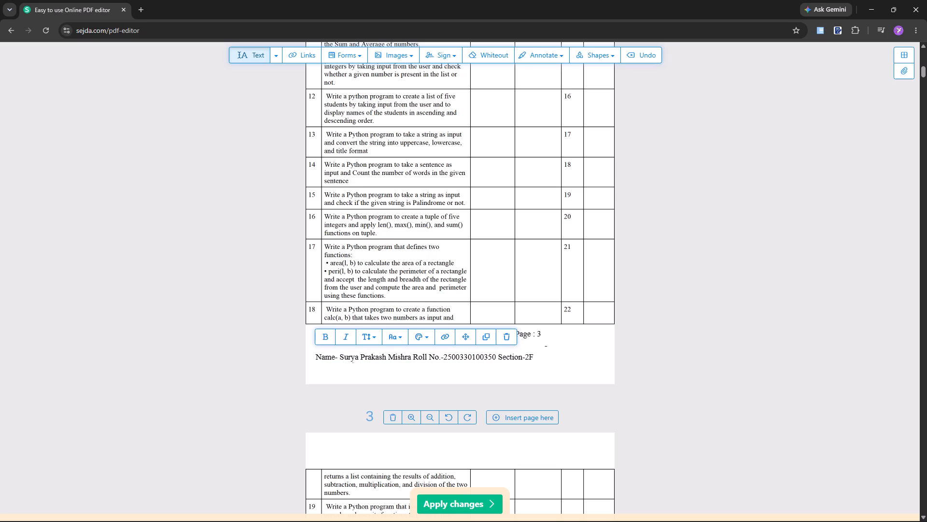
pyautogui.click(529, 359)
pyautogui.press('Right')
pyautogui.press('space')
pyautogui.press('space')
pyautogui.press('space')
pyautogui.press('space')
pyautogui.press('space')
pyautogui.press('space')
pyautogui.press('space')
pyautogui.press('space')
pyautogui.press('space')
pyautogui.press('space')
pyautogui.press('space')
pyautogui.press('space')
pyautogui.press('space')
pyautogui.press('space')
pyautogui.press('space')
pyautogui.hotkey('ctrl', 'v')
pyautogui.press('BackSpace')
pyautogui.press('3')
pyautogui.click(646, 342)
# Delete the separate "Page : 3" label above the page 3 footer's name and roll number line.
pyautogui.click(528, 337)
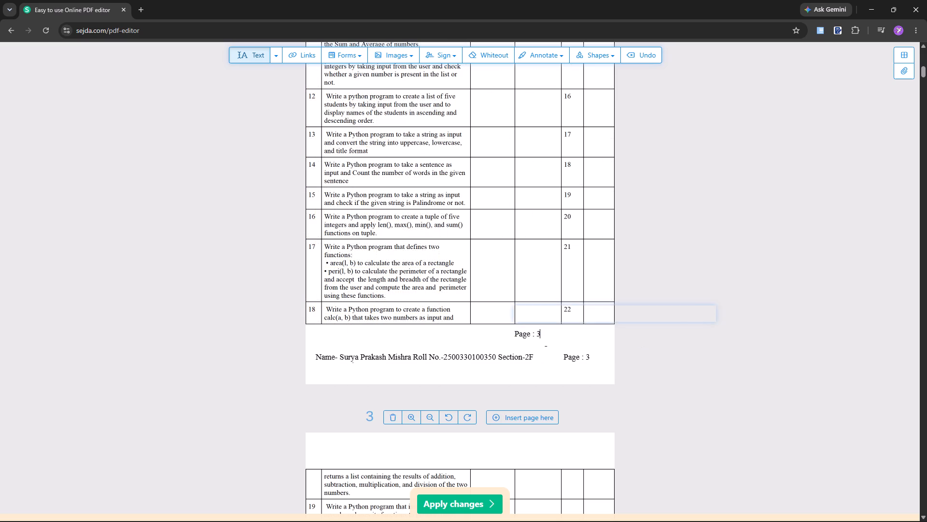
pyautogui.click(710, 316)
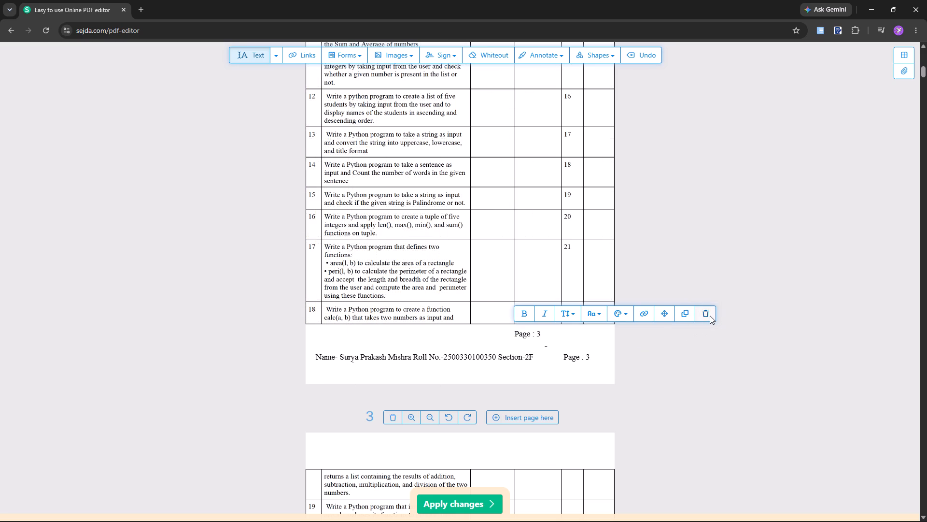
# Review the merged footer lines on pages 3 and 2 and try to zoom out the Index page.
pyautogui.scroll(-4, 663, 349)
pyautogui.scroll(7, 658, 349)
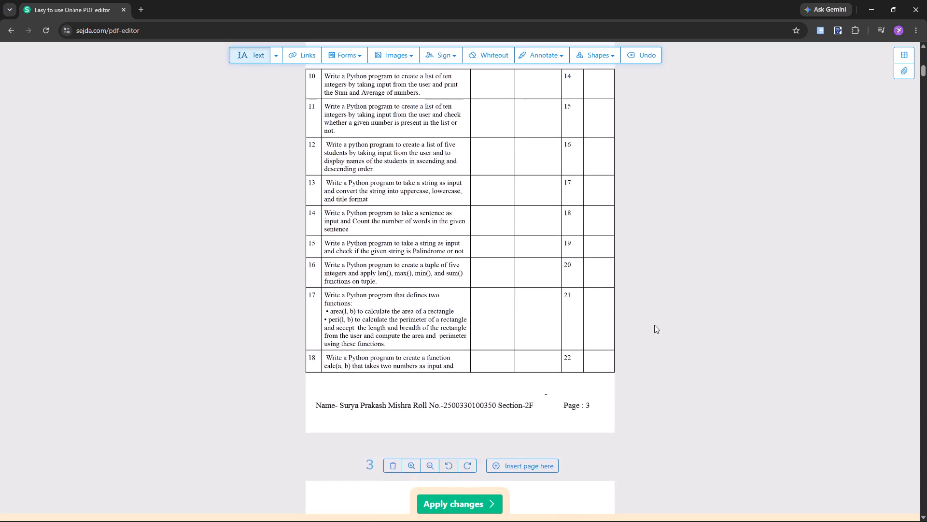
pyautogui.scroll(8, 654, 325)
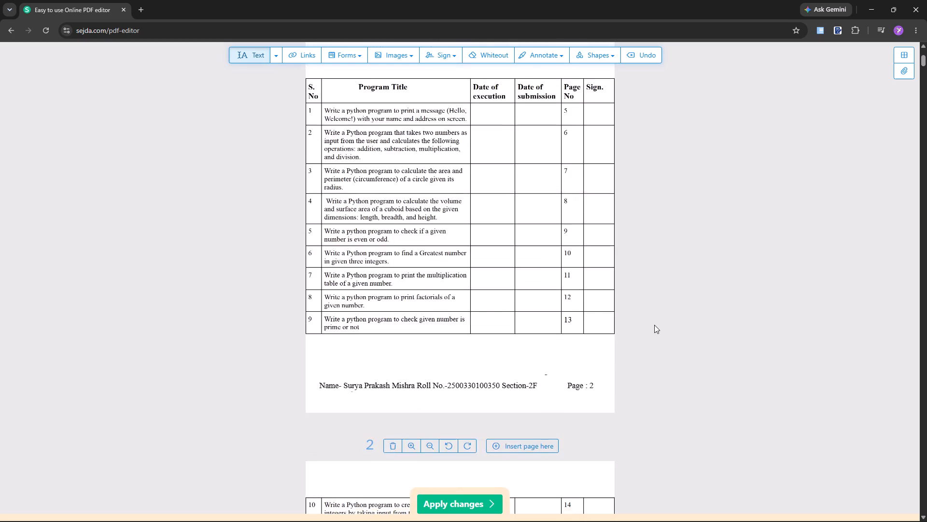
pyautogui.scroll(3, 654, 325)
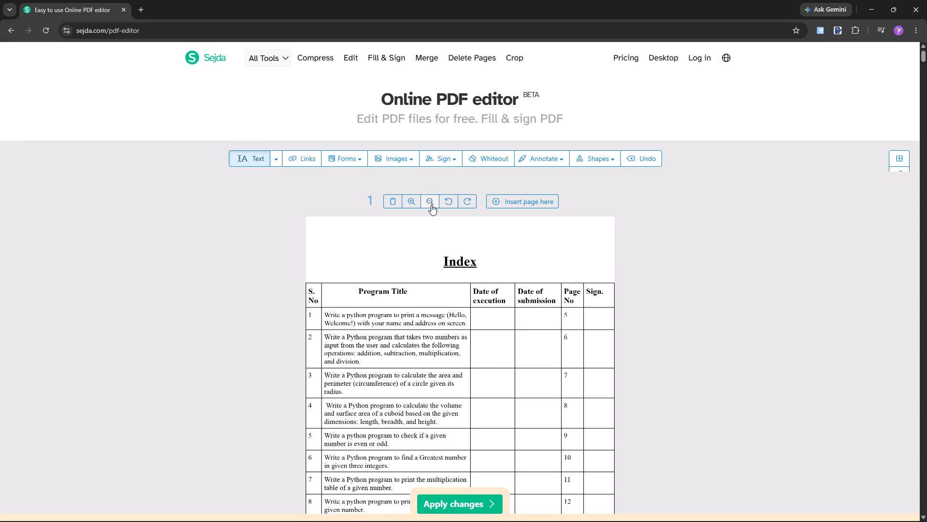
pyautogui.click(431, 204)
pyautogui.click(431, 204)
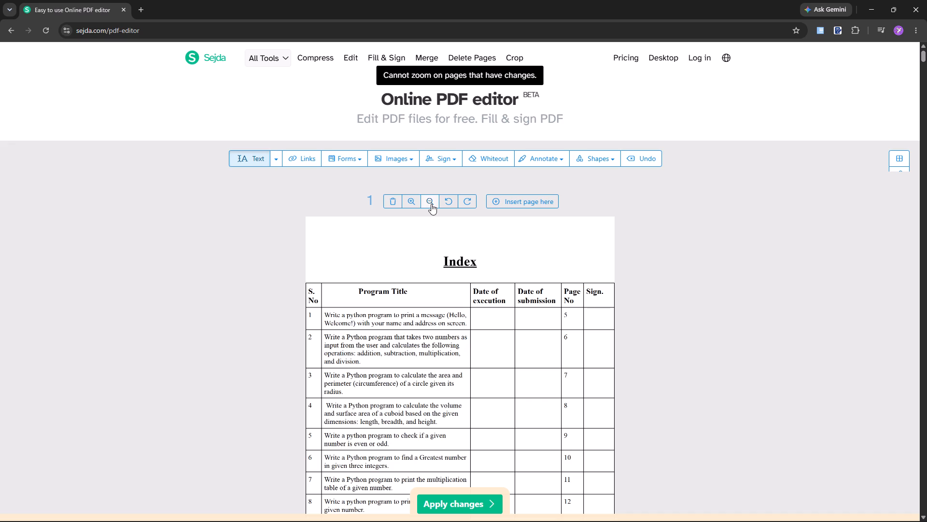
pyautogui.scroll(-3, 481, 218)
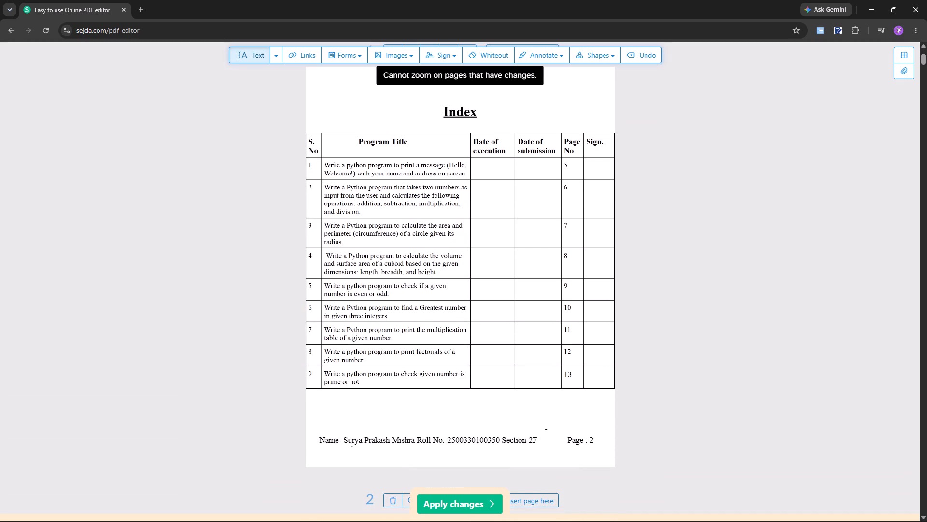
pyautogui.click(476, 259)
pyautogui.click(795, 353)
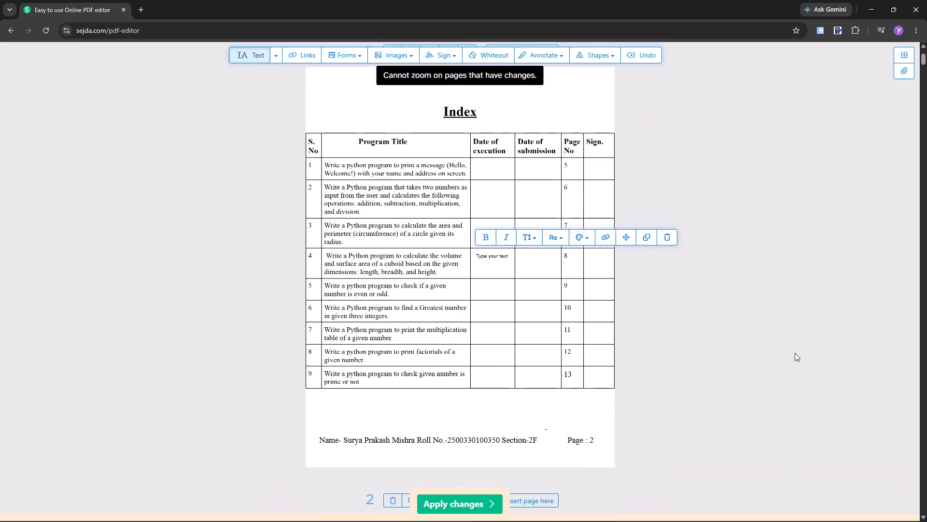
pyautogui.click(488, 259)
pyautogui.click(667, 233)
# Delete the separate "Page : 4" label in the page 4 footer.
pyautogui.scroll(-3, 615, 359)
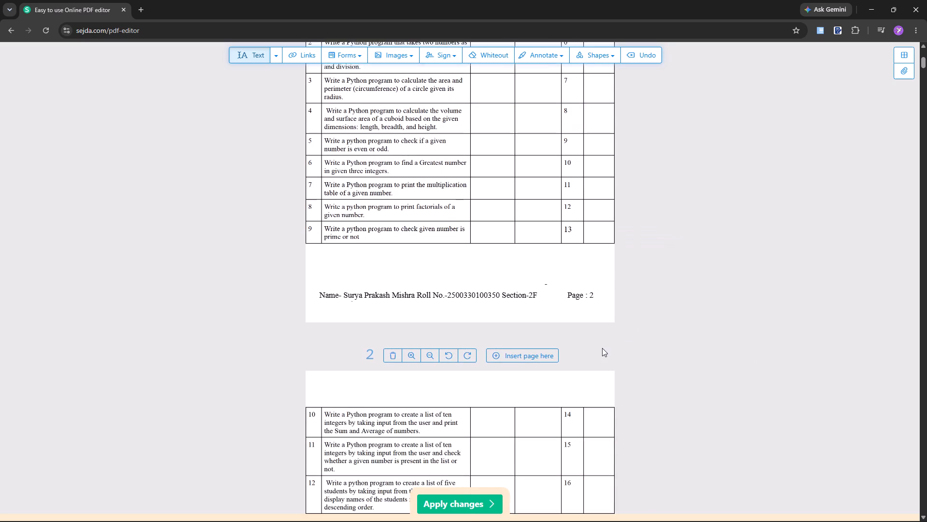
pyautogui.scroll(-7, 597, 348)
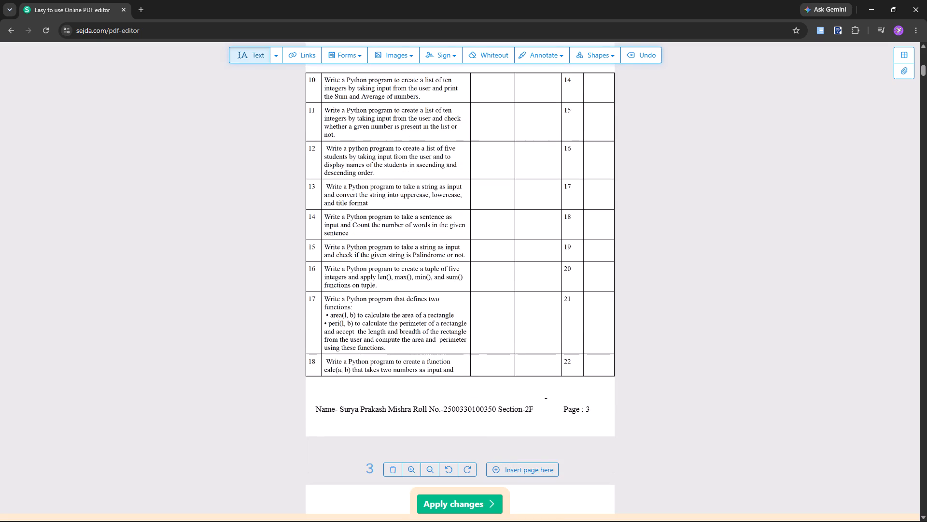
pyautogui.scroll(6, 590, 349)
pyautogui.scroll(-8, 590, 349)
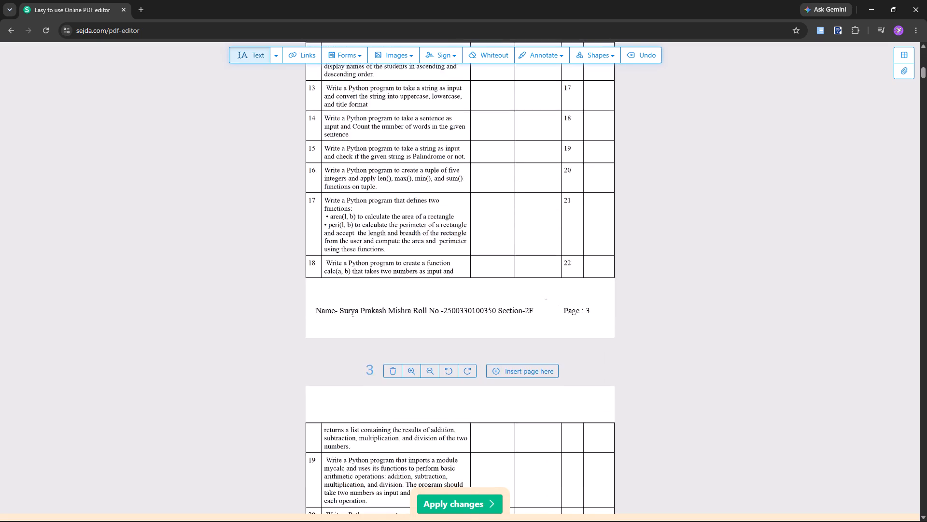
pyautogui.scroll(-7, 590, 349)
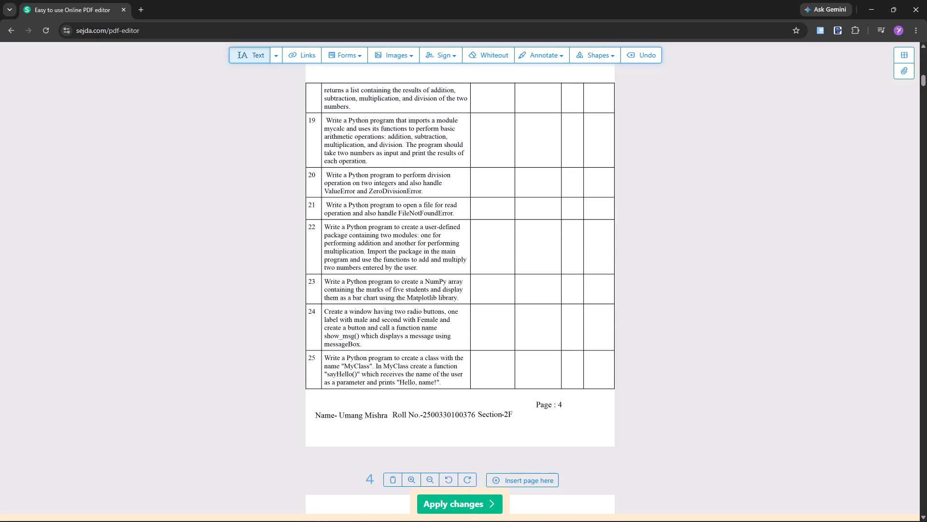
pyautogui.click(548, 403)
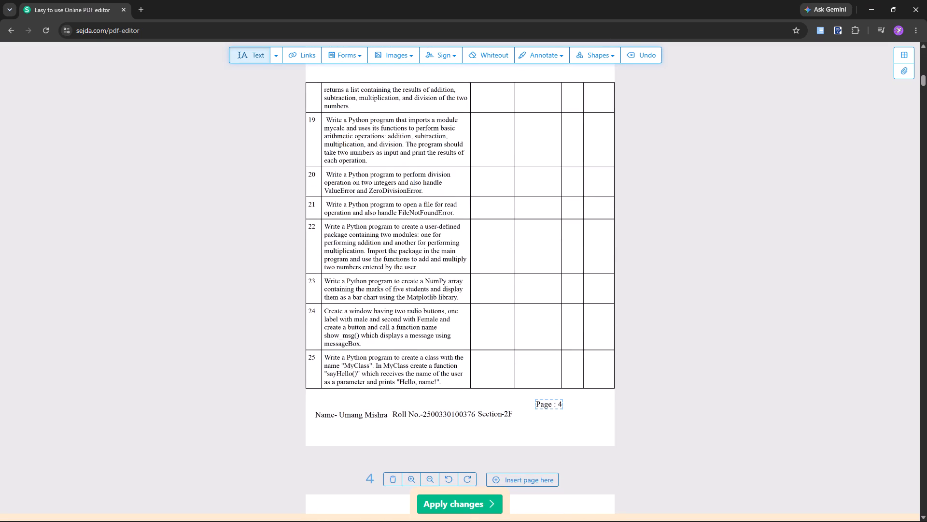
pyautogui.click(724, 386)
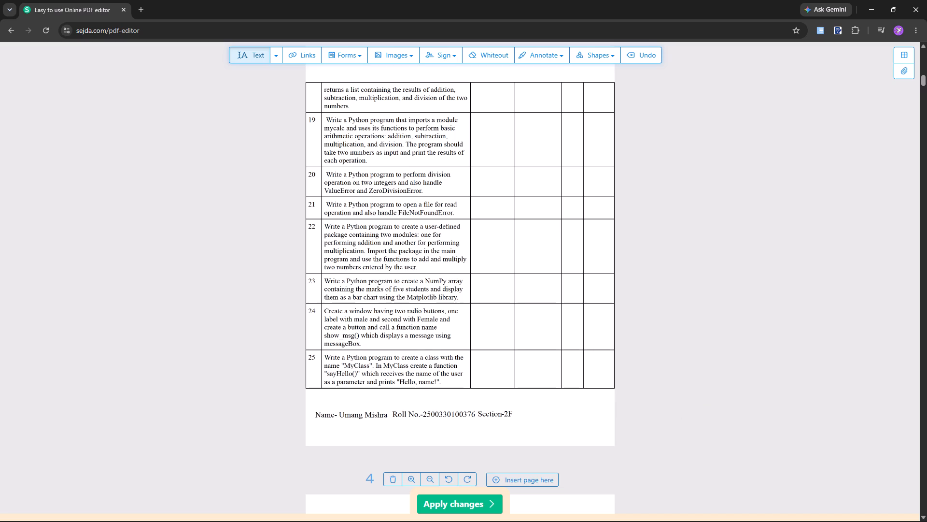
# Append spaces and "Page :" after "Section-2F" in the page 4 footer's name and roll number line.
pyautogui.click(513, 415)
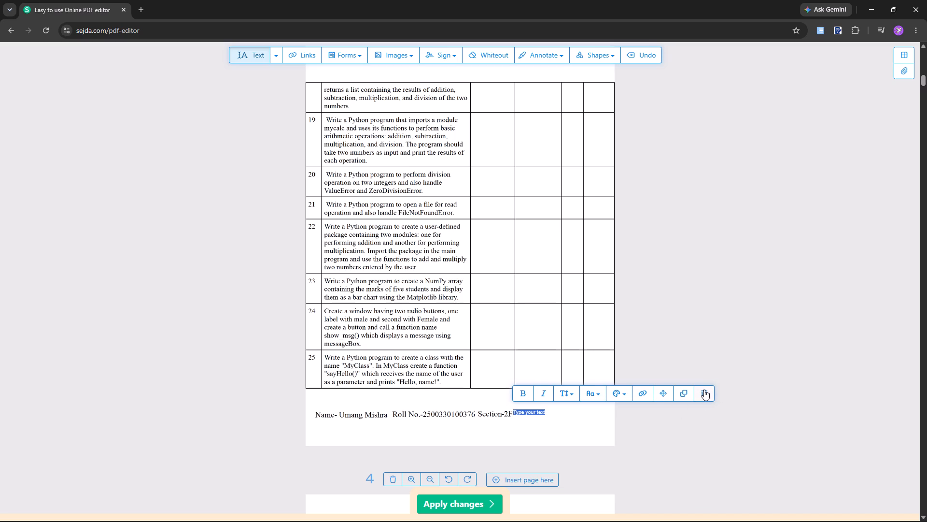
pyautogui.click(704, 390)
pyautogui.click(511, 411)
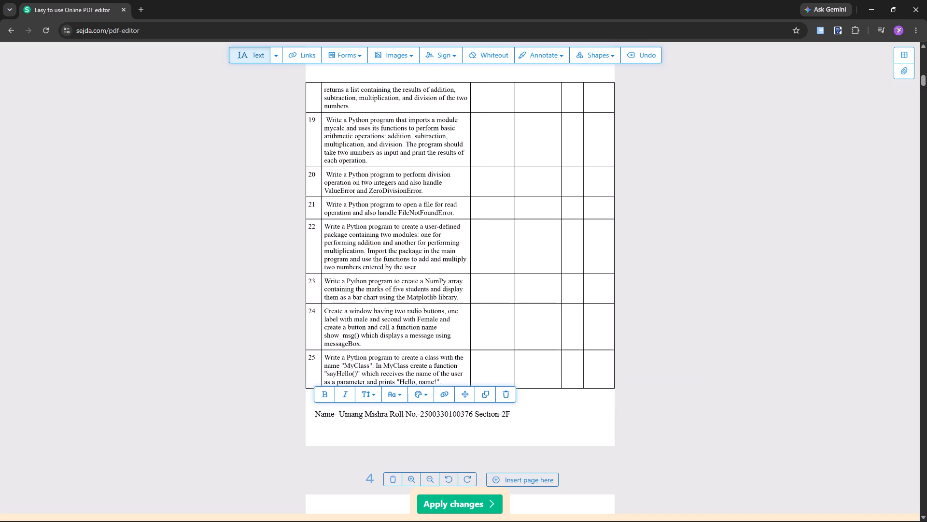
pyautogui.click(504, 411)
pyautogui.press('Right')
pyautogui.press('Right')
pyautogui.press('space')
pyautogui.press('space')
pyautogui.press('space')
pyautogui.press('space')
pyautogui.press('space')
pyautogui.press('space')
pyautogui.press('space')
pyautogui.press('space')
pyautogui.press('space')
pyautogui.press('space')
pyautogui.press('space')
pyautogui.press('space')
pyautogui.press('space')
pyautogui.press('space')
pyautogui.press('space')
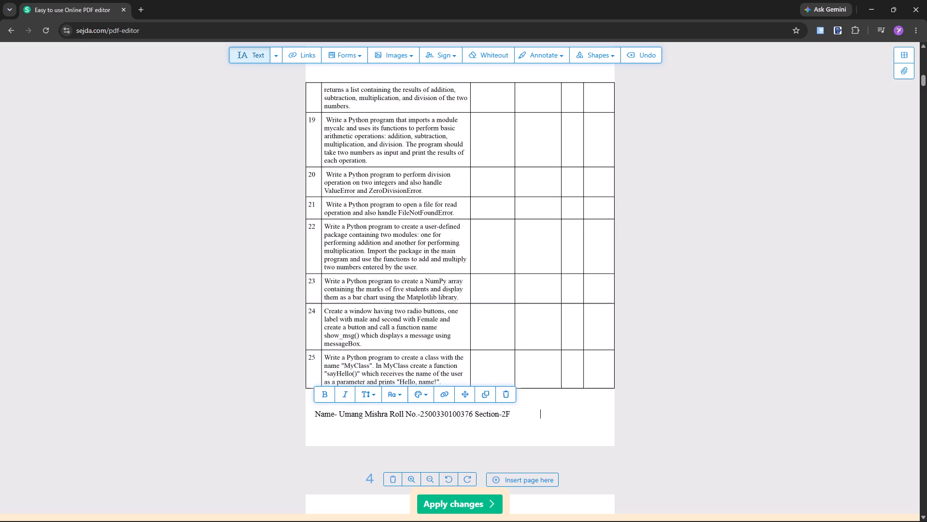
pyautogui.hotkey('ctrl', 'v')
pyautogui.press('BackSpace')
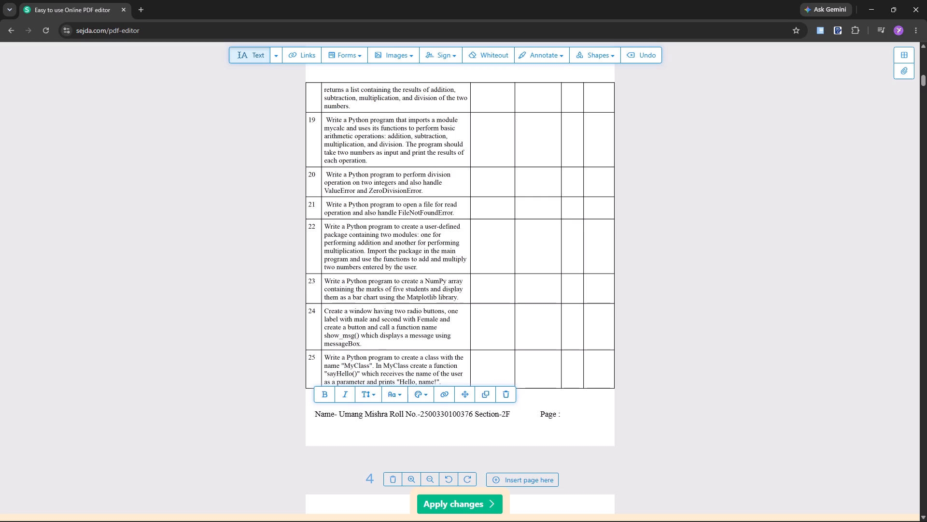
# Compare the page label's position in the page 4 footer line with the one in the page 3 footer.
pyautogui.scroll(3, 590, 346)
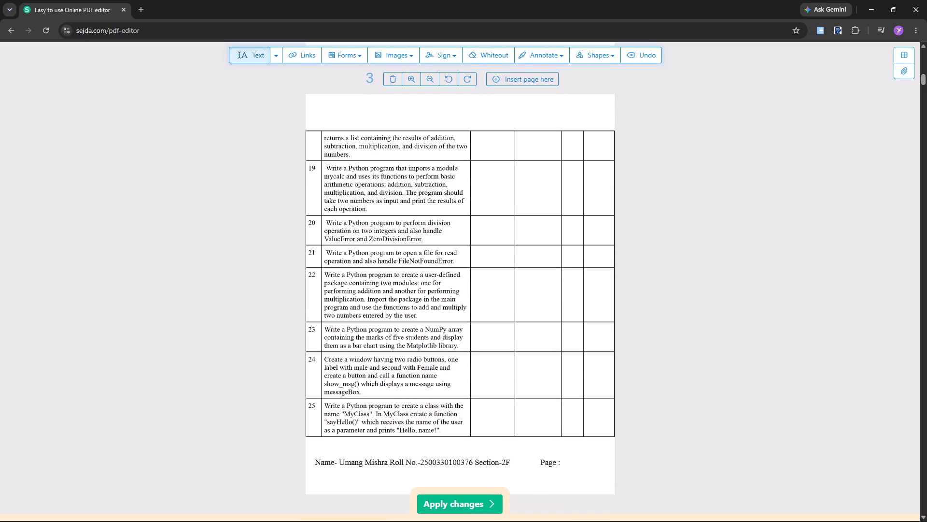
pyautogui.scroll(2, 590, 346)
pyautogui.scroll(-5, 590, 346)
pyautogui.scroll(2, 590, 346)
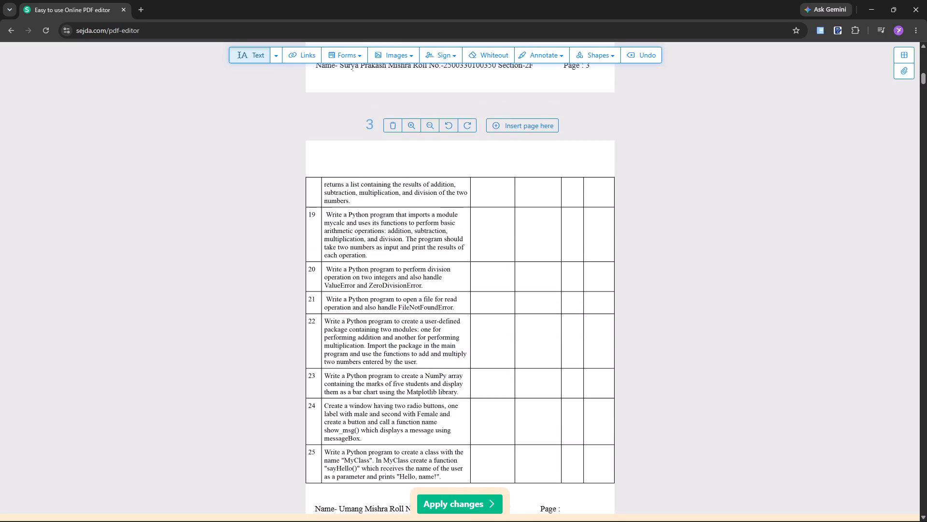
pyautogui.scroll(-2, 590, 346)
pyautogui.scroll(4, 590, 346)
pyautogui.scroll(-4, 590, 346)
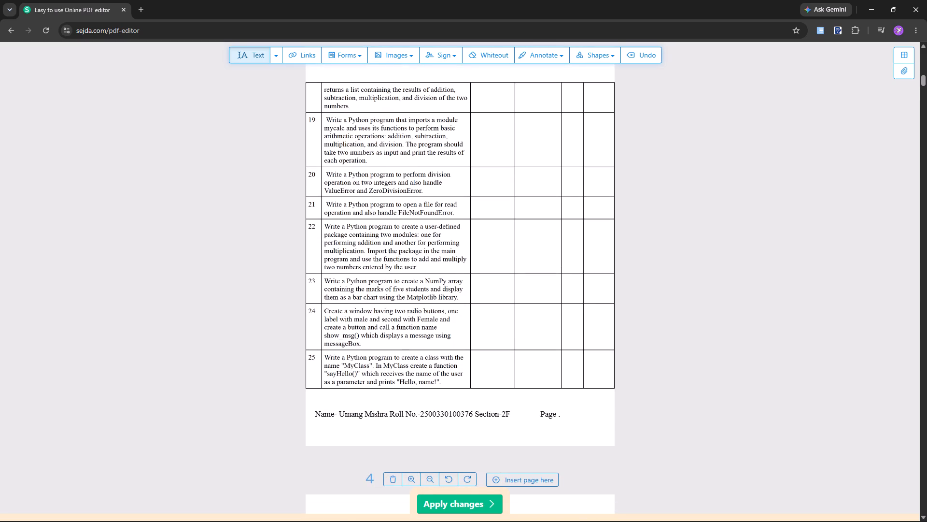
pyautogui.scroll(2, 590, 346)
pyautogui.scroll(-1, 590, 346)
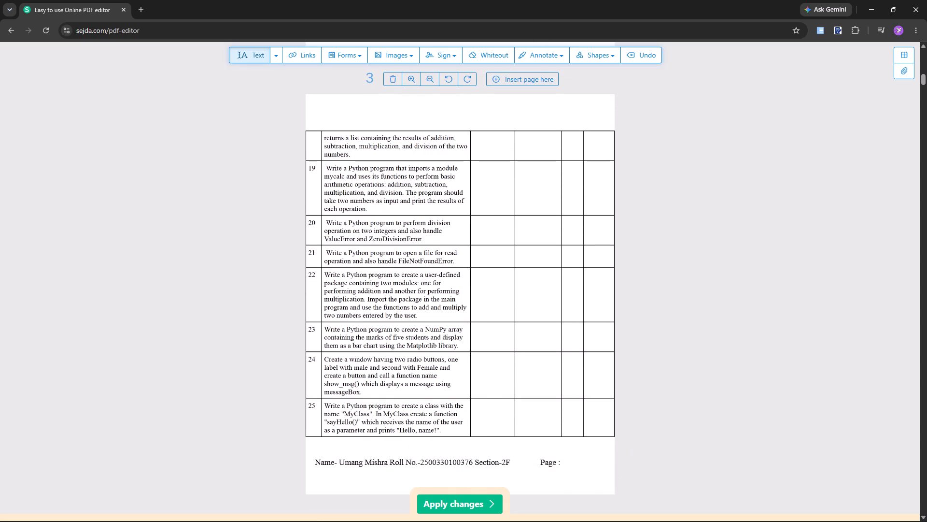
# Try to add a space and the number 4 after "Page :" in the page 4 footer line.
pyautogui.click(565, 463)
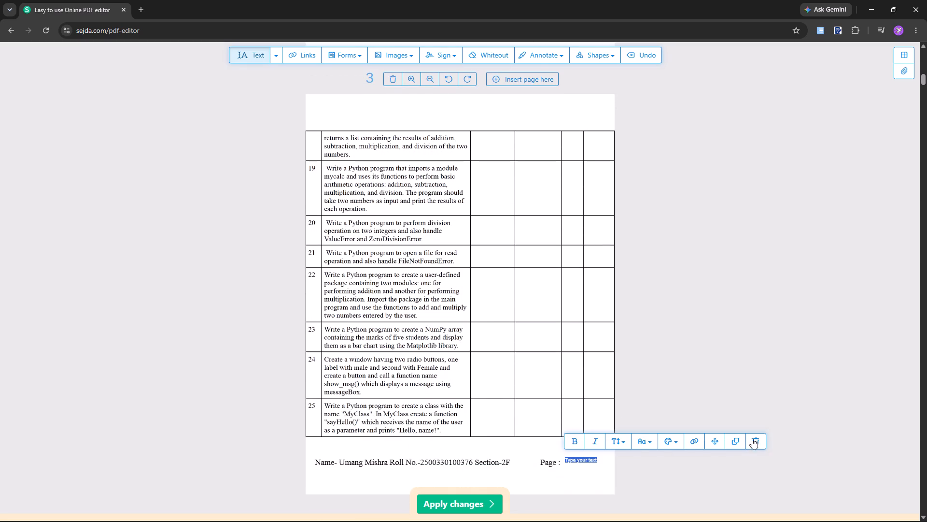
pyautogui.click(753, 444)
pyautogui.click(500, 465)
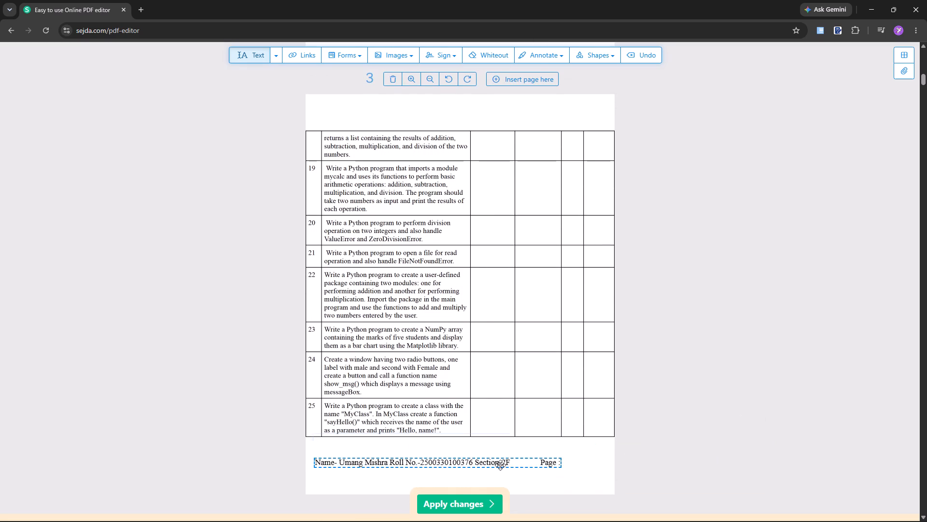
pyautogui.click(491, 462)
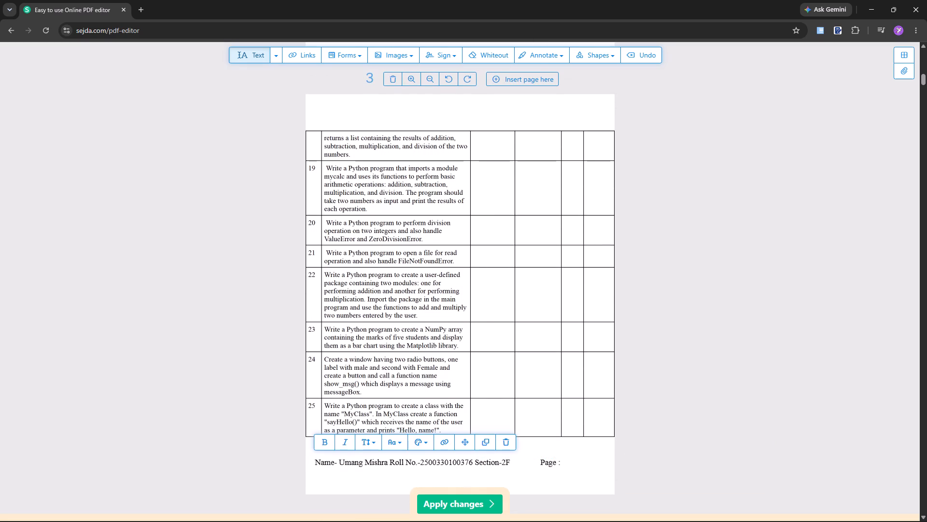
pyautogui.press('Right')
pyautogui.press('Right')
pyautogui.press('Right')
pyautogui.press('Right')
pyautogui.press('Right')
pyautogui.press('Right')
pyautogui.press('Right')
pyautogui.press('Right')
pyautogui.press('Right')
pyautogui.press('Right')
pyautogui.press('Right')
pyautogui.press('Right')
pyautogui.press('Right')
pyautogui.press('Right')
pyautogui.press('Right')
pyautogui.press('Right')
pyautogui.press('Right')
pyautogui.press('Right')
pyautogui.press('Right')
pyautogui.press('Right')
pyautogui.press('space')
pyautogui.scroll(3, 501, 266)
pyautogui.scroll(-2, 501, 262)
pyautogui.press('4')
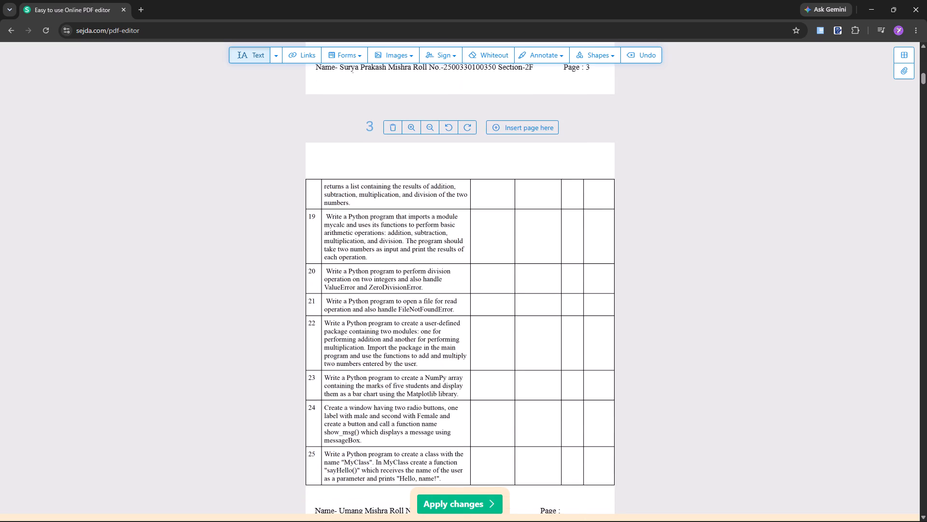
# Complete the page label at the end of the page 4 footer line as "Page : 4".
pyautogui.scroll(-3, 498, 262)
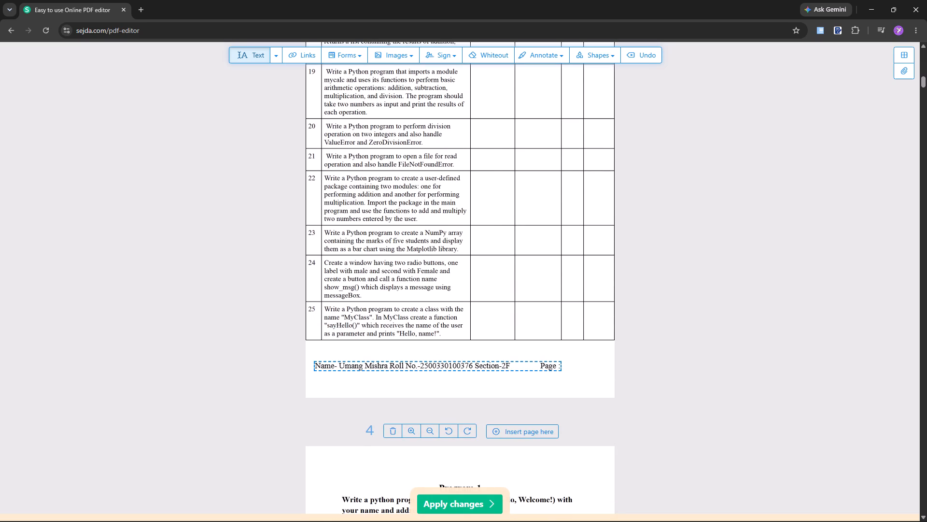
pyautogui.click(558, 366)
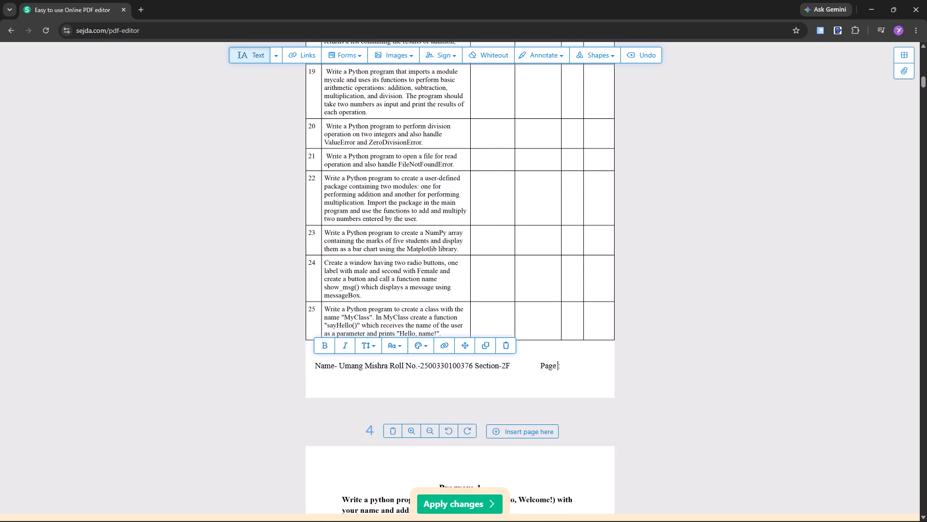
pyautogui.press('Right')
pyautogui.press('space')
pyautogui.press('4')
# Replace the student's first name in the page 4 footer line with the given names used in the page 3 footer.
pyautogui.click(363, 364)
pyautogui.press('BackSpace')
pyautogui.press('BackSpace')
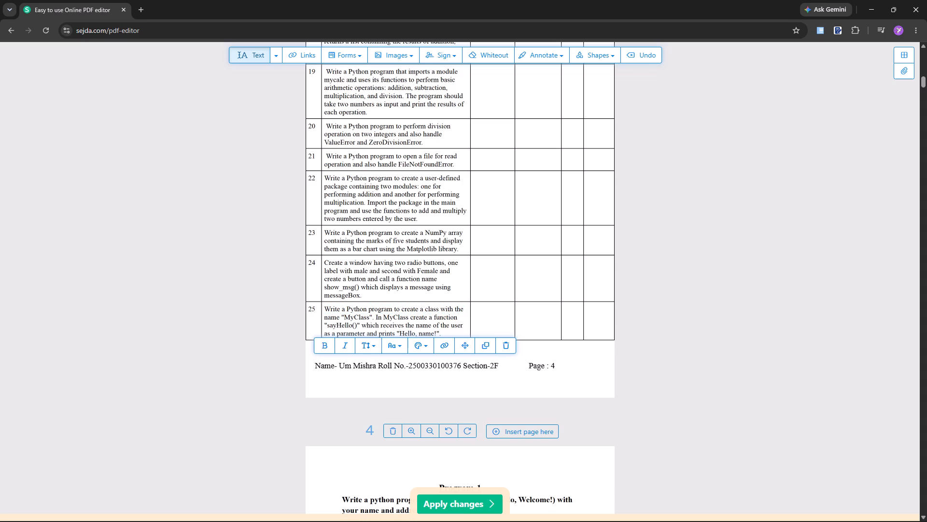
pyautogui.press('BackSpace')
pyautogui.press('BackSpace')
pyautogui.press('BackSpace')
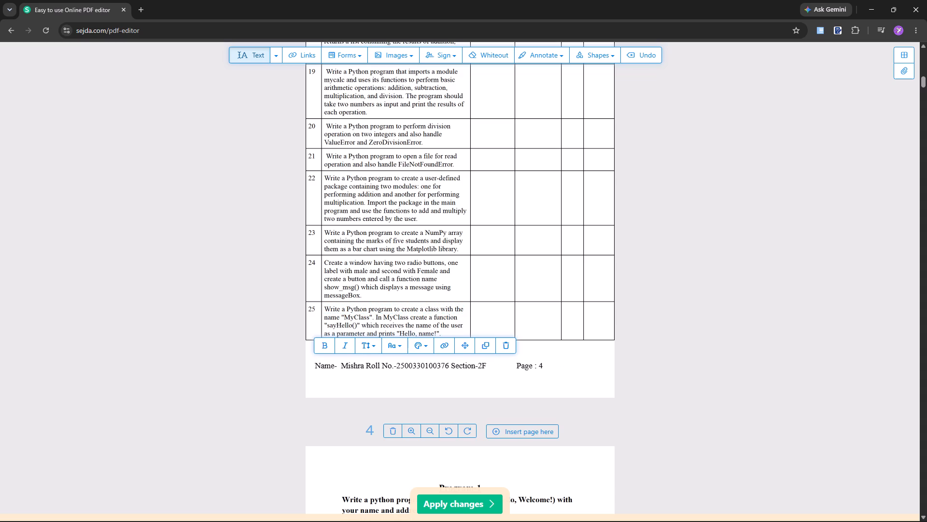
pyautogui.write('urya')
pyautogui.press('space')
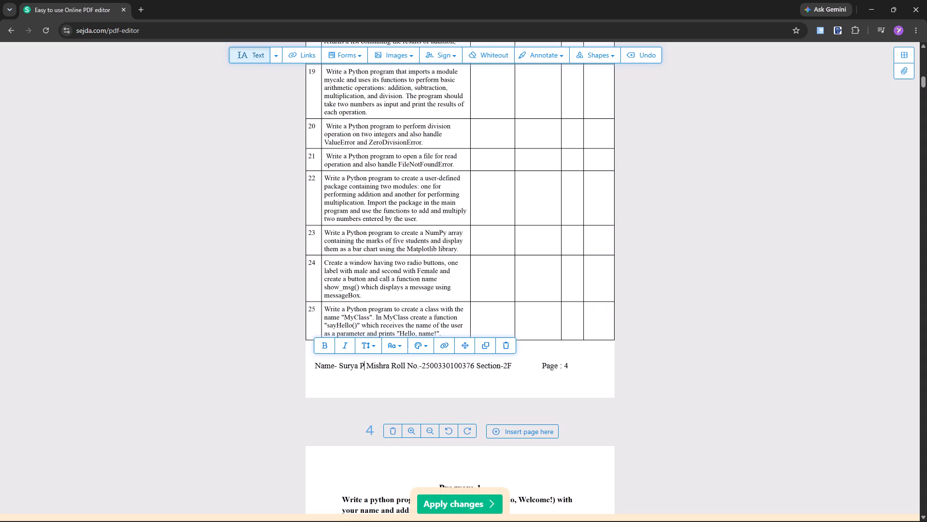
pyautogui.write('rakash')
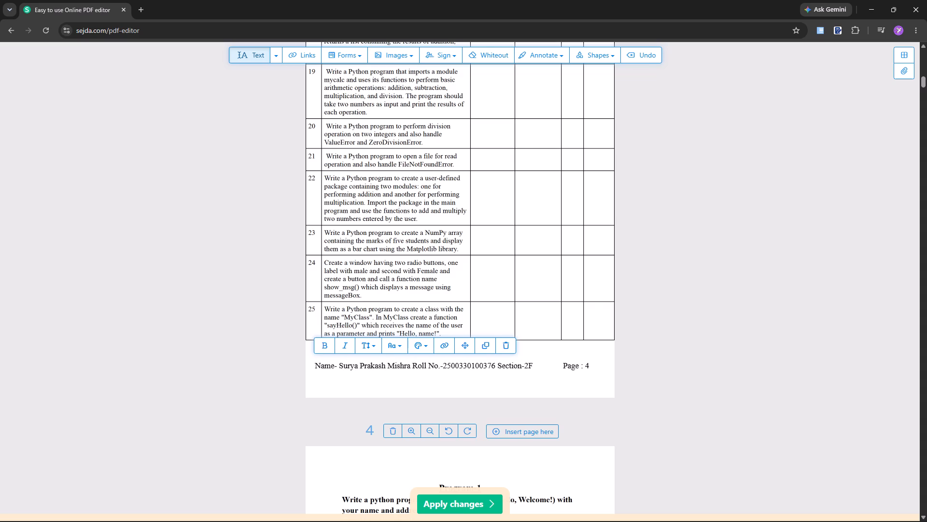
# Change the last two digits of the roll number in the page 4 footer line to match the page 3 footer.
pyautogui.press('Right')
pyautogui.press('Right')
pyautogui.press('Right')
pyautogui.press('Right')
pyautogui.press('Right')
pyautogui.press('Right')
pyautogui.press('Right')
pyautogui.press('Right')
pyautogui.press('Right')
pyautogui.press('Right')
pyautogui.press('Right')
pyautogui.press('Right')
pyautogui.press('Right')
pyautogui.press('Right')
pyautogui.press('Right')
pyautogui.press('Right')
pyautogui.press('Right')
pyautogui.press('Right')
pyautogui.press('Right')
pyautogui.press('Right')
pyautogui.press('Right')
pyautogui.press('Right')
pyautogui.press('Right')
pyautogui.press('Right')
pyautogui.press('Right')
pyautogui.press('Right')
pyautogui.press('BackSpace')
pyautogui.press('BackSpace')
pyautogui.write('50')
# Review the footer lines on pages 4, 3 and 2 for matching student details and page label alignment.
pyautogui.scroll(5, 597, 280)
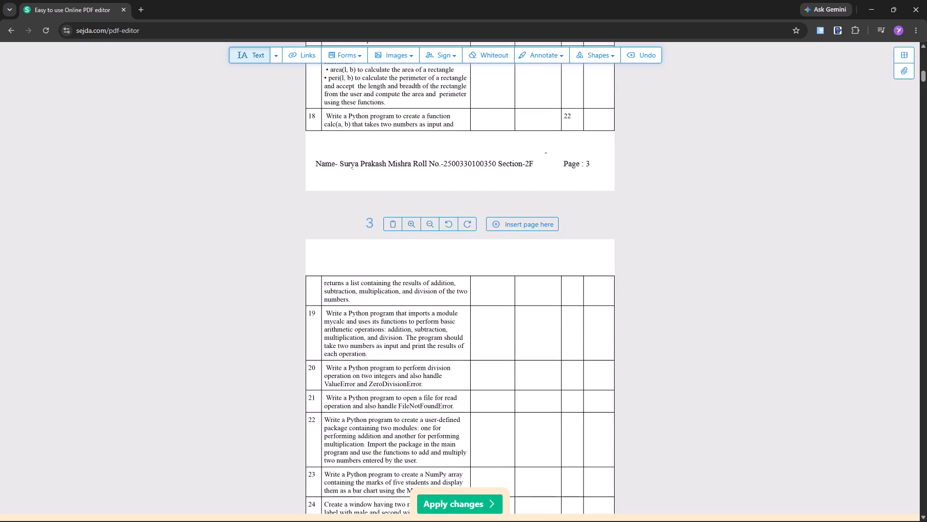
pyautogui.scroll(-3, 597, 280)
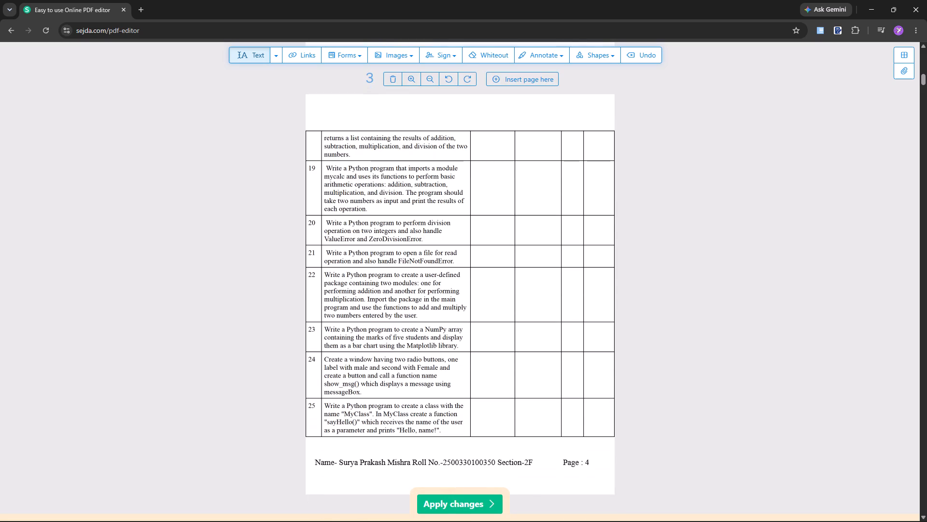
pyautogui.scroll(17, 597, 280)
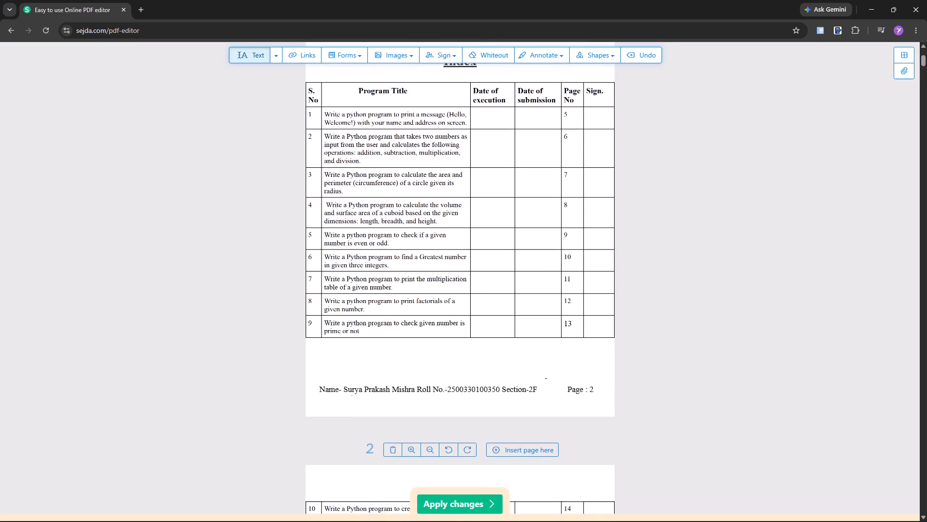
pyautogui.scroll(5, 602, 283)
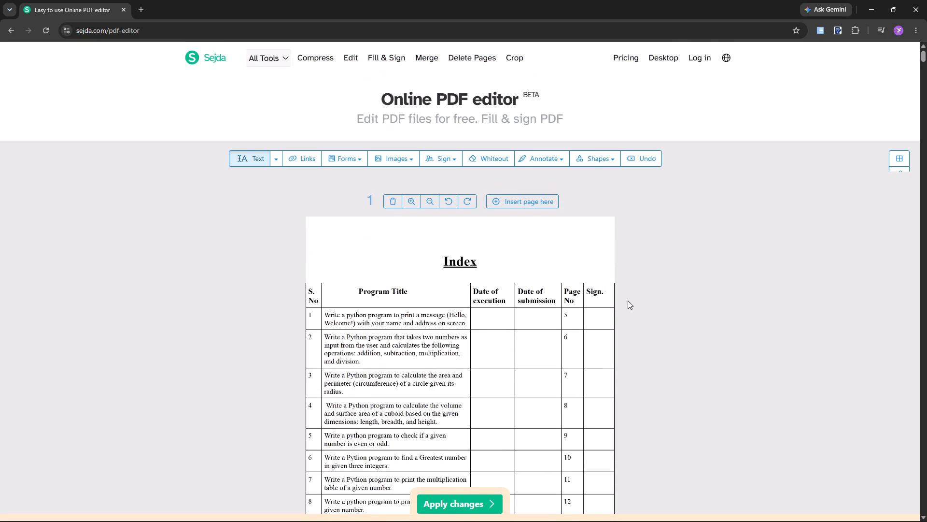
pyautogui.scroll(-6, 628, 301)
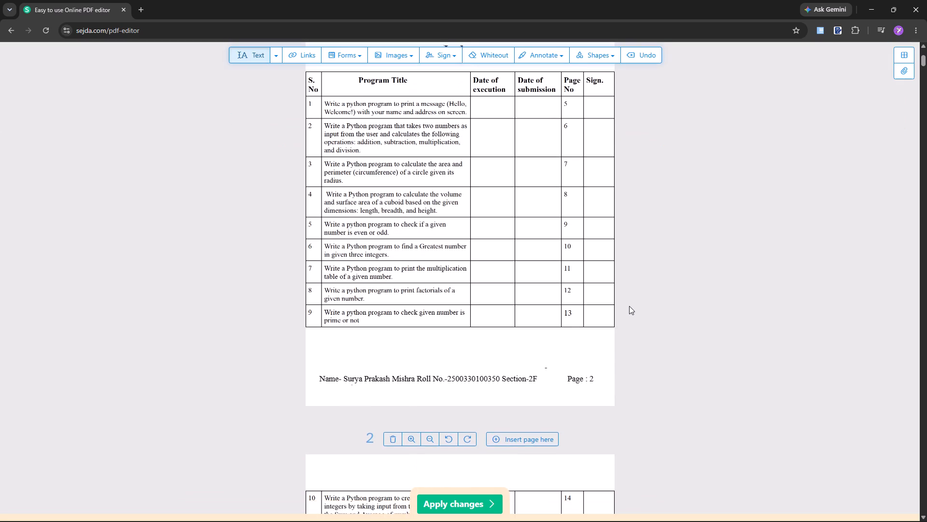
pyautogui.scroll(-6, 629, 306)
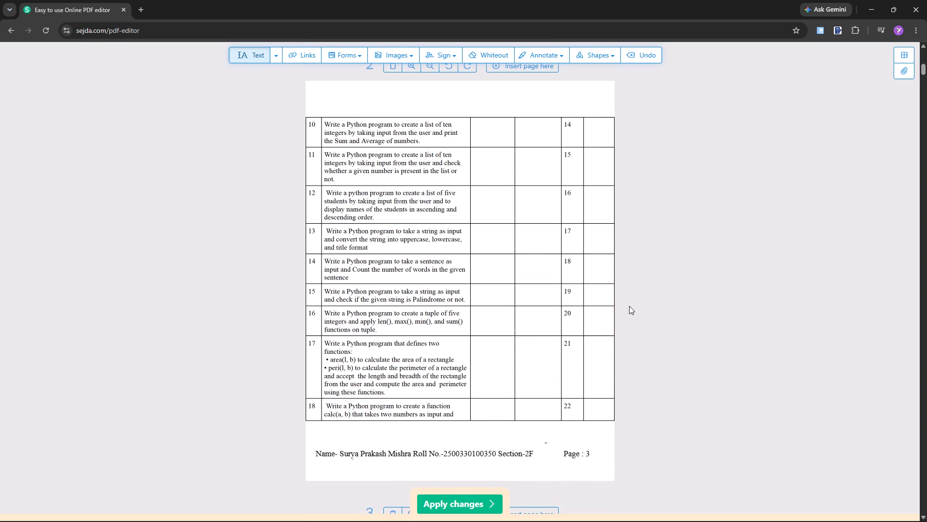
pyautogui.scroll(4, 629, 306)
pyautogui.scroll(-5, 629, 306)
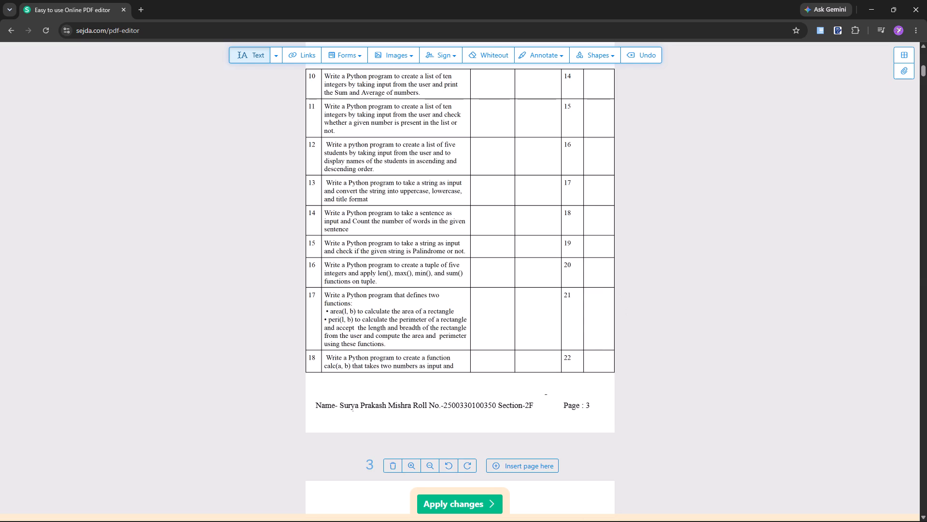
# Review the edited footer lines on the pages labelled 2, 3 and 4 for matching details and alignment.
pyautogui.scroll(-4, 608, 293)
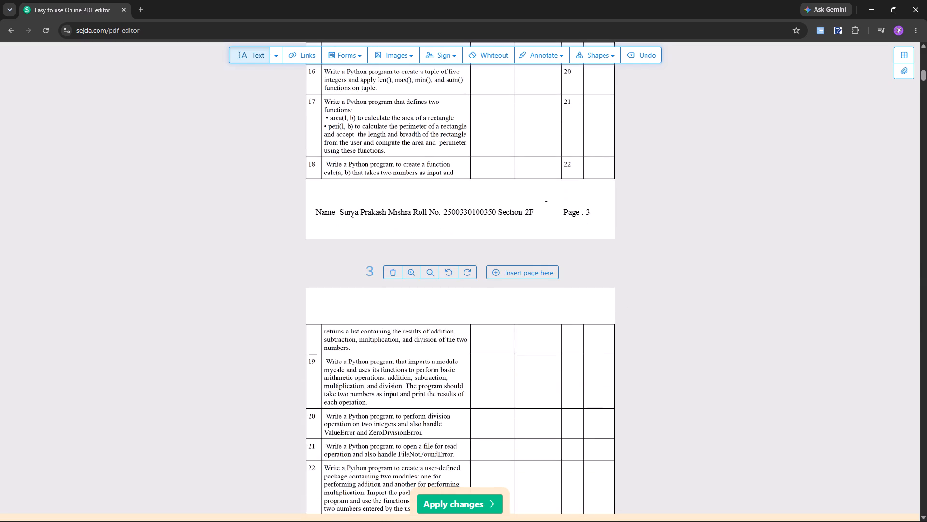
pyautogui.scroll(9, 608, 293)
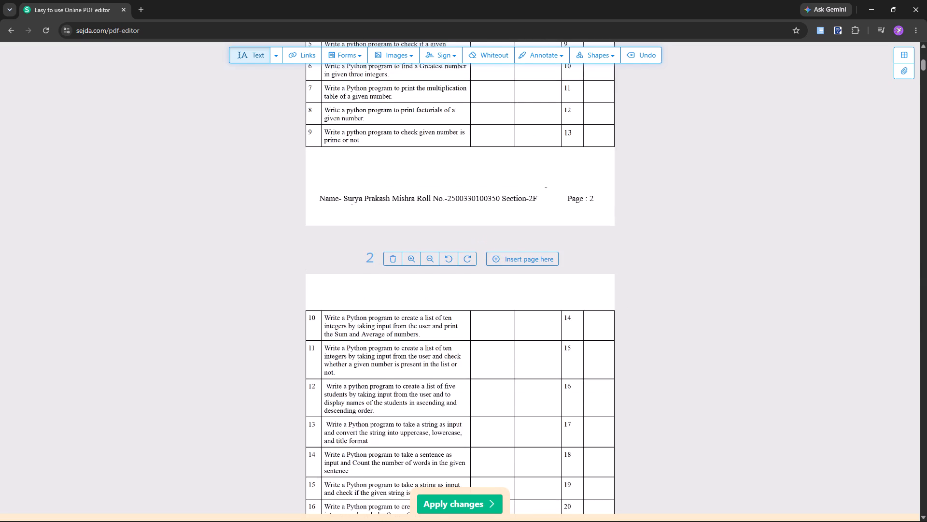
pyautogui.scroll(7, 608, 293)
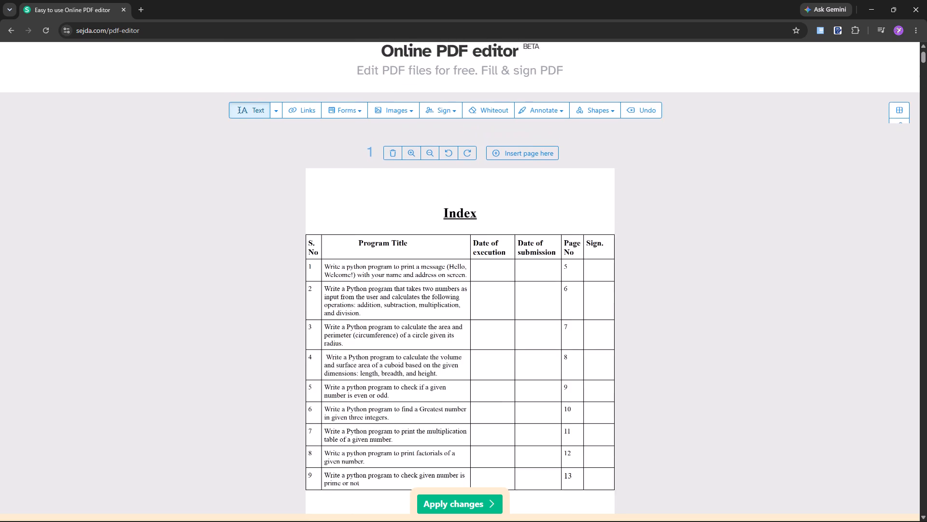
pyautogui.scroll(-13, 608, 293)
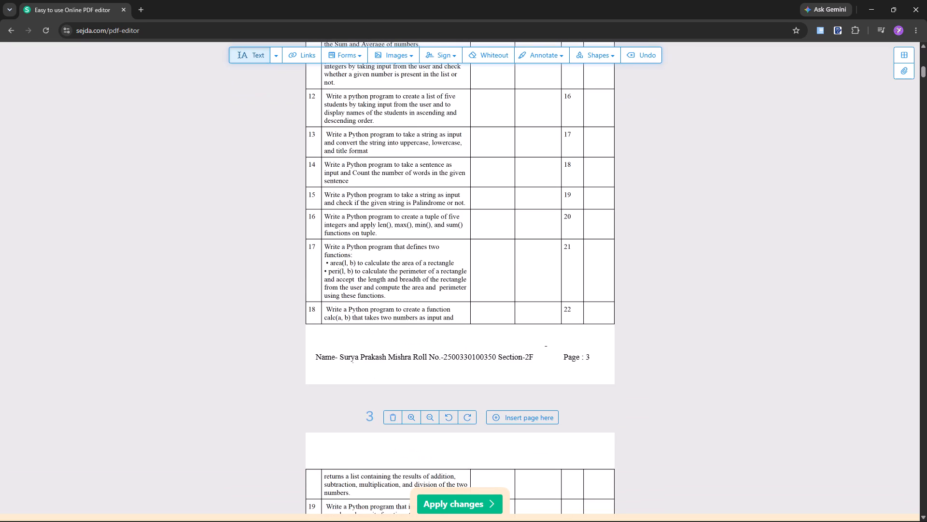
pyautogui.scroll(-9, 608, 293)
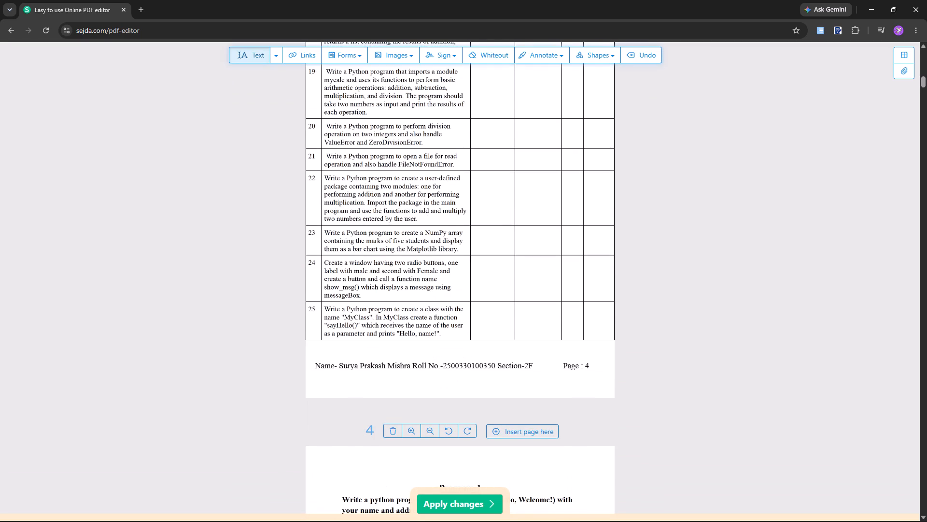
pyautogui.scroll(15, 608, 293)
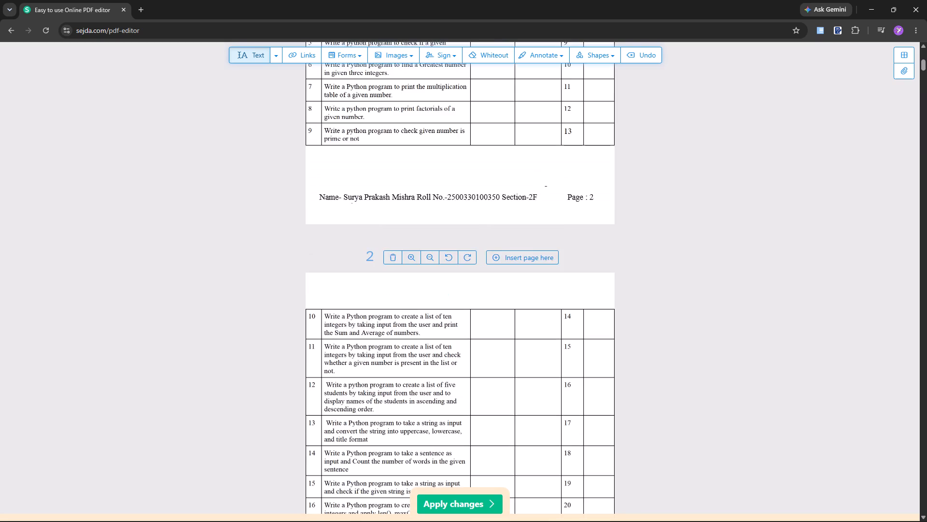
pyautogui.scroll(7, 608, 293)
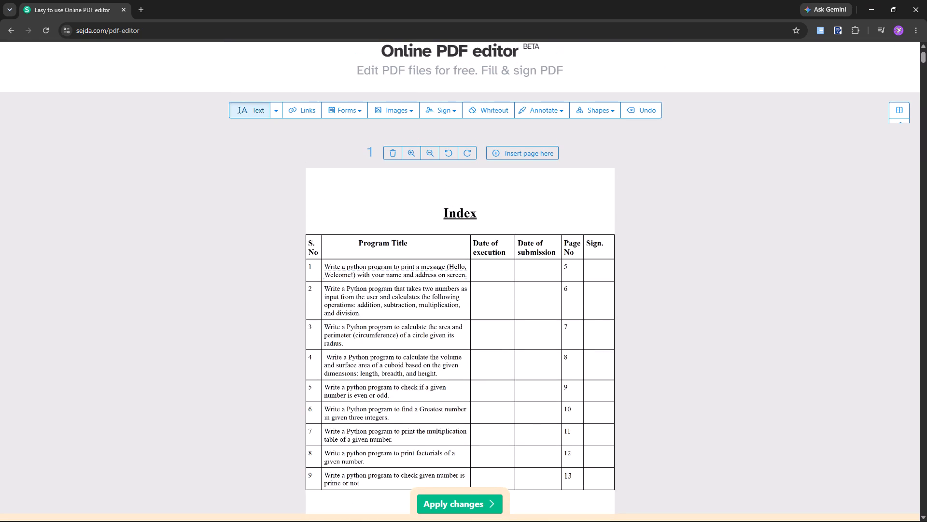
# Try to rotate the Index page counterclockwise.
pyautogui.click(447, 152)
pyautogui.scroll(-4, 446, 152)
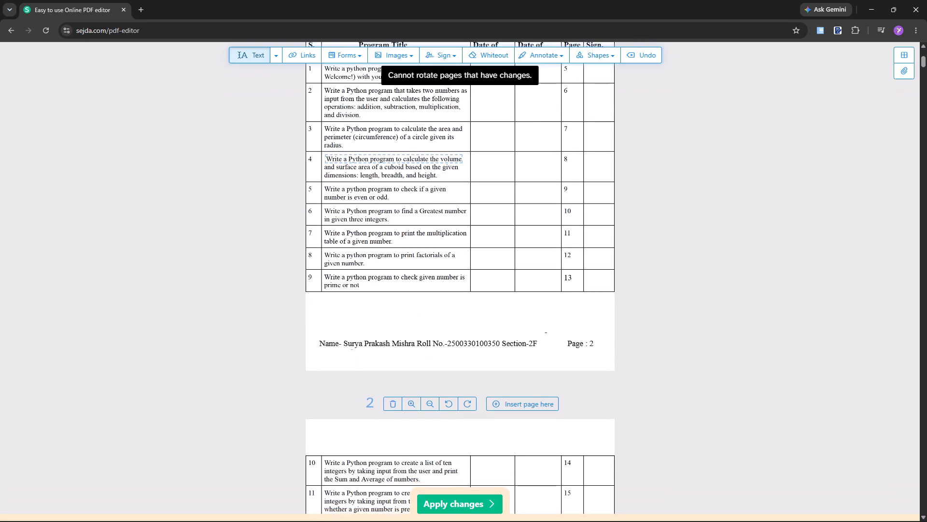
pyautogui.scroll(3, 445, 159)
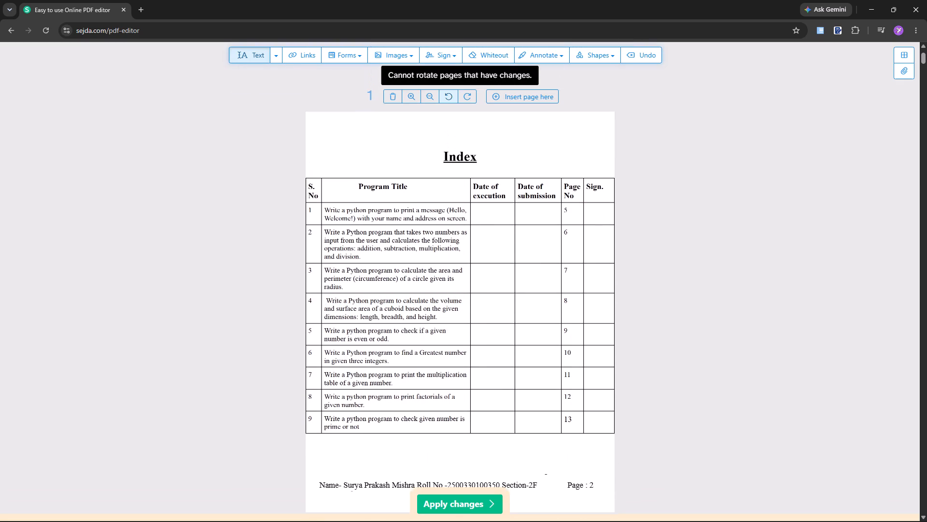
# Open a blank browser tab and close the PDF editor's tab, discarding the unsaved edits.
pyautogui.click(147, 9)
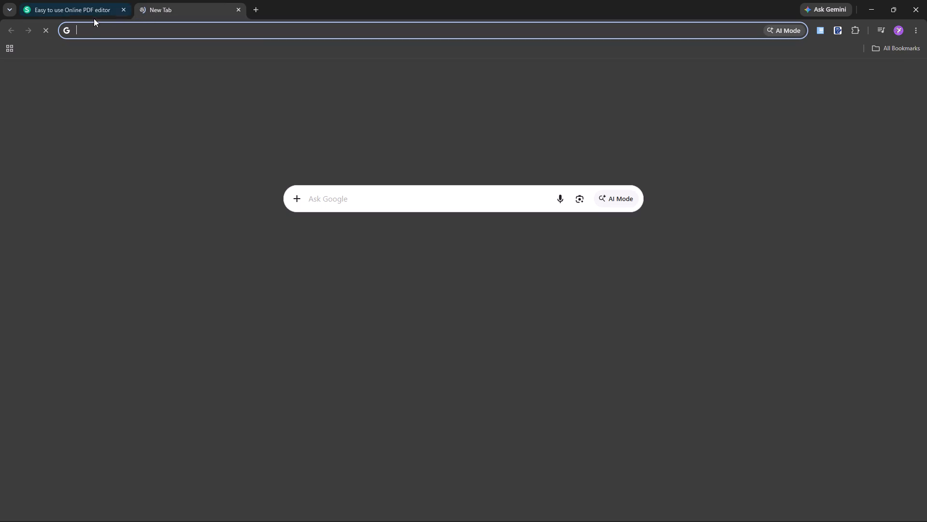
pyautogui.click(122, 12)
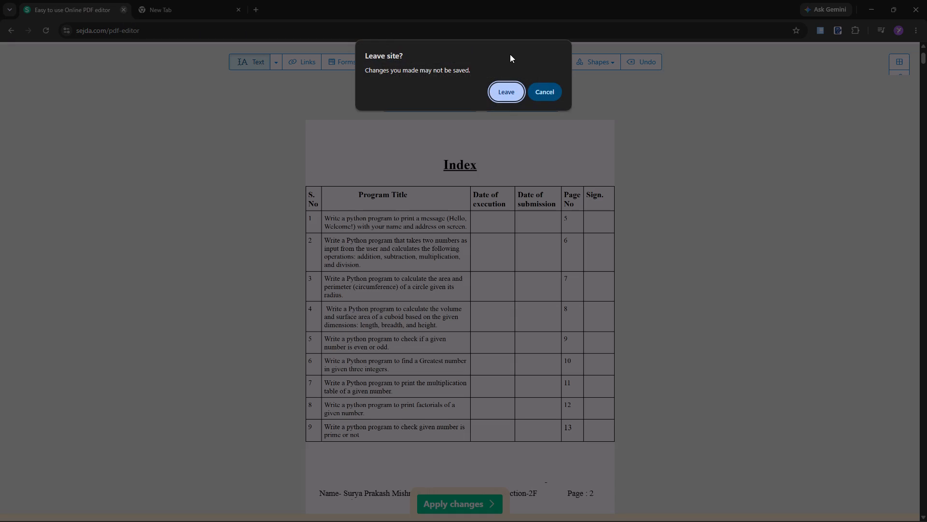
pyautogui.click(522, 89)
pyautogui.click(492, 94)
pyautogui.doubleClick(499, 90)
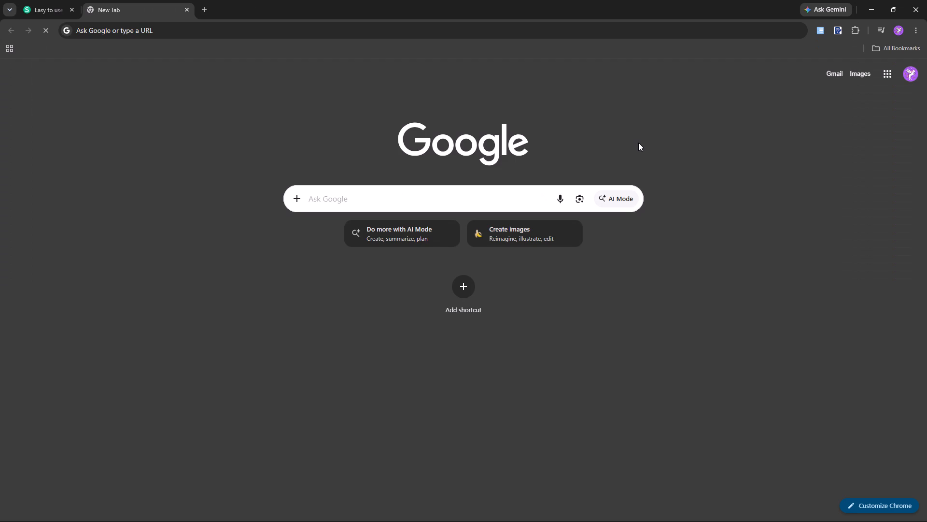
# Search Google for "pdf editor online sejda" and open Sejda's Online PDF editor from the results.
pyautogui.click(510, 206)
pyautogui.click(510, 225)
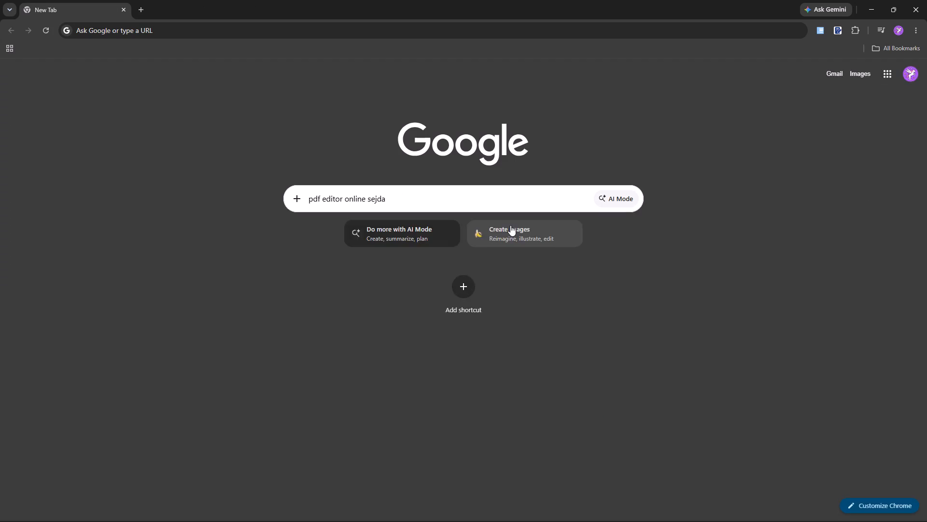
pyautogui.click(202, 164)
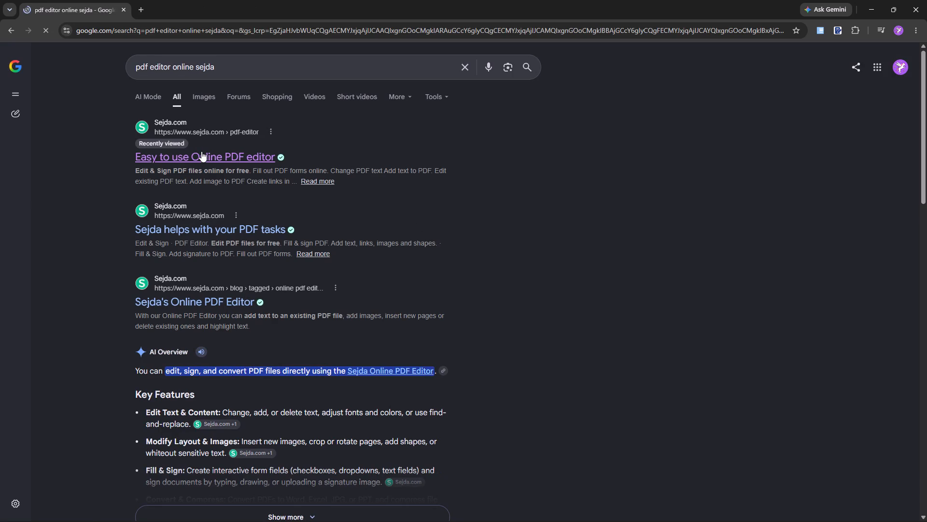
pyautogui.click(201, 151)
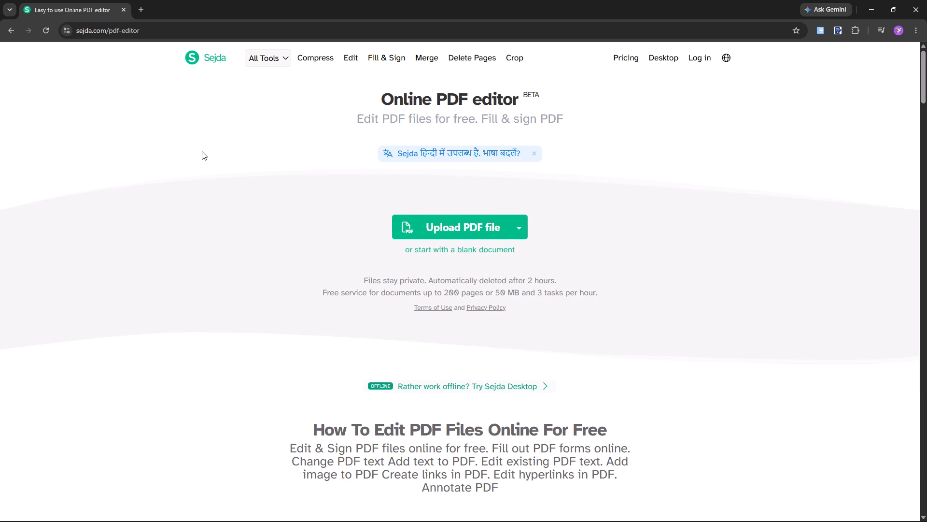
# Upload the Python lab file PDF from the Downloads folder for editing.
pyautogui.click(459, 235)
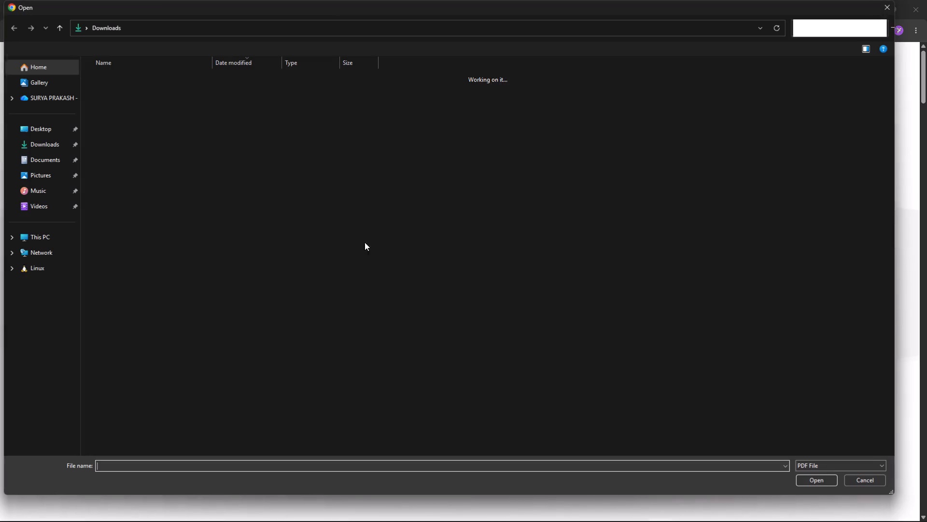
pyautogui.click(109, 94)
pyautogui.click(109, 94)
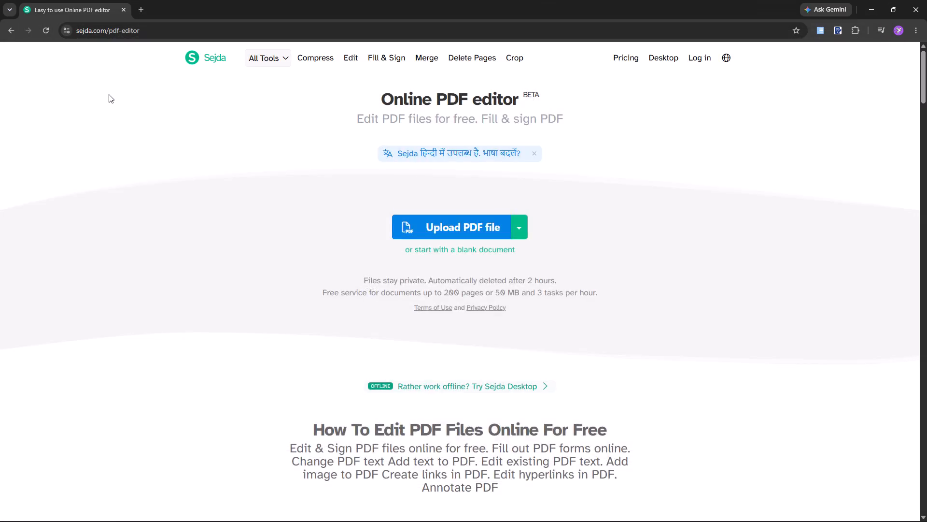
pyautogui.scroll(-1, 331, 298)
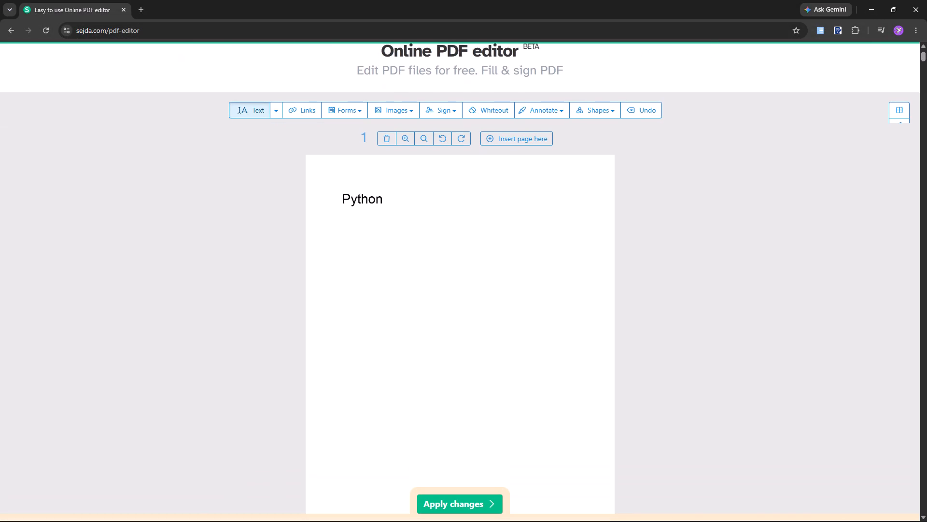
# Delete the "Python" cover page and the page following it so the document starts at the Index.
pyautogui.click(439, 235)
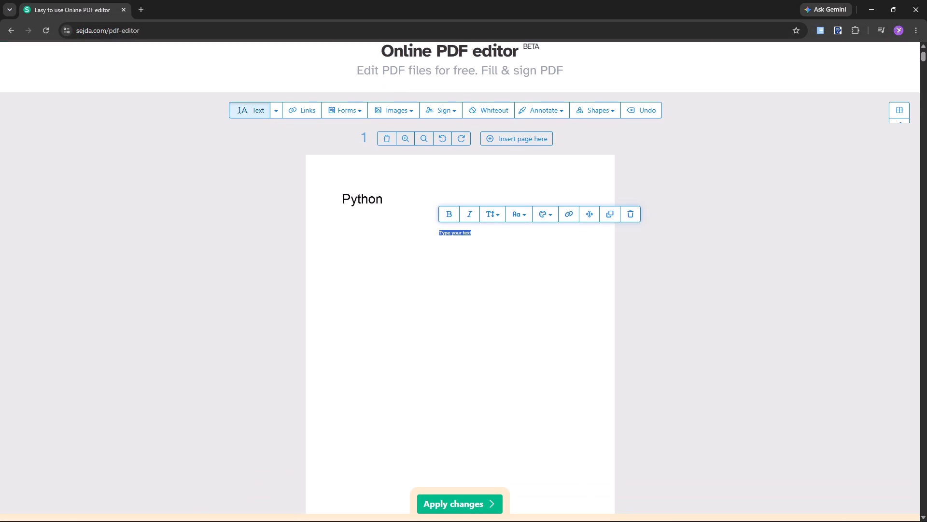
pyautogui.click(627, 216)
pyautogui.click(386, 138)
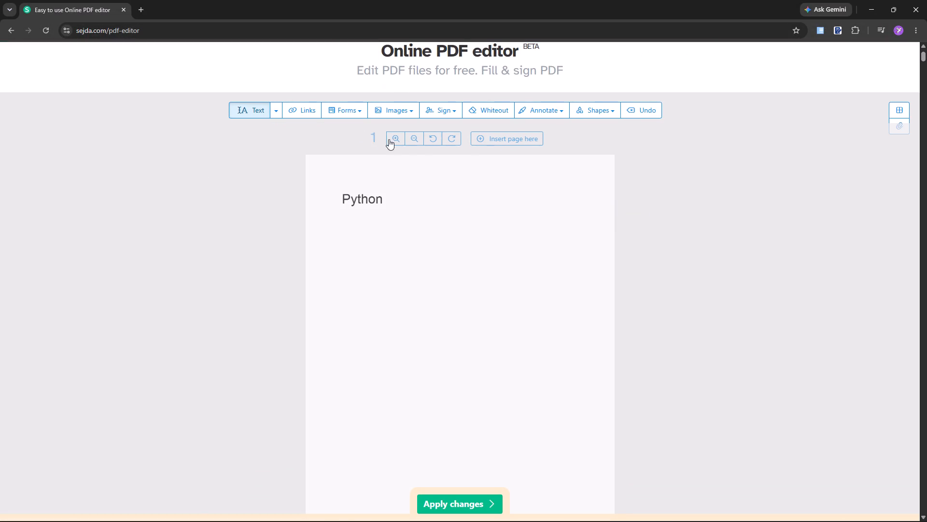
pyautogui.scroll(-3, 430, 219)
pyautogui.scroll(3, 428, 216)
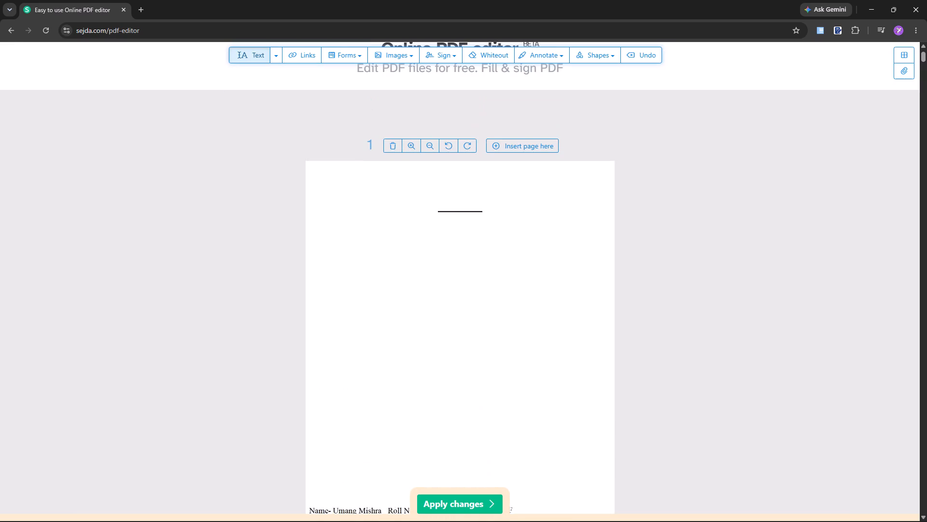
pyautogui.click(395, 151)
# Examine the original footer lines and page label positions on the pages labelled 2, 3 and 4.
pyautogui.scroll(-3, 421, 233)
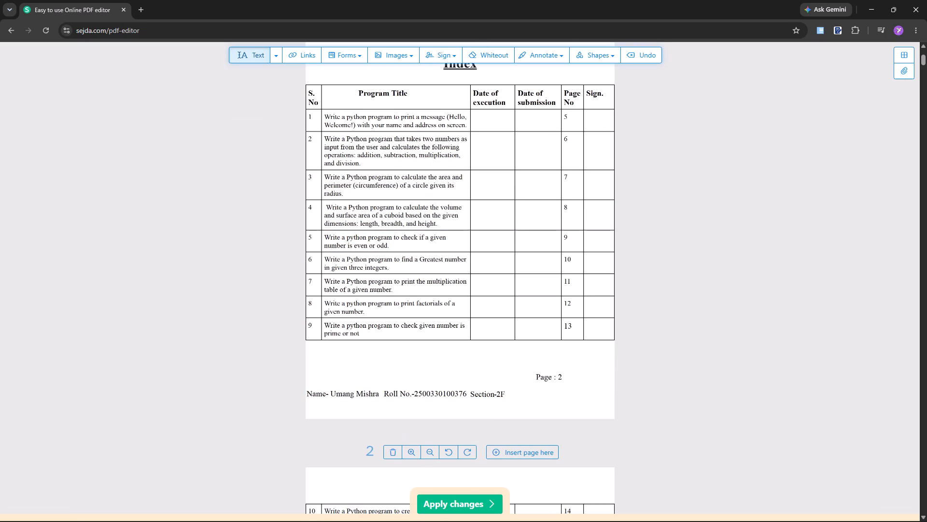
pyautogui.scroll(-14, 414, 375)
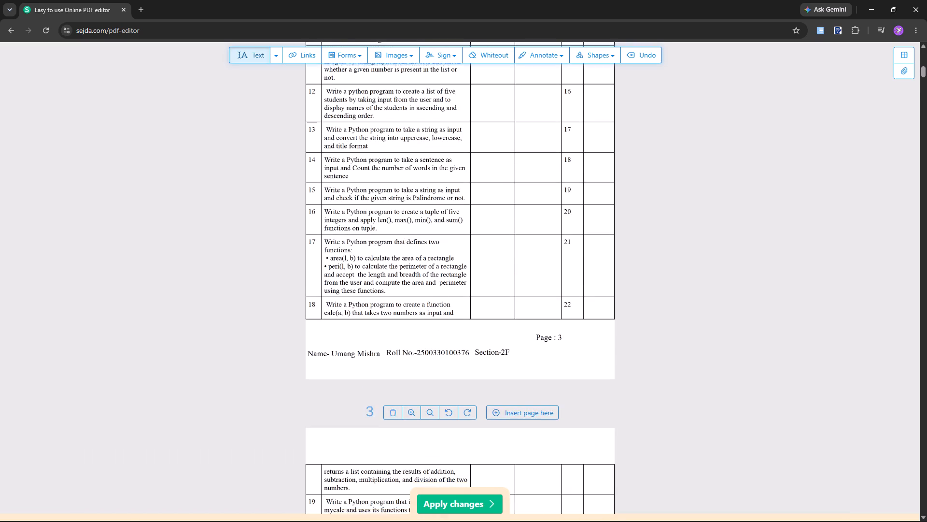
pyautogui.scroll(-6, 423, 365)
pyautogui.scroll(9, 423, 365)
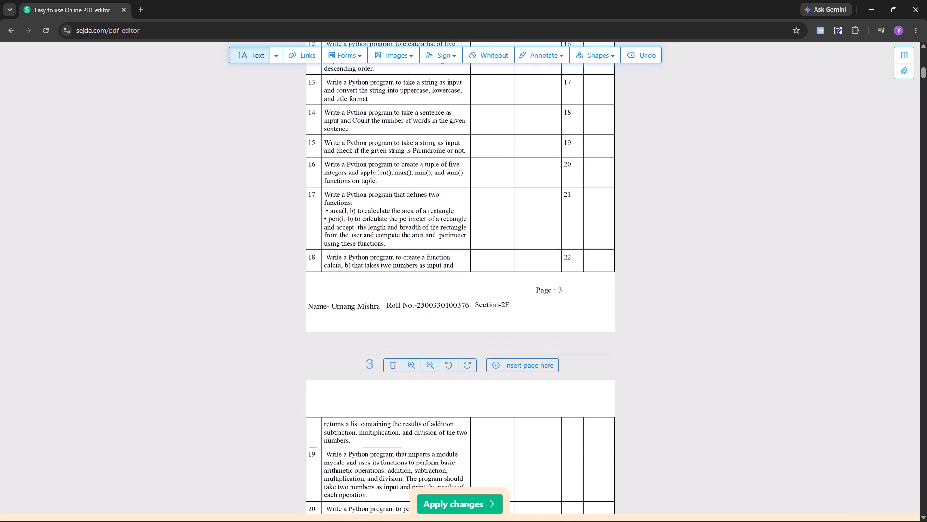
pyautogui.scroll(8, 423, 365)
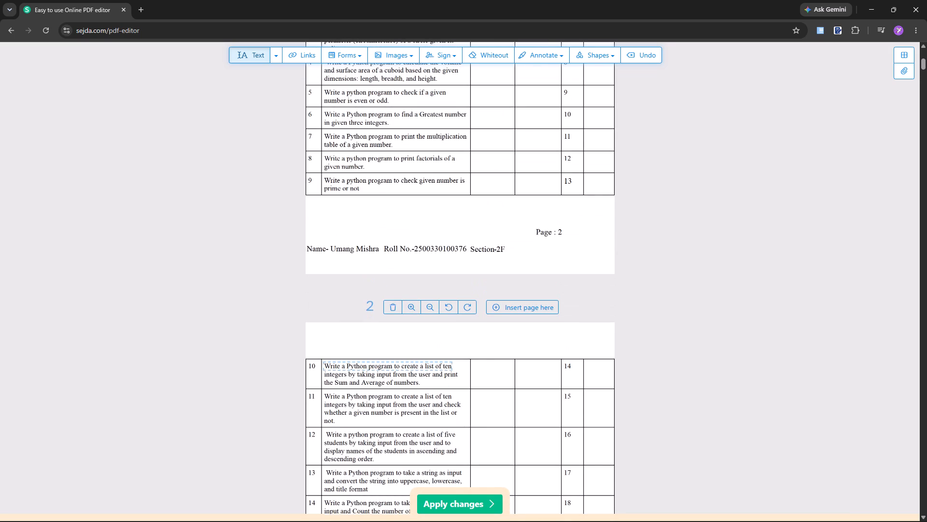
pyautogui.scroll(-16, 423, 365)
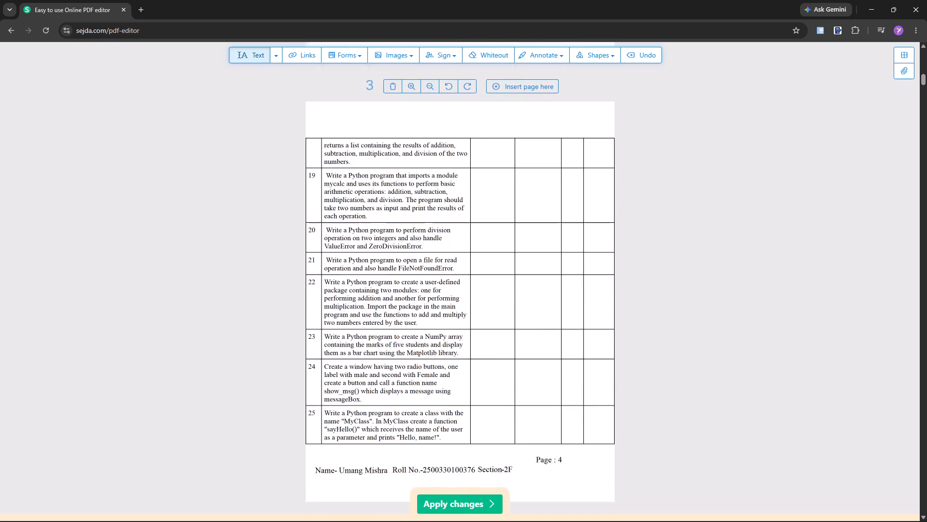
# Examine the footer layout on the pages labelled 5, 6 and 7, and return to the Index page.
pyautogui.scroll(-16, 415, 368)
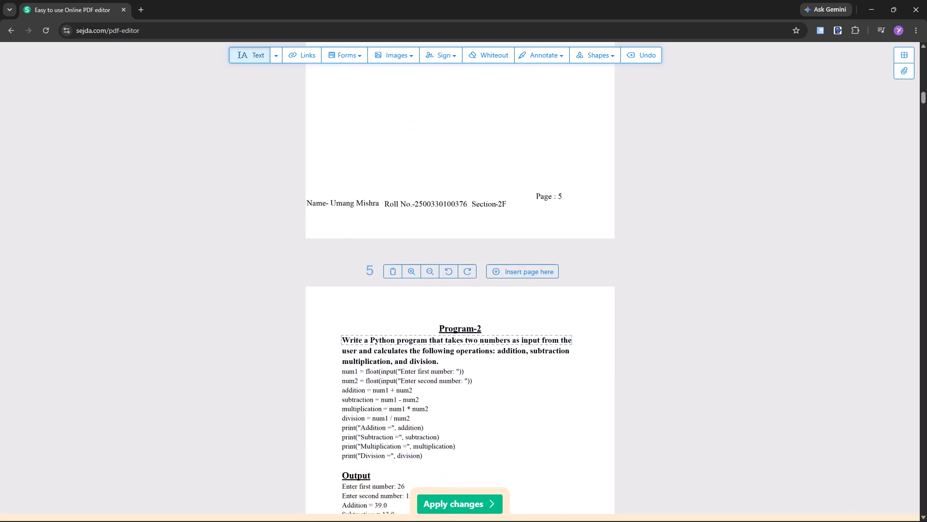
pyautogui.scroll(-9, 415, 368)
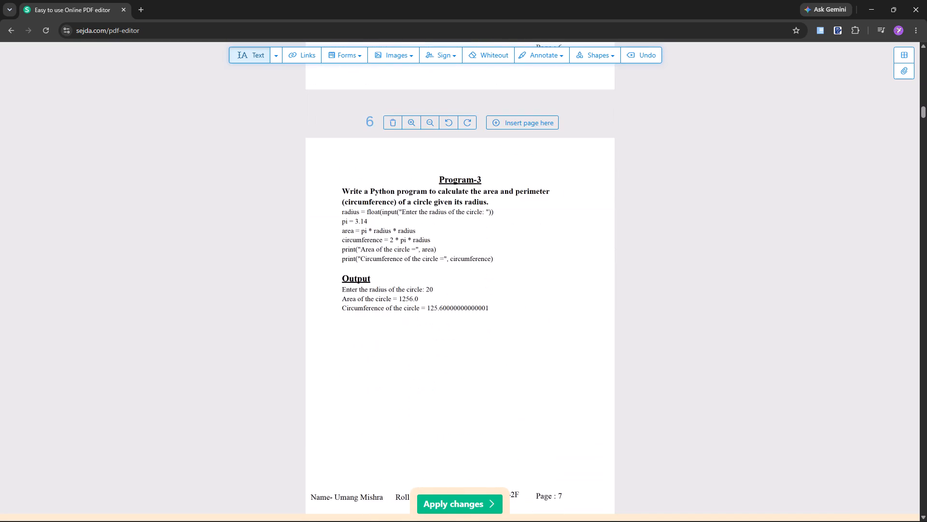
pyautogui.scroll(-3, 415, 368)
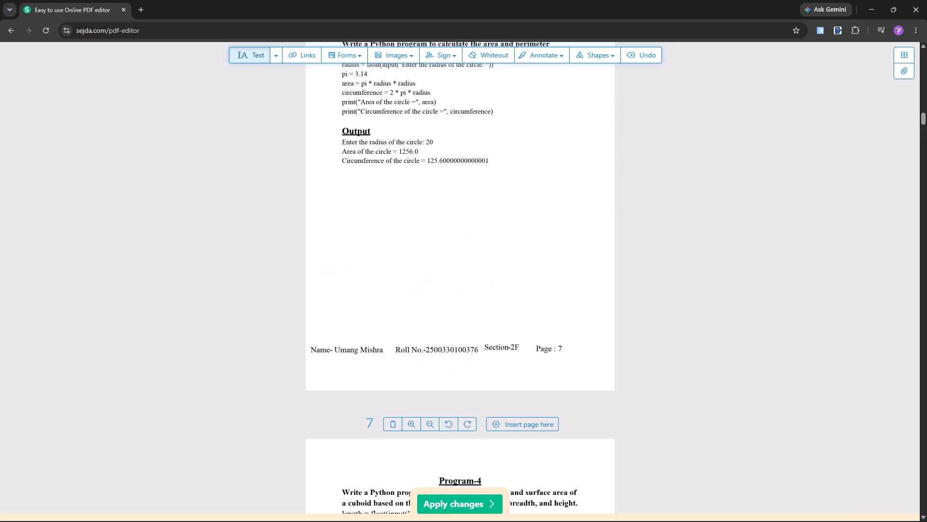
pyautogui.scroll(3, 406, 368)
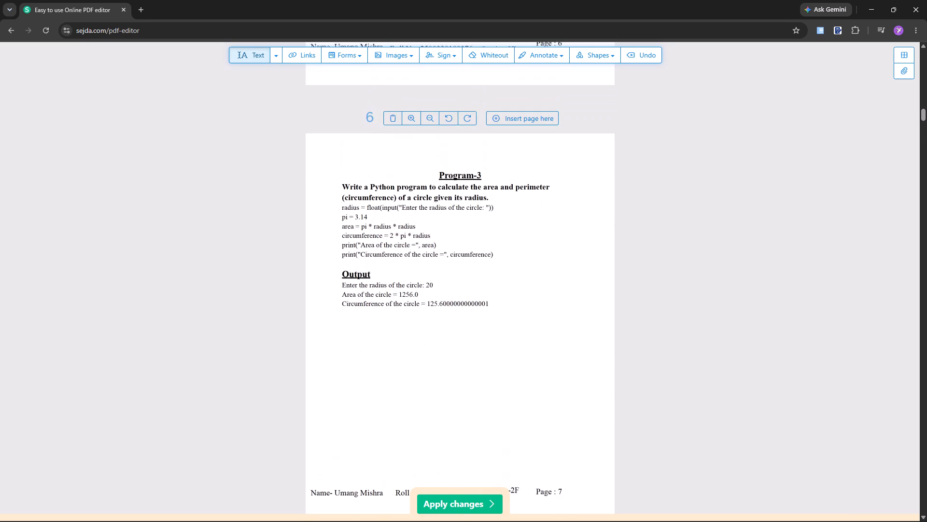
pyautogui.scroll(5, 406, 368)
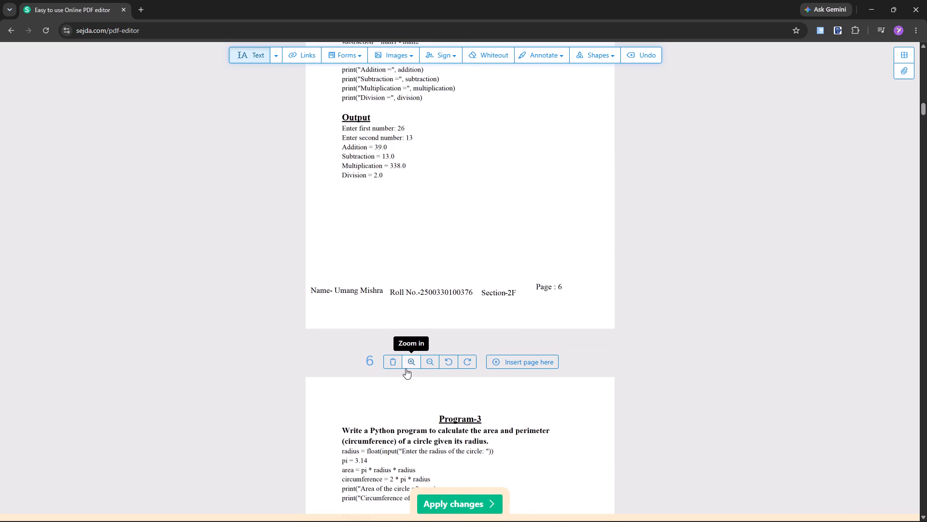
pyautogui.scroll(6, 406, 368)
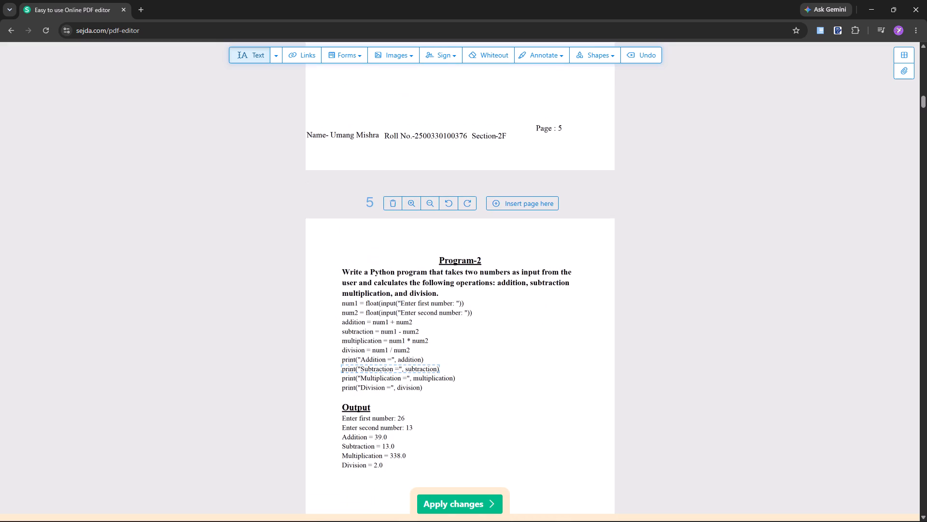
pyautogui.scroll(10, 535, 369)
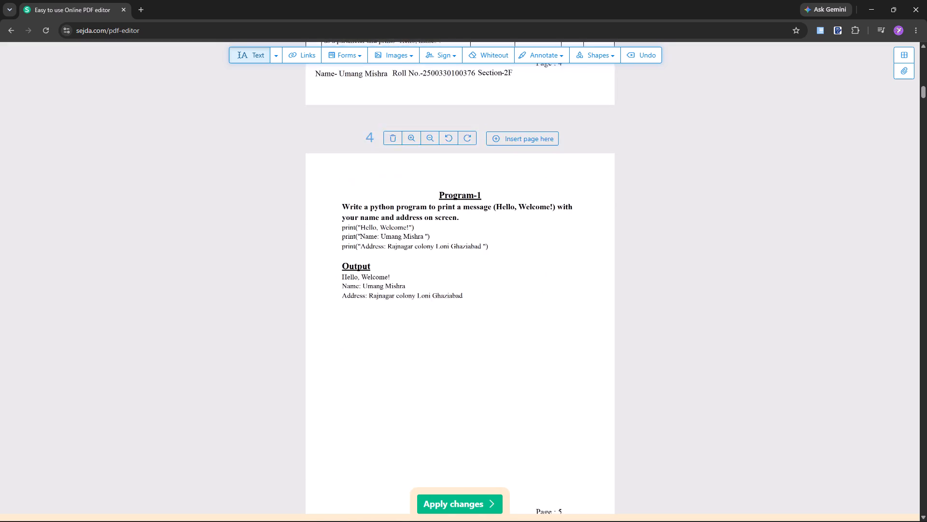
pyautogui.scroll(19, 525, 370)
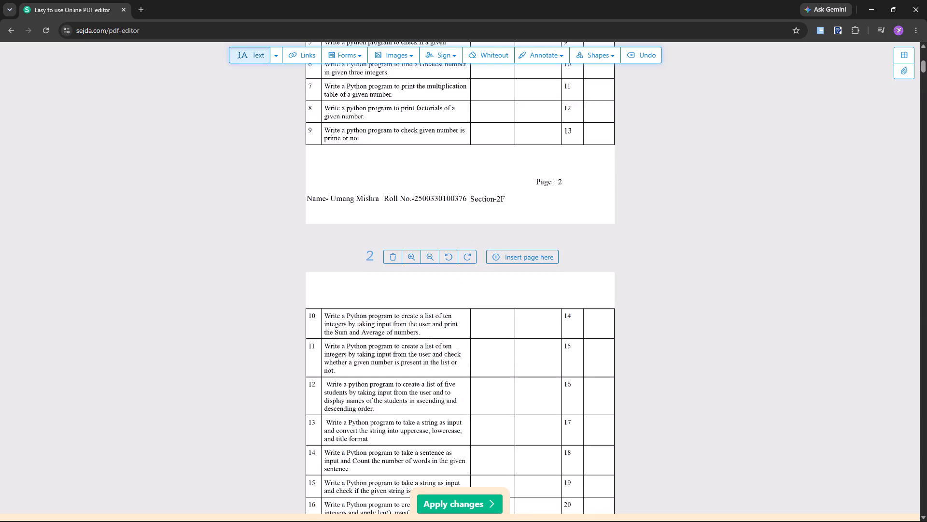
pyautogui.scroll(12, 503, 374)
pyautogui.scroll(-3, 496, 358)
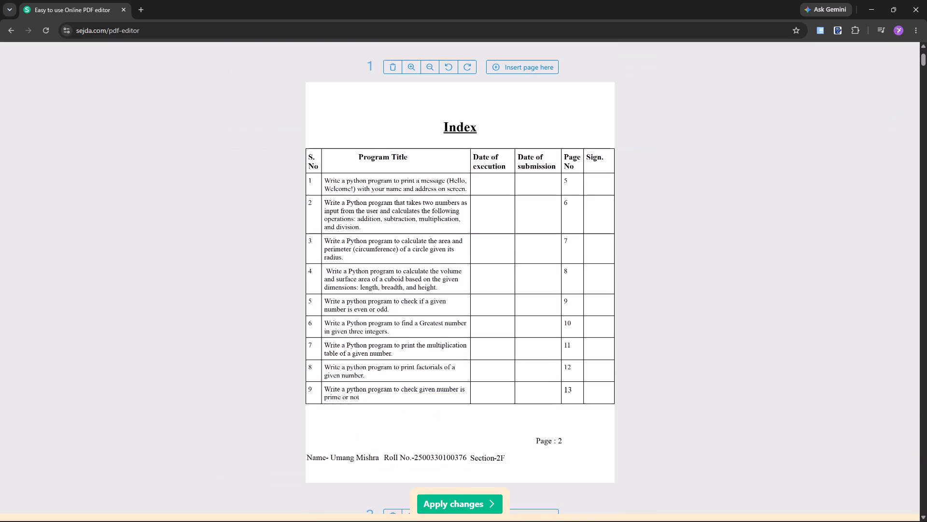
# Start drafting the replacement footer line in a new browser tab with "Name - " followed by the student's full name.
pyautogui.scroll(-3, 496, 358)
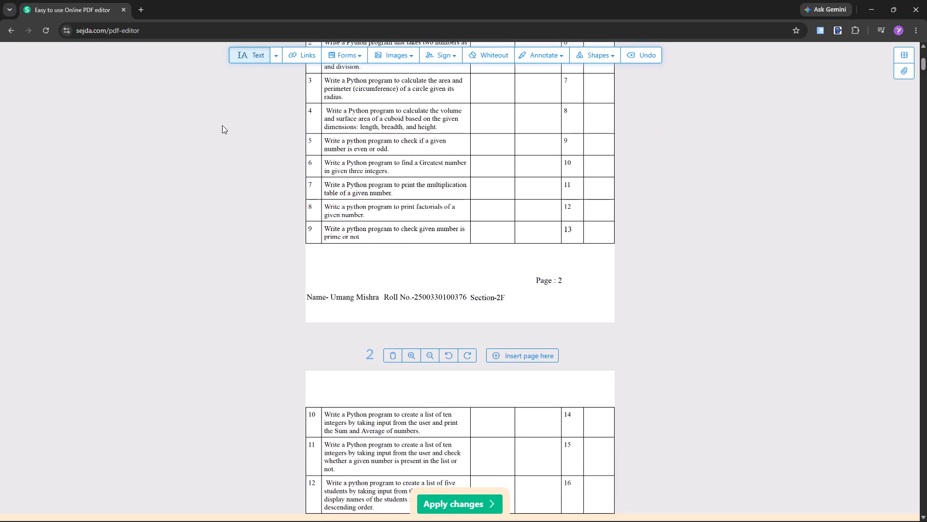
pyautogui.click(135, 6)
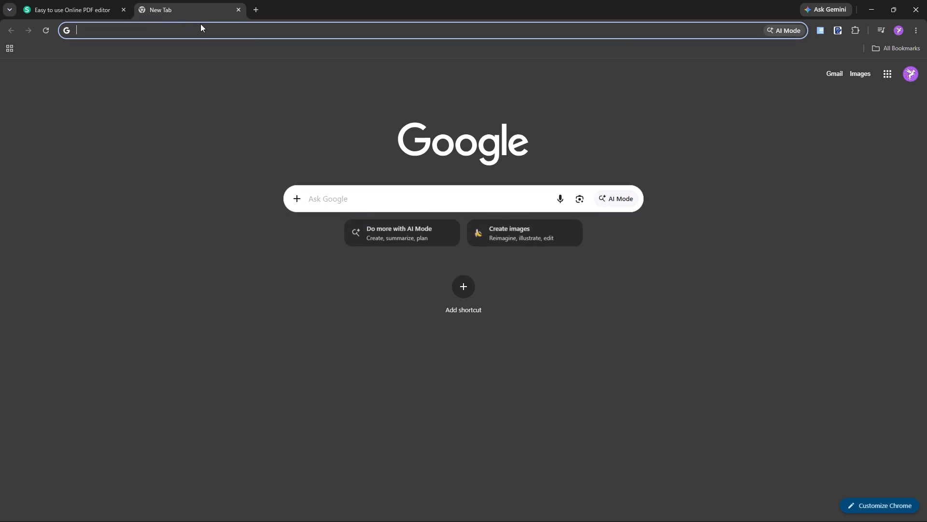
pyautogui.click(205, 31)
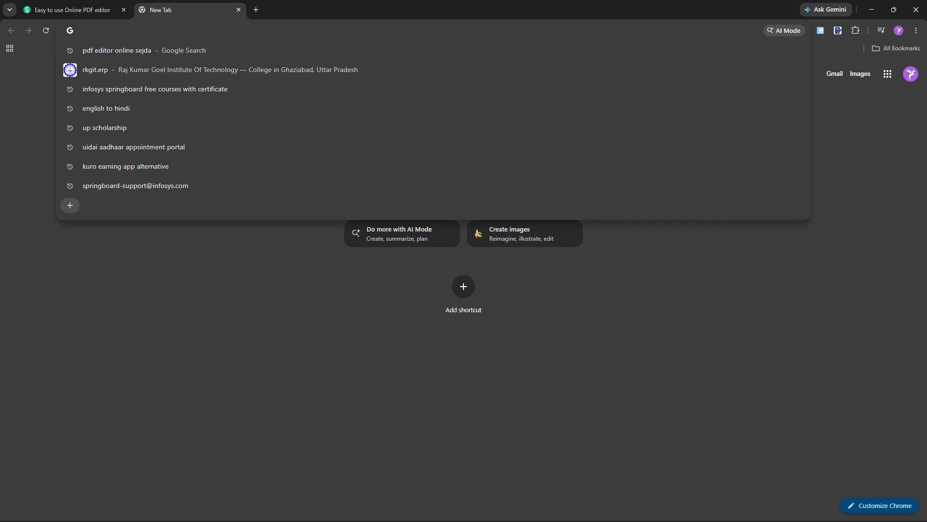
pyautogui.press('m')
pyautogui.press('BackSpace')
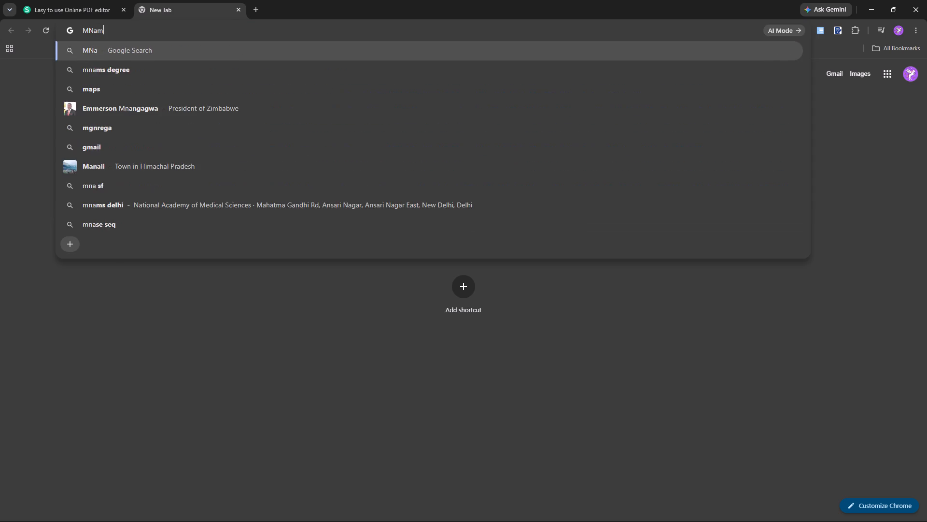
pyautogui.press('BackSpace')
pyautogui.press('BackSpace')
pyautogui.press('BackSpace')
pyautogui.press('BackSpace')
pyautogui.press('BackSpace')
pyautogui.press('BackSpace')
pyautogui.press('BackSpace')
pyautogui.press('BackSpace')
pyautogui.press('BackSpace')
pyautogui.press('BackSpace')
pyautogui.press('BackSpace')
pyautogui.press('BackSpace')
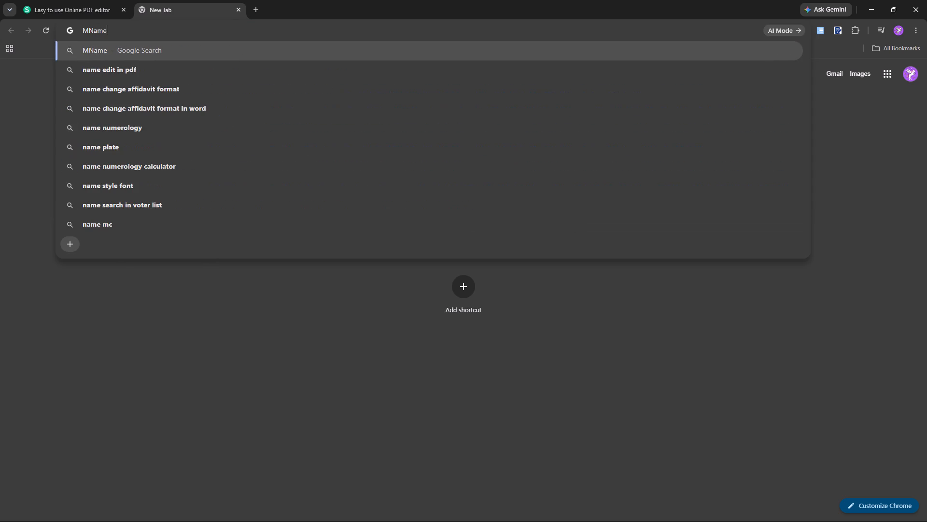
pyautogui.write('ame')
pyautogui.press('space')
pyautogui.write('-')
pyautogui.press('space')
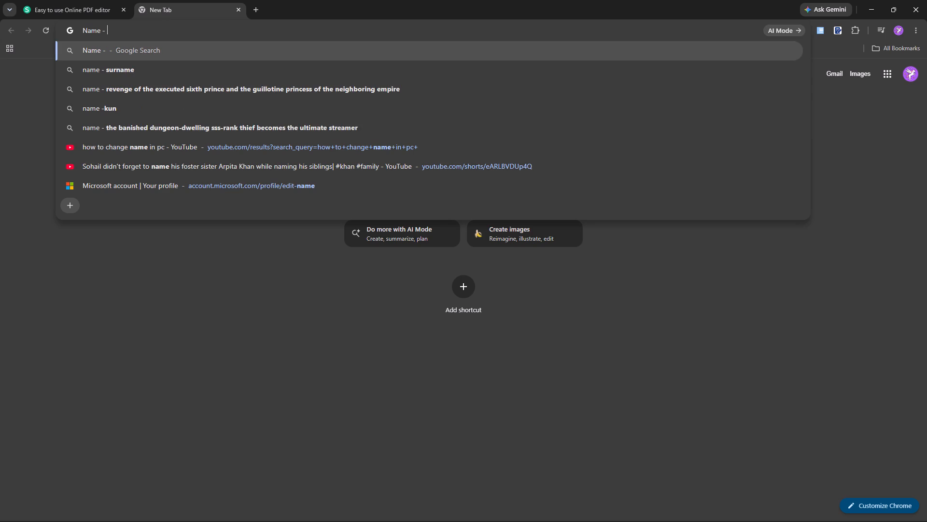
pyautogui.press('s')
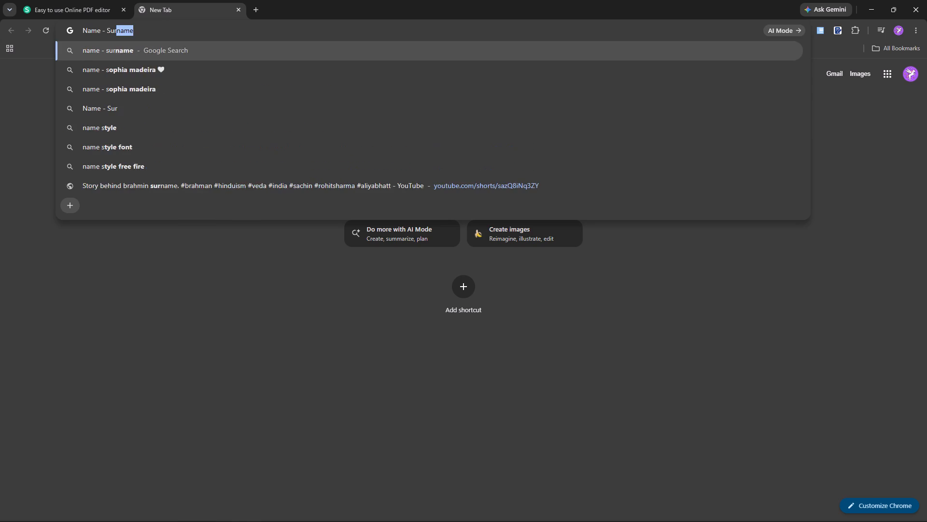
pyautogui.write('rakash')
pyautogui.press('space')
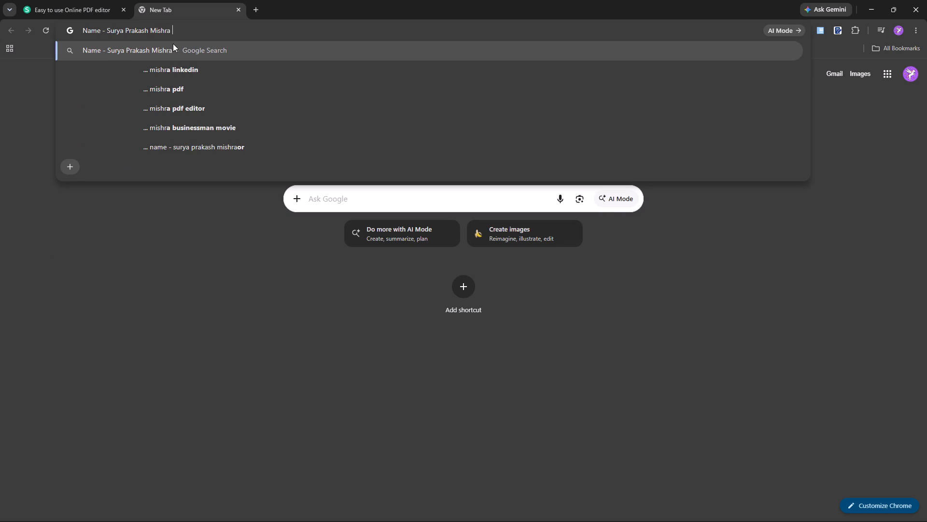
# Check the original footer's spacing in the PDF and leave a five-space gap after the student's name in the draft line.
pyautogui.click(40, 0)
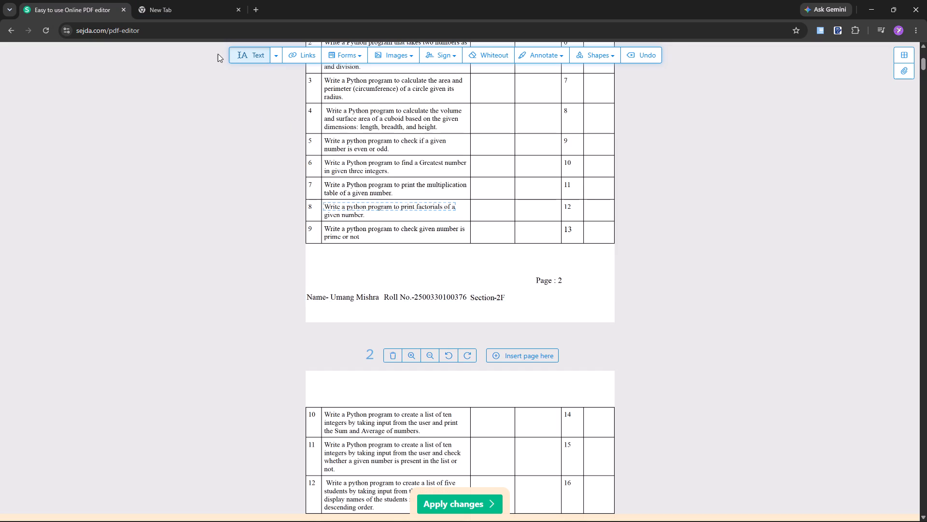
pyautogui.click(178, 0)
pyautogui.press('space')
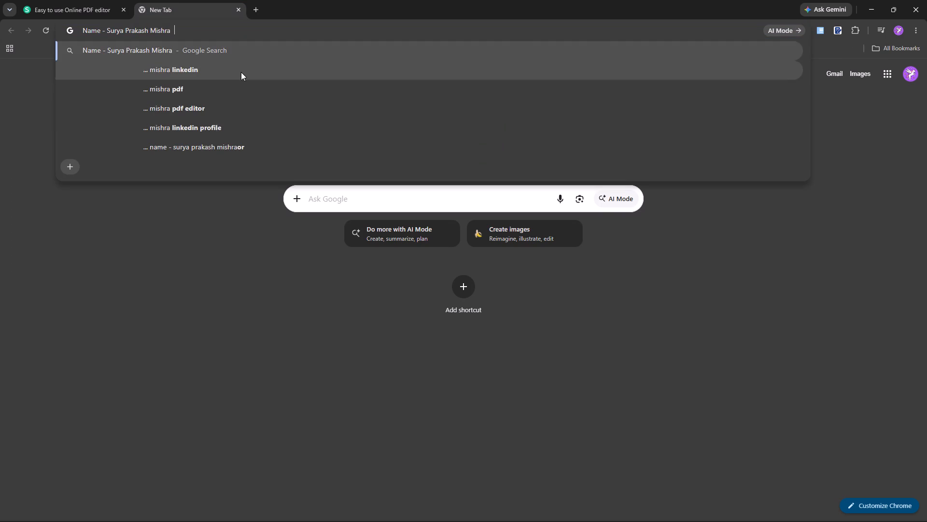
pyautogui.press('BackSpace')
pyautogui.press('BackSpace')
pyautogui.press('BackSpace')
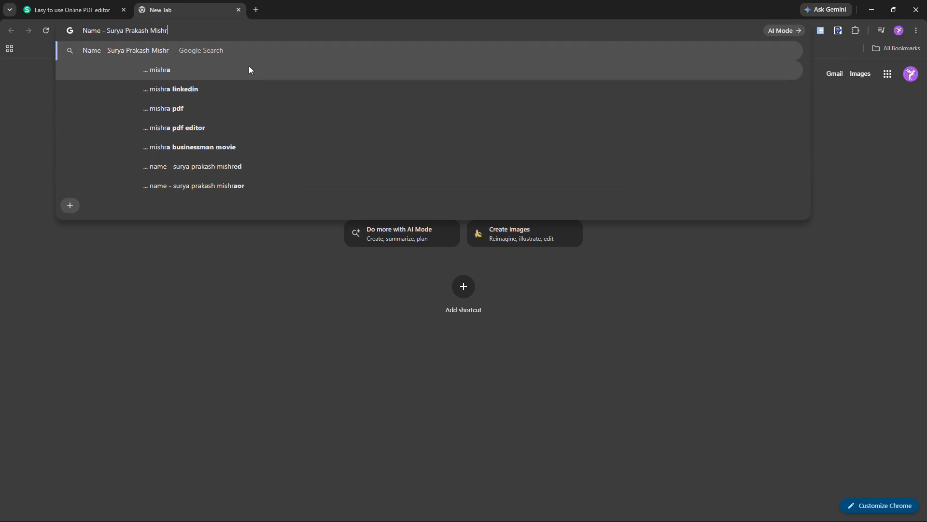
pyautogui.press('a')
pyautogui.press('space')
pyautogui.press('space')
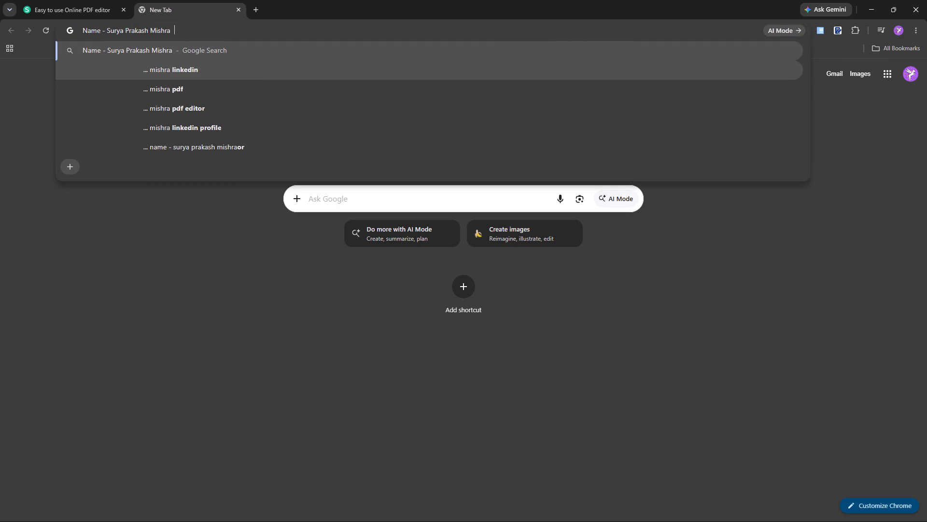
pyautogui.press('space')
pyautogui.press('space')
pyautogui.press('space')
pyautogui.press('BackSpace')
pyautogui.press('BackSpace')
pyautogui.press('BackSpace')
pyautogui.press('BackSpace')
pyautogui.press('BackSpace')
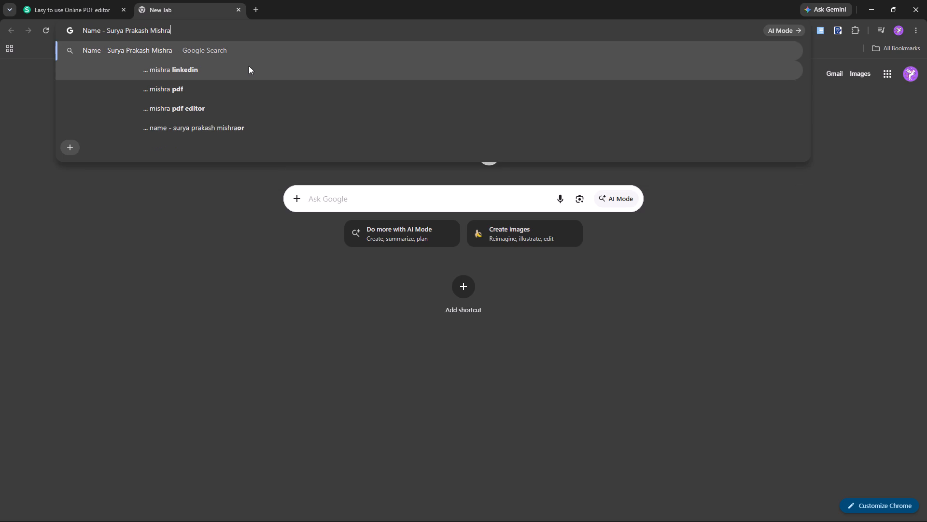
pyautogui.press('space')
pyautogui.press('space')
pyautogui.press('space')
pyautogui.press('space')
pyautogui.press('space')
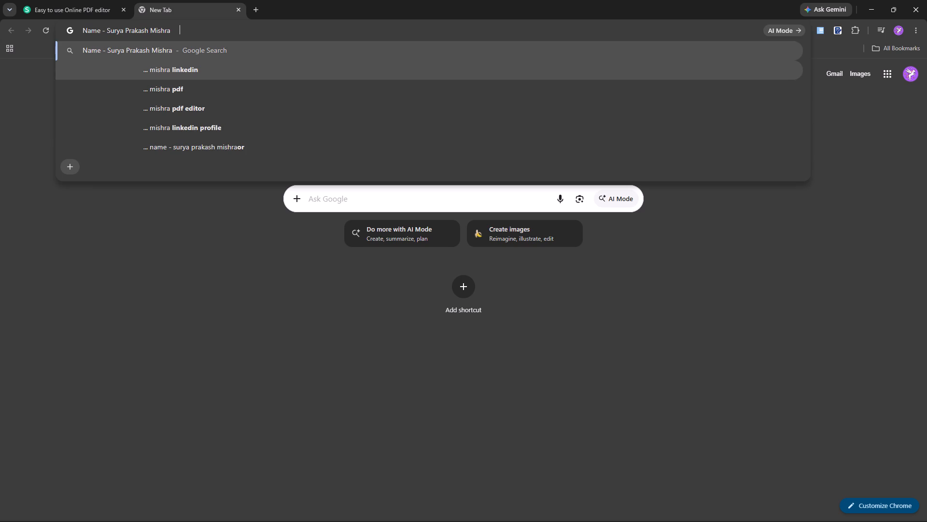
# Add "Roll. No - " and the student's roll number after the gap in the draft footer line.
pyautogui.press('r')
pyautogui.press('BackSpace')
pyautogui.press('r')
pyautogui.press('BackSpace')
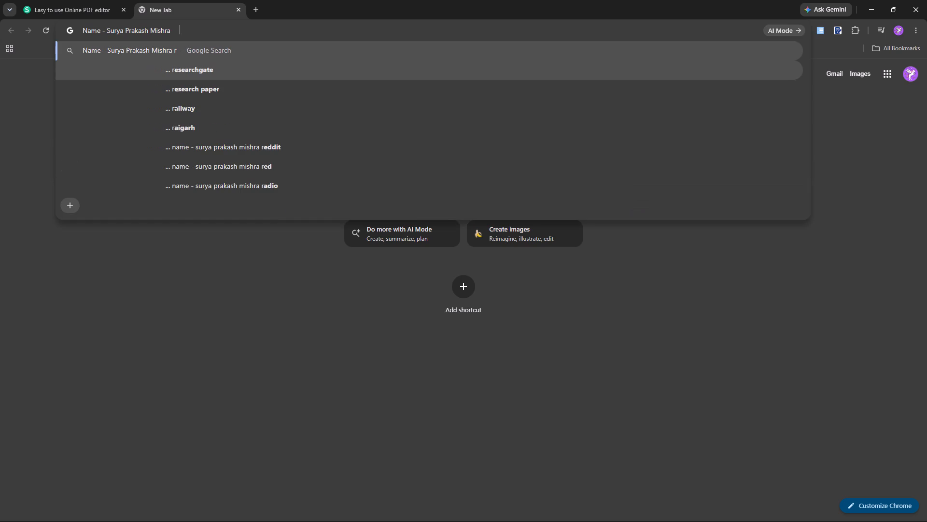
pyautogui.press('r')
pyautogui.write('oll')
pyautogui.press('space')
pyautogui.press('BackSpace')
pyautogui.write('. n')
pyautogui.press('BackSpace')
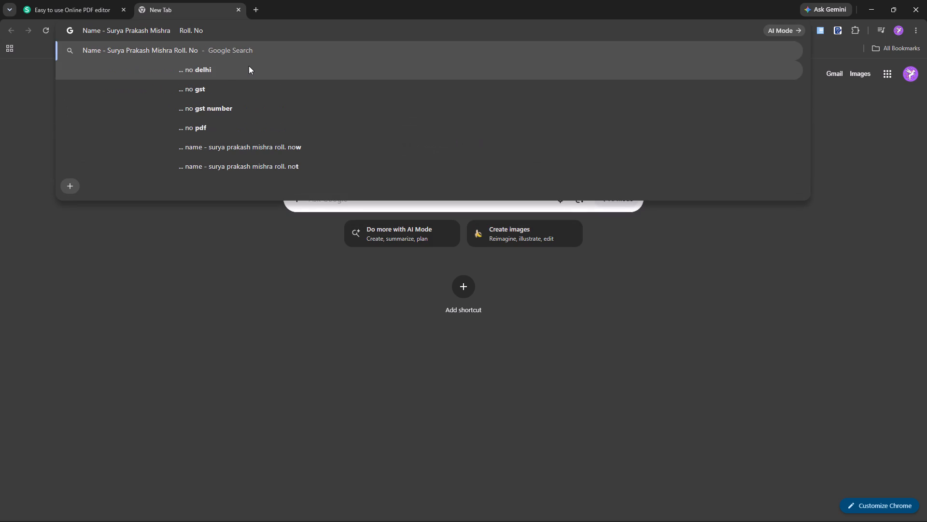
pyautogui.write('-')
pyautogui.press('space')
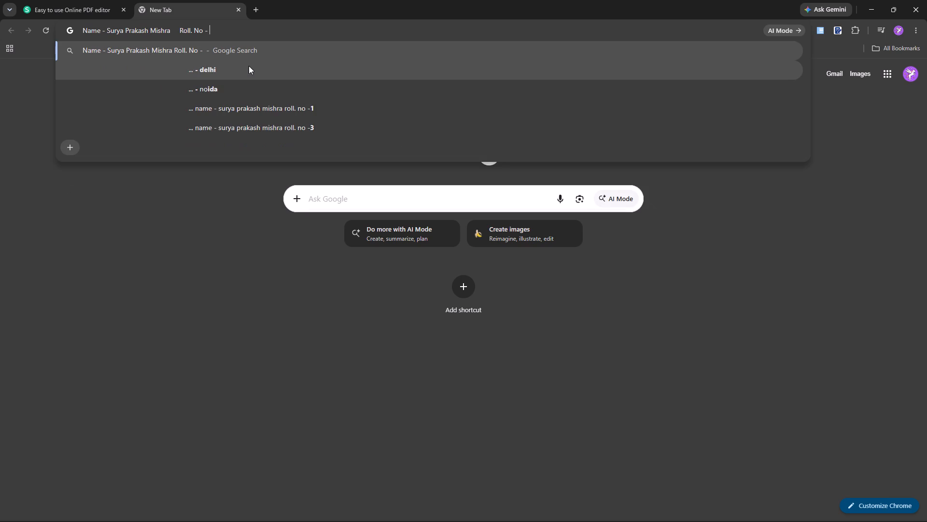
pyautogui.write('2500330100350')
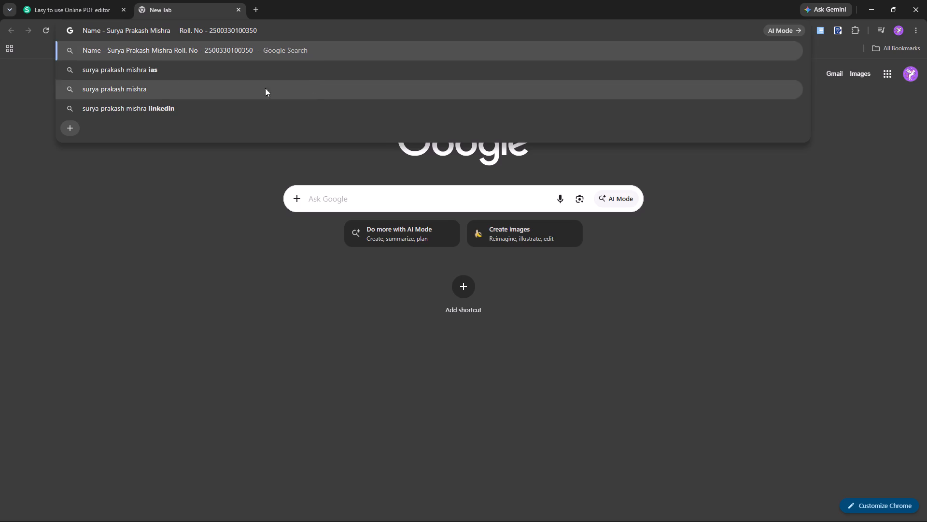
# Add five spaces and "Section - 2F" after the roll number, checking against the original footer in the PDF.
pyautogui.click(66, 0)
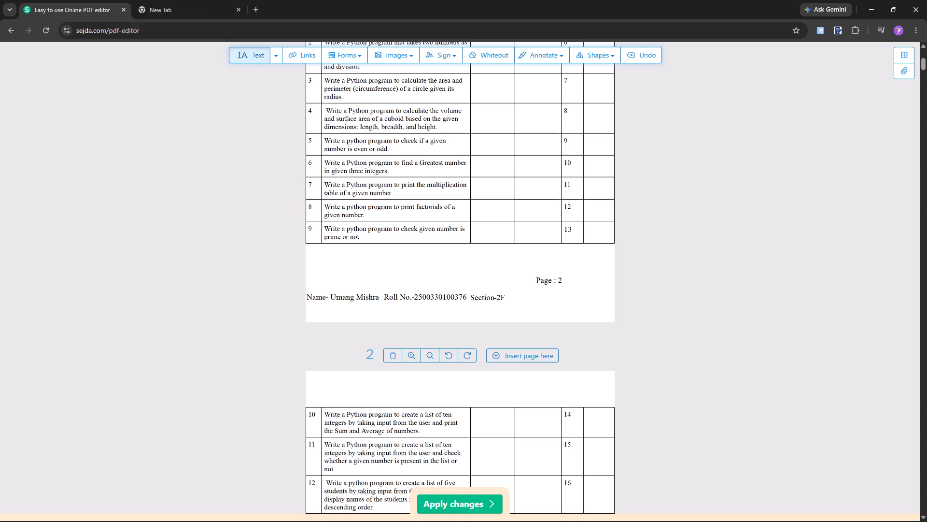
pyautogui.click(199, 0)
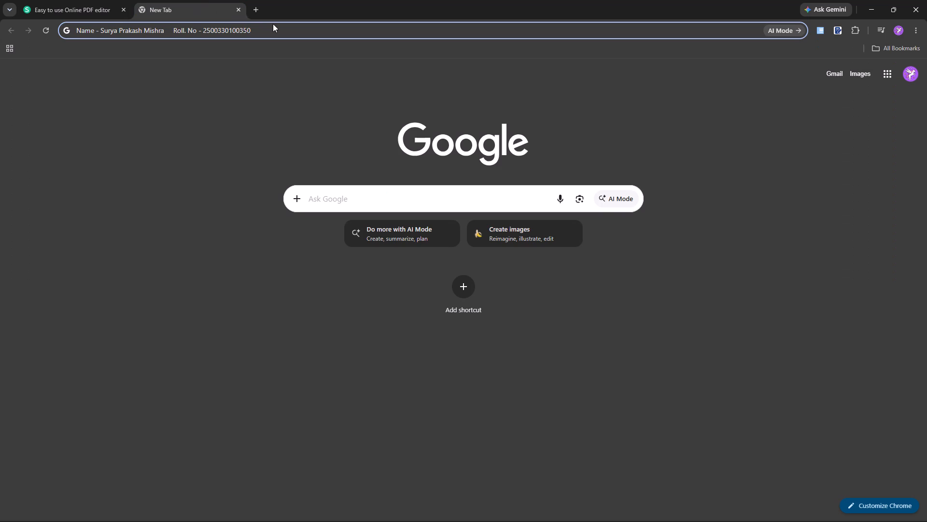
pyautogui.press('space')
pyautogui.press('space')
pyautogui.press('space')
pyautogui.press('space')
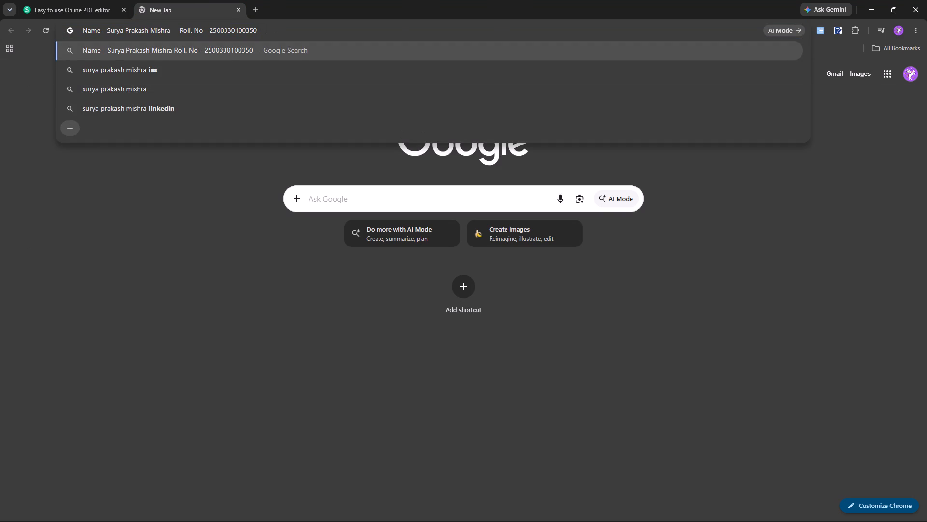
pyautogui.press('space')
pyautogui.click(42, 0)
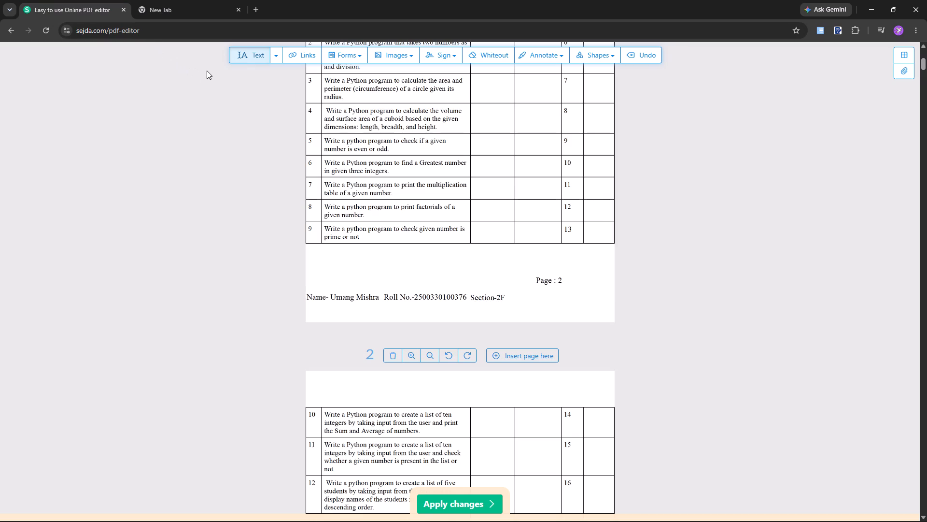
pyautogui.click(183, 0)
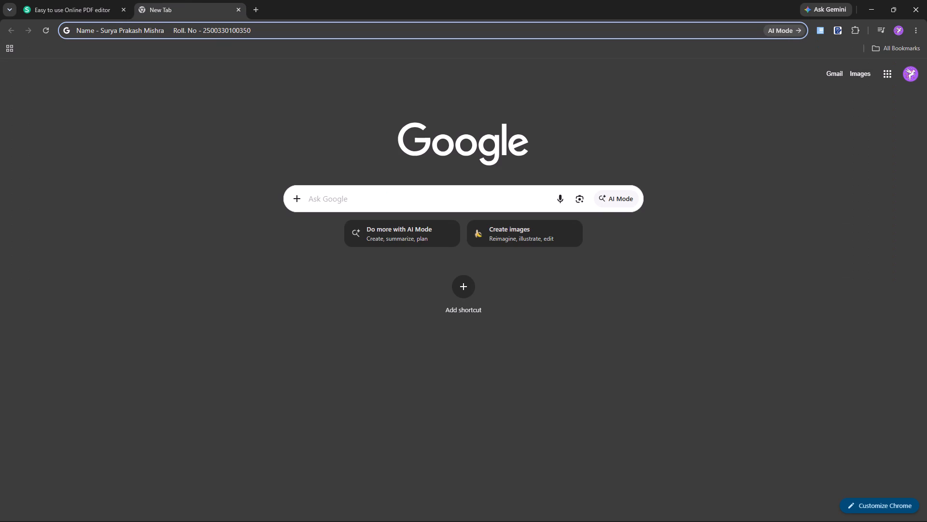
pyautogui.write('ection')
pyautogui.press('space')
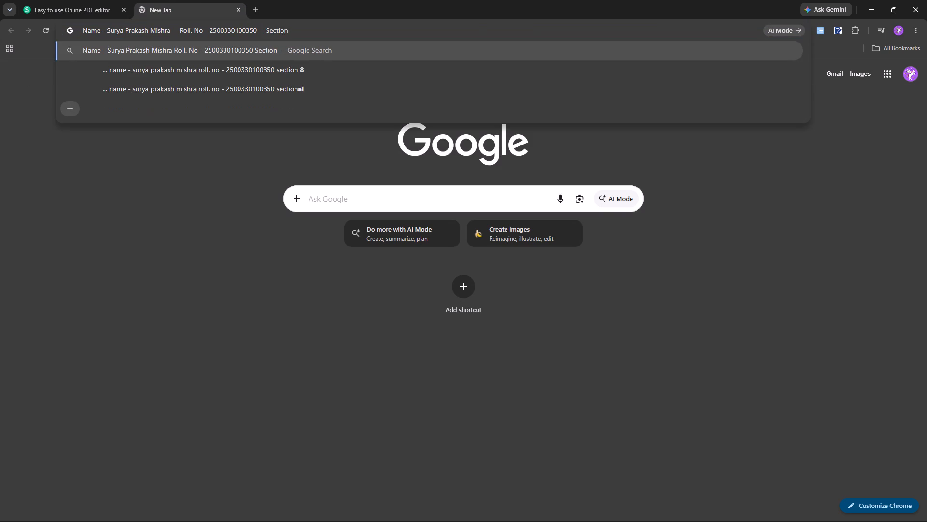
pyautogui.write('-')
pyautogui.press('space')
pyautogui.click(42, 0)
pyautogui.click(168, 6)
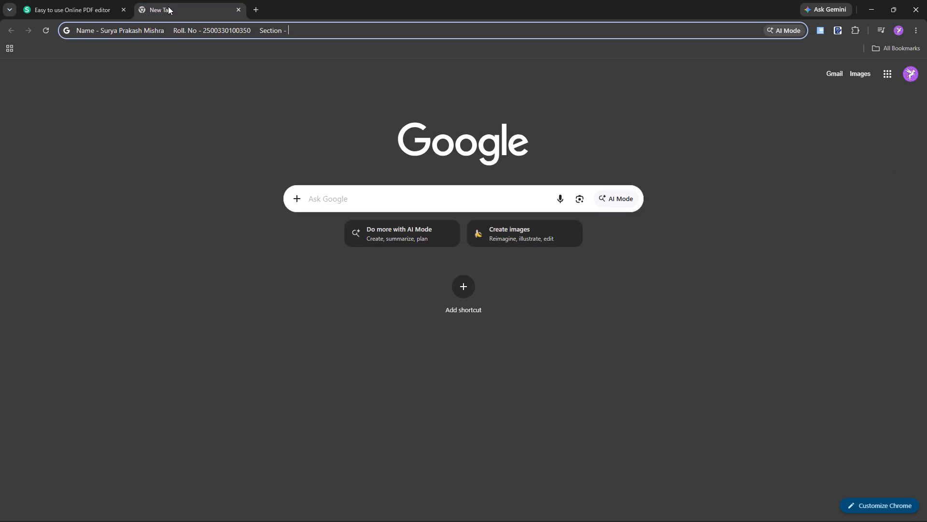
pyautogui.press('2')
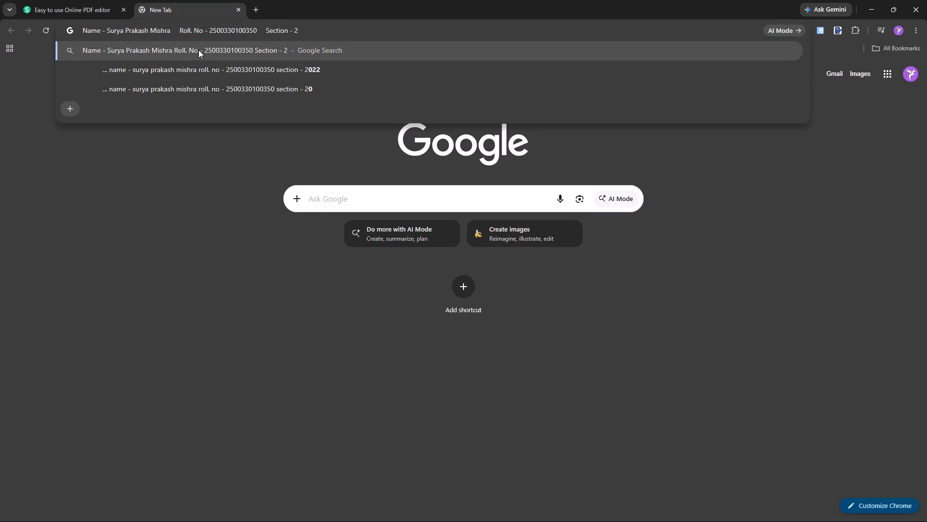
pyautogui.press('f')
# Check the original footer in the PDF and leave a 17-space gap after "Section - 2F" in the draft footer line.
pyautogui.click(90, 0)
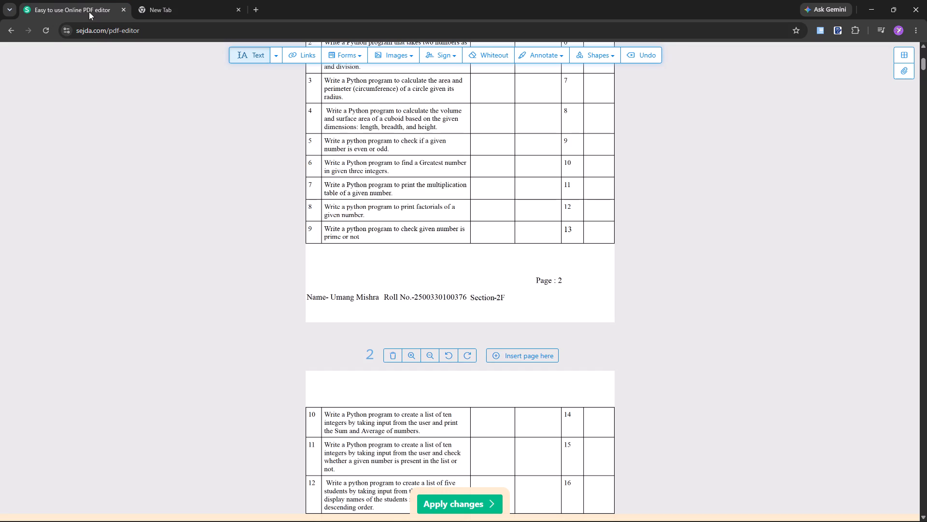
pyautogui.click(190, 0)
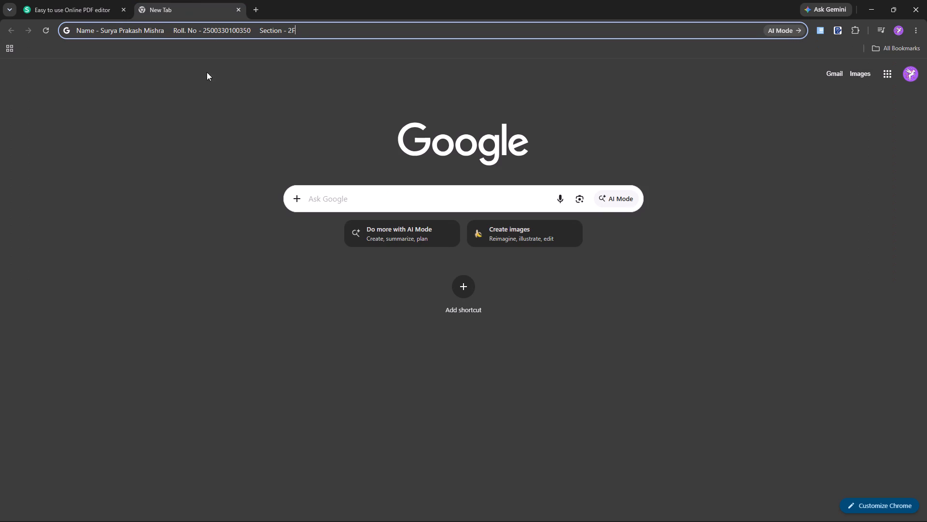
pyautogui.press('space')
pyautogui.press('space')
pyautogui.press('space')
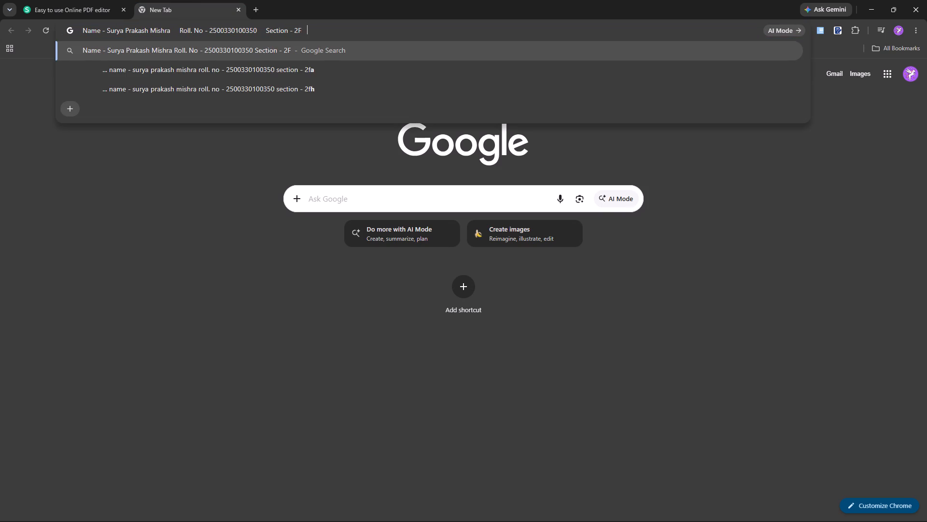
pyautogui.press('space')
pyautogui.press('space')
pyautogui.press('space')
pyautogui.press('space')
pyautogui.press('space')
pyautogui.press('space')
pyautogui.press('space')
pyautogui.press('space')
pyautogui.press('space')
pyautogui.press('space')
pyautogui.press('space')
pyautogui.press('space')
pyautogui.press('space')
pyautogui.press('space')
# Add the label "Page : " at the end of the draft footer line, checking its format against the PDF's page label.
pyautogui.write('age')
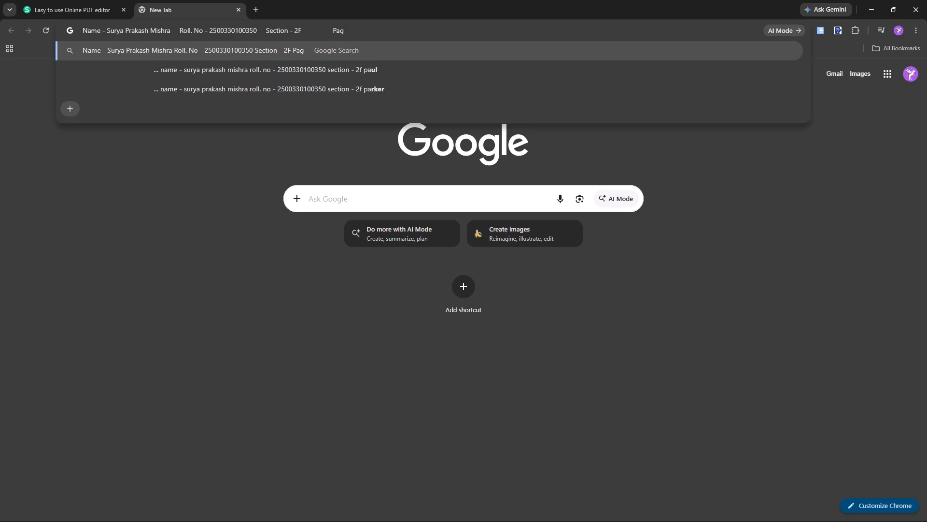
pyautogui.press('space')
pyautogui.click(50, 0)
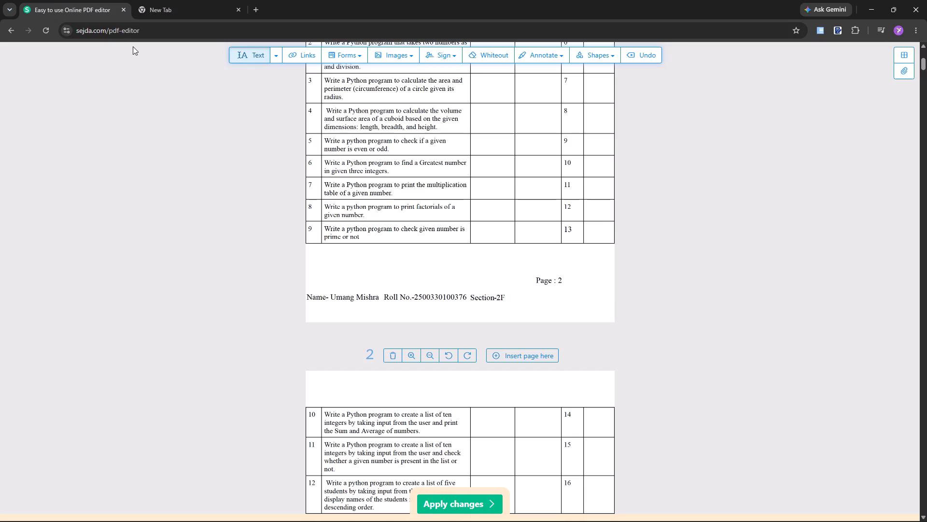
pyautogui.click(205, 0)
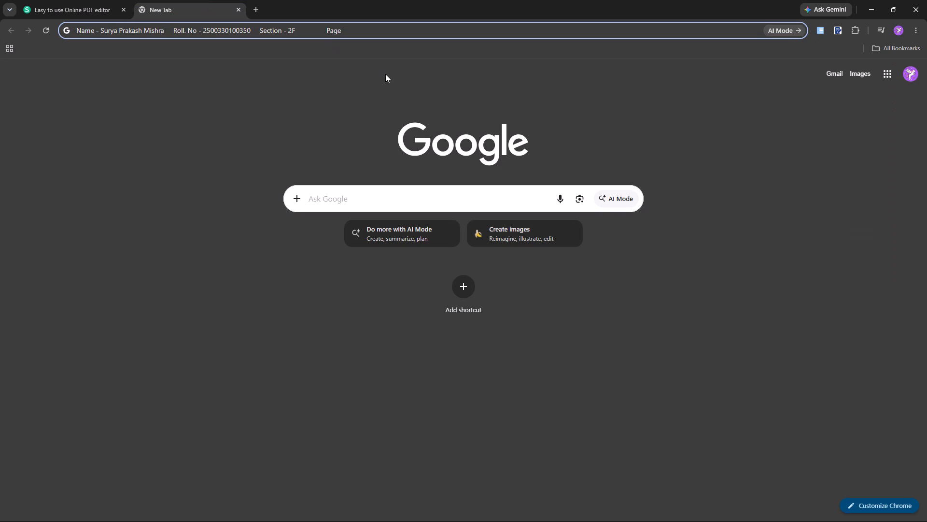
pyautogui.press(';')
pyautogui.press('BackSpace')
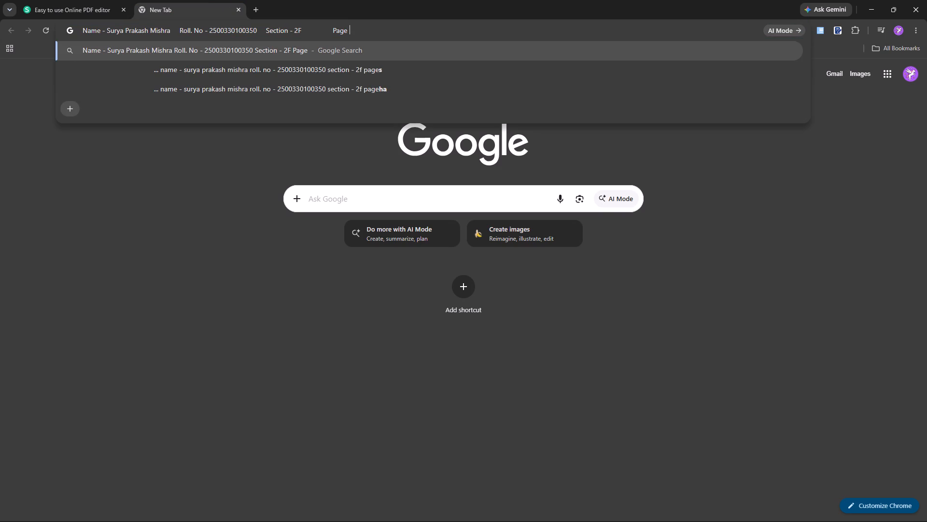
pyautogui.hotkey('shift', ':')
pyautogui.press('BackSpace')
pyautogui.press('BackSpace')
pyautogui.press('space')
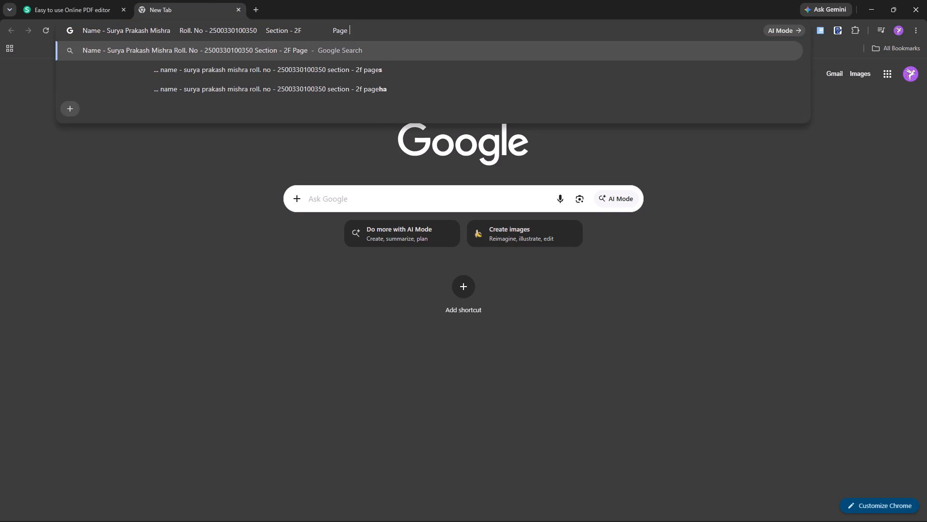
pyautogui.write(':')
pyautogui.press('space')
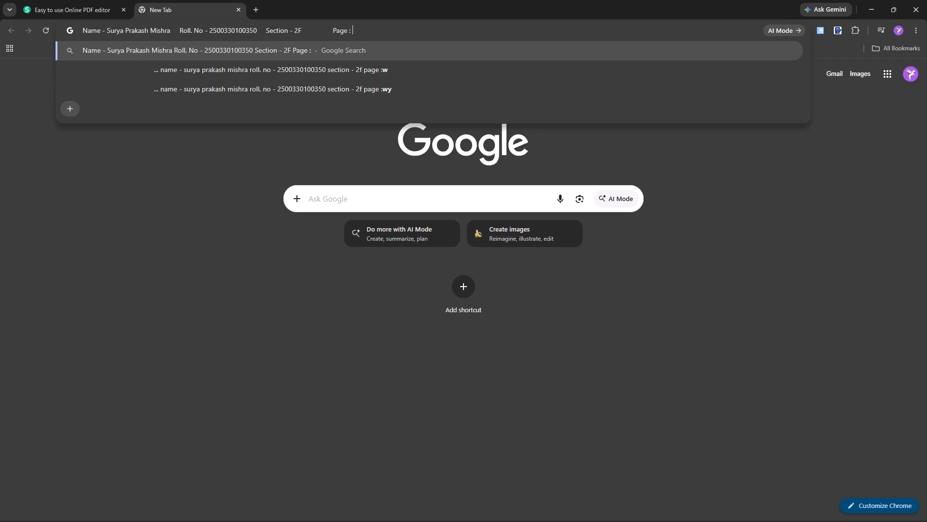
# Copy the entire draft footer line, from the name through the "Page :" label.
pyautogui.moveTo(356, 29); pyautogui.dragTo(315, 14)
pyautogui.moveTo(315, 14); pyautogui.dragTo(55, 17)
pyautogui.rightClick(114, 28)
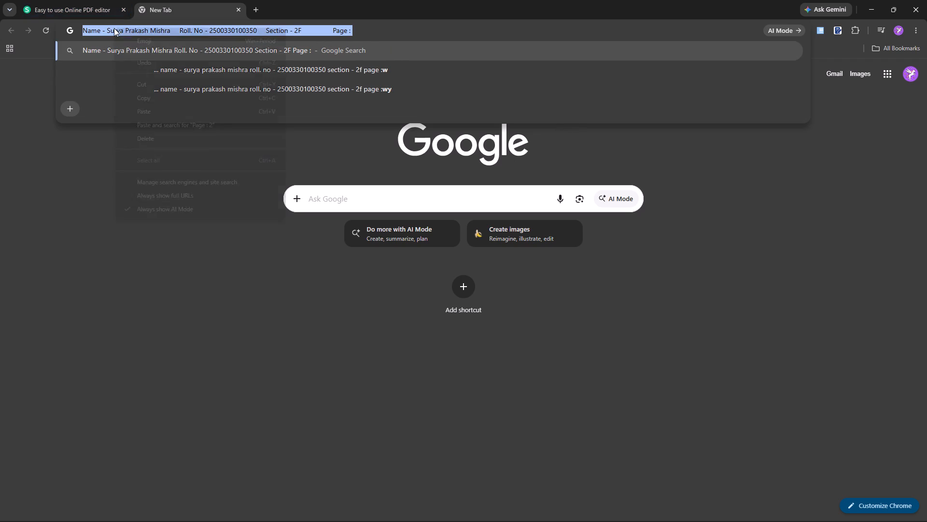
pyautogui.click(151, 96)
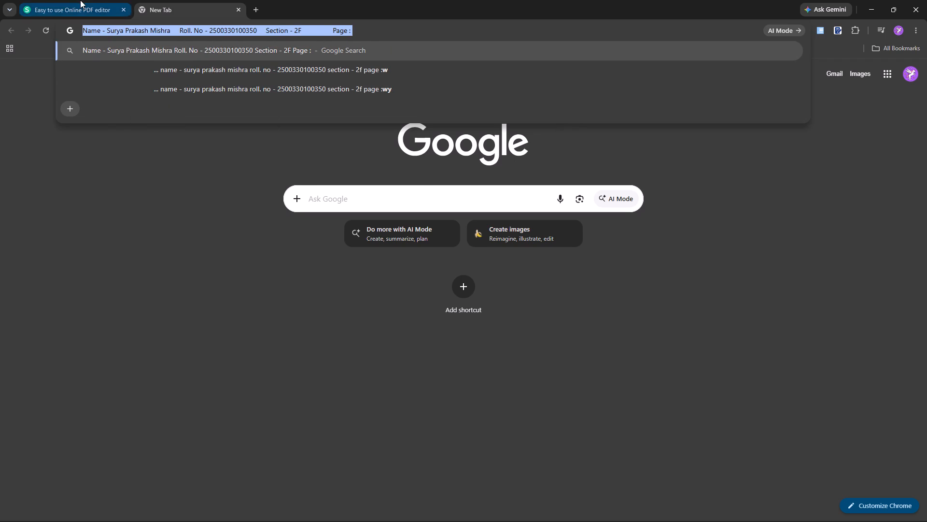
# Return to the PDF and delete the "Page : 2" label from the footer of the first index page.
pyautogui.click(80, 0)
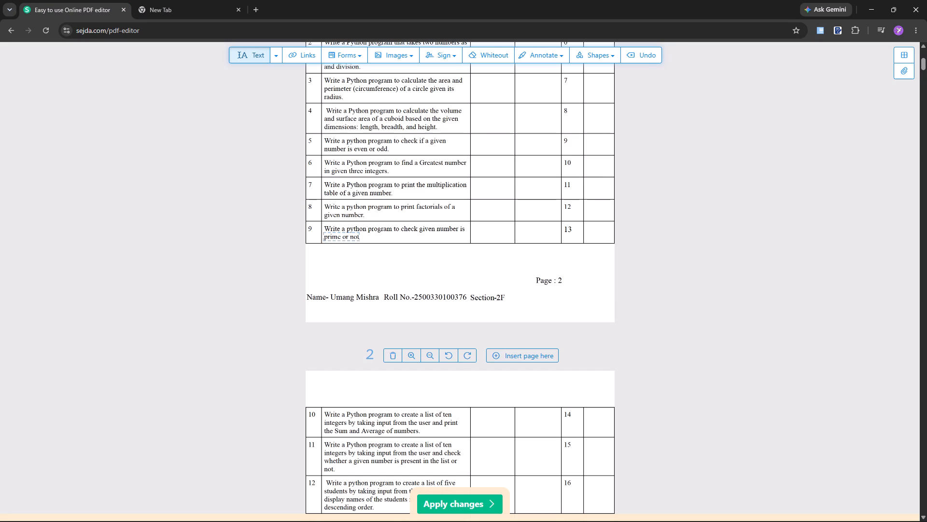
pyautogui.click(560, 281)
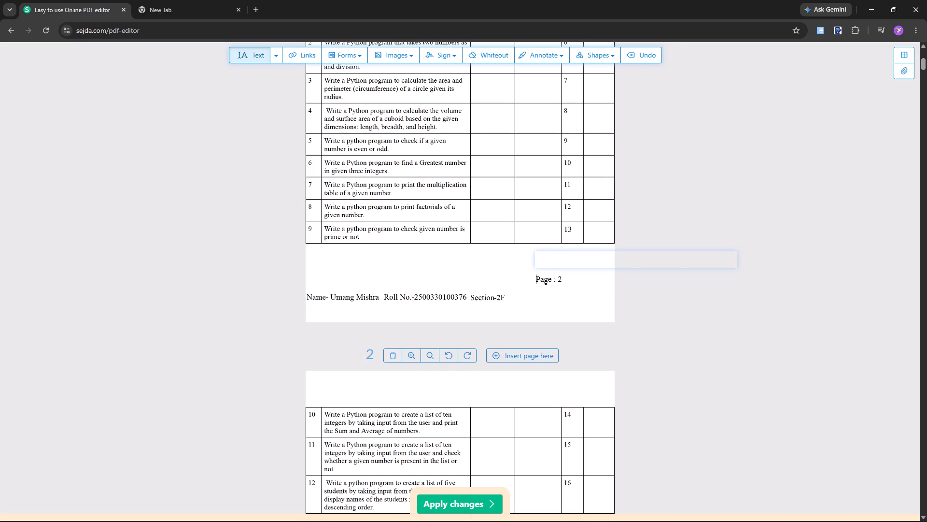
pyautogui.click(730, 254)
# Examine the placement of the name, roll number, section and page labels in the footers of the following pages.
pyautogui.scroll(-5, 556, 294)
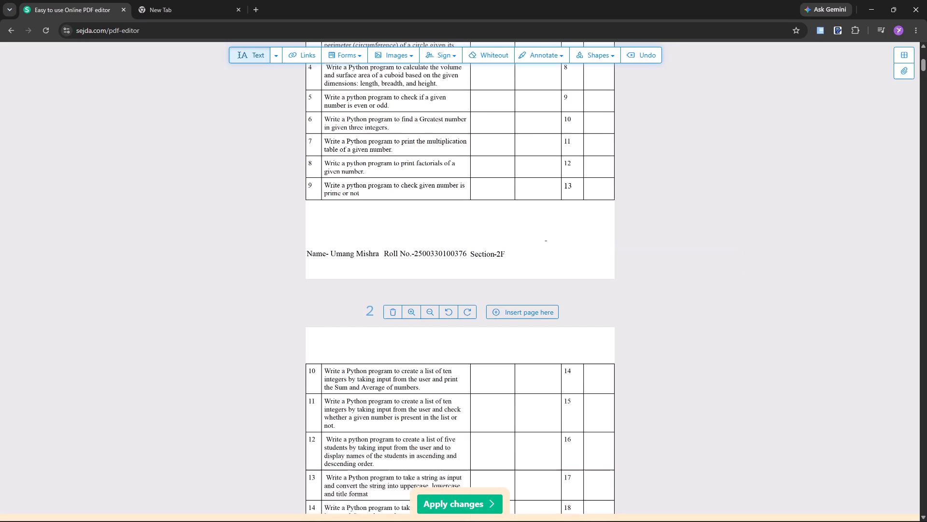
pyautogui.scroll(-13, 556, 283)
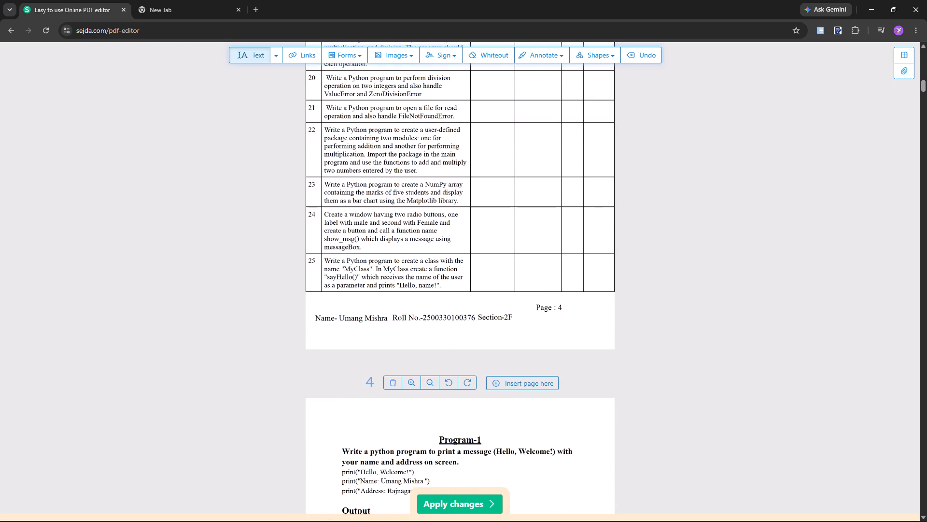
pyautogui.scroll(-11, 562, 270)
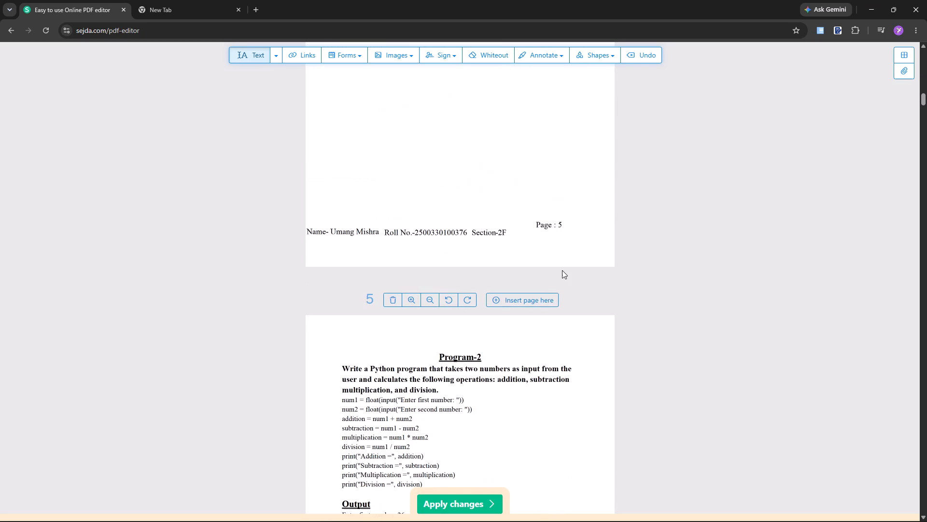
pyautogui.scroll(-9, 562, 270)
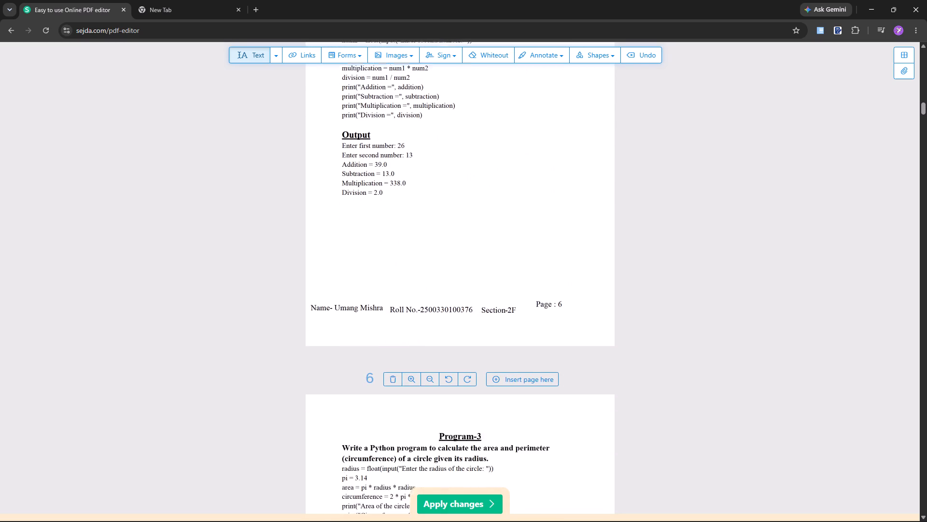
pyautogui.scroll(-4, 562, 270)
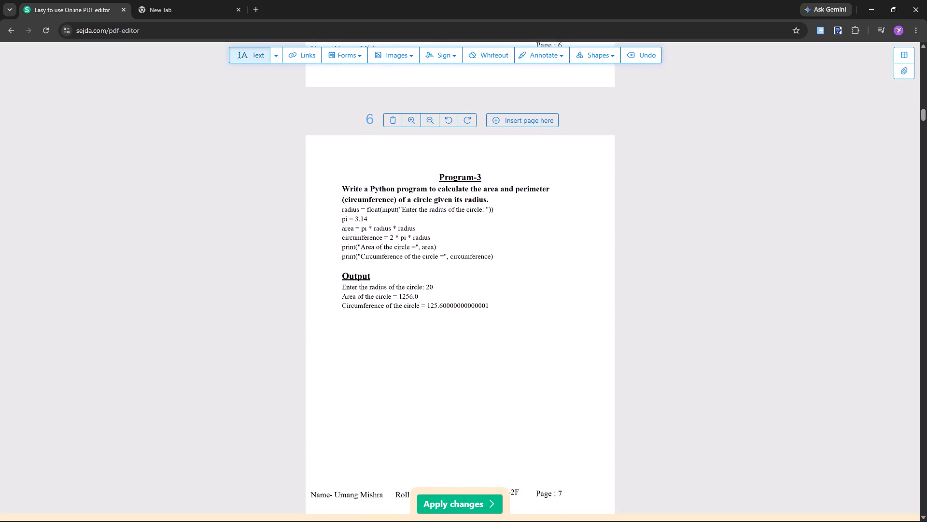
pyautogui.scroll(-4, 561, 274)
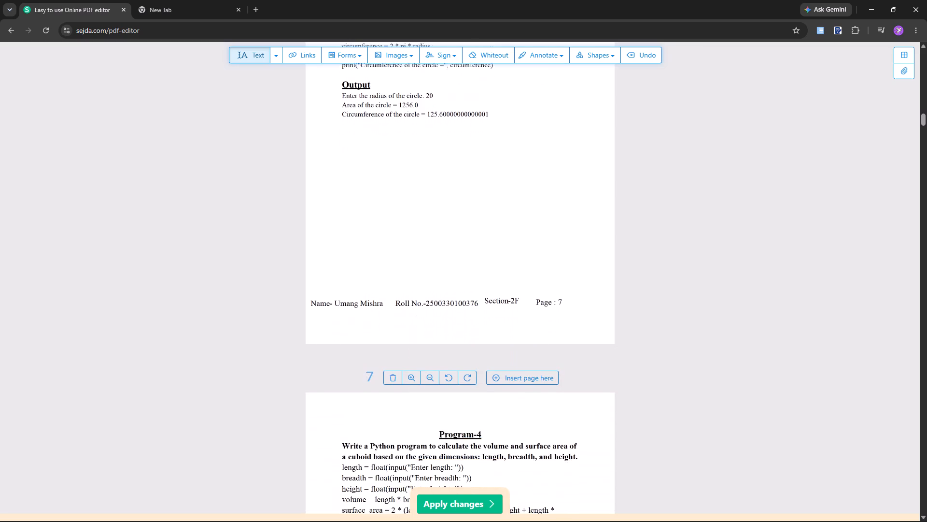
pyautogui.scroll(-6, 561, 274)
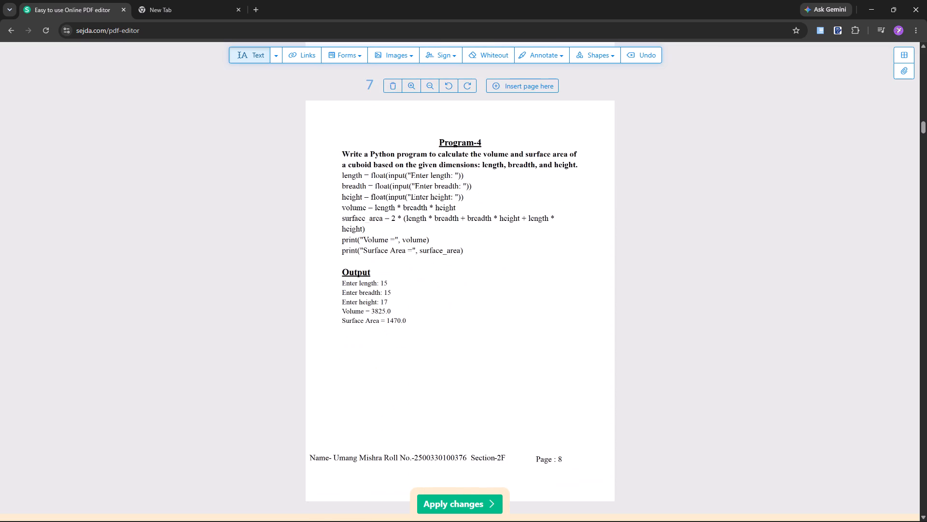
pyautogui.scroll(16, 561, 274)
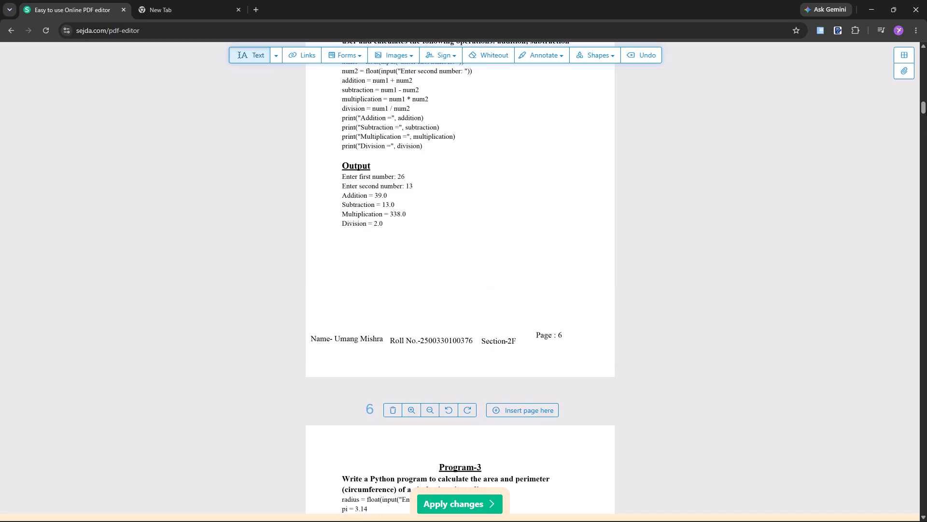
# Go back to the first index page and delete its old name, roll number and section footer text.
pyautogui.moveTo(924, 103); pyautogui.dragTo(926, 31)
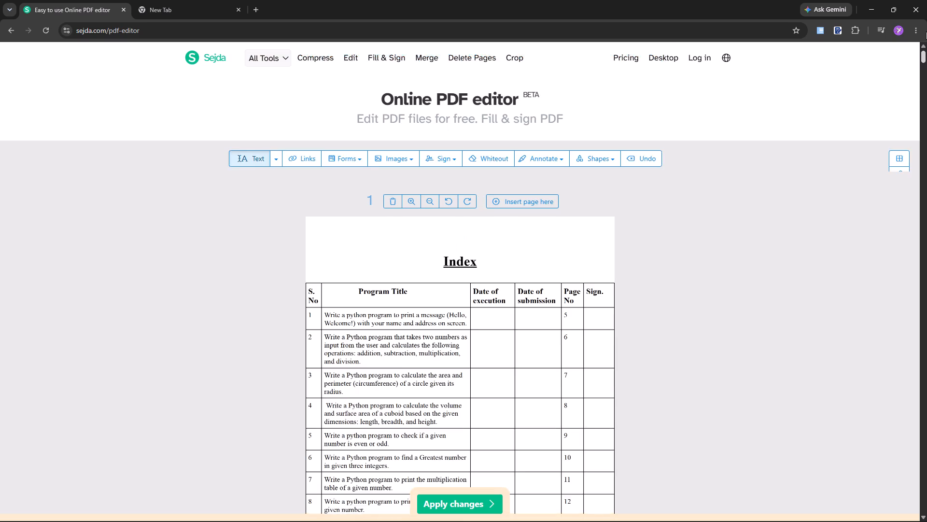
pyautogui.moveTo(926, 31); pyautogui.dragTo(926, 42)
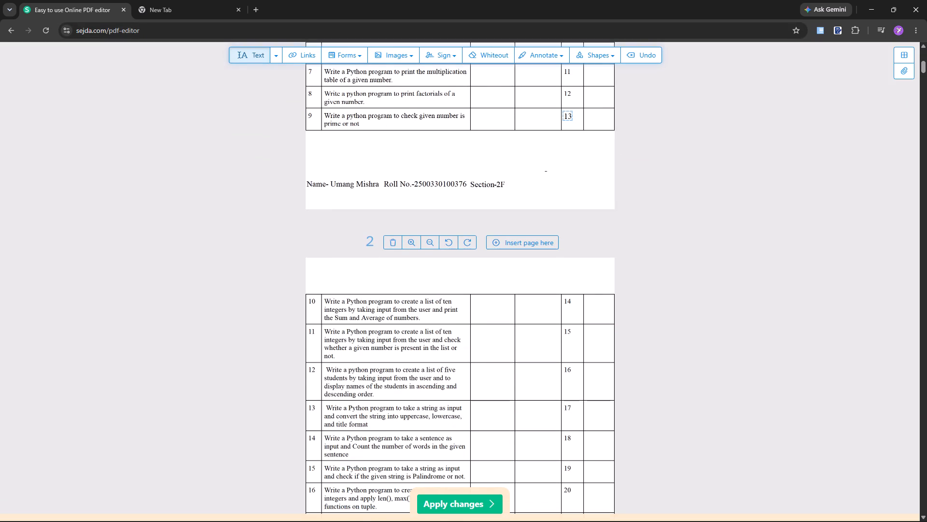
pyautogui.moveTo(508, 184); pyautogui.dragTo(440, 184)
pyautogui.click(435, 184)
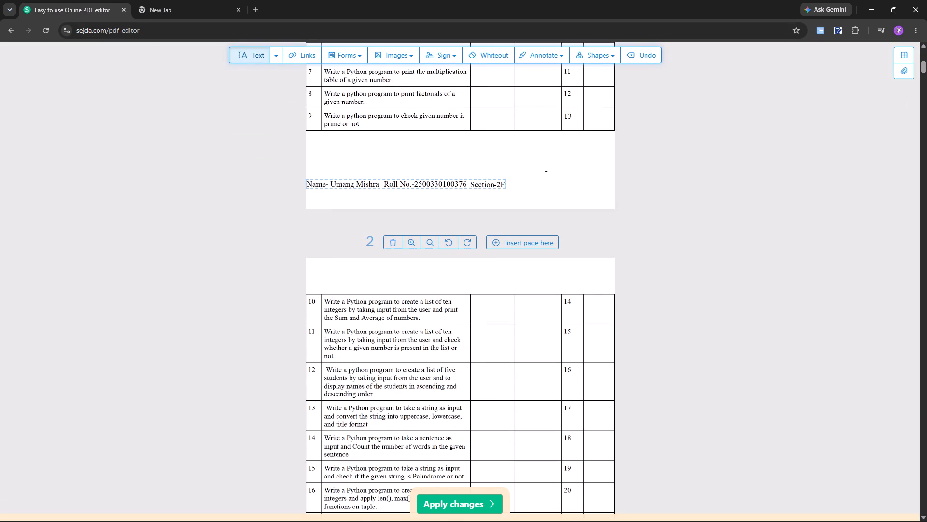
pyautogui.click(495, 164)
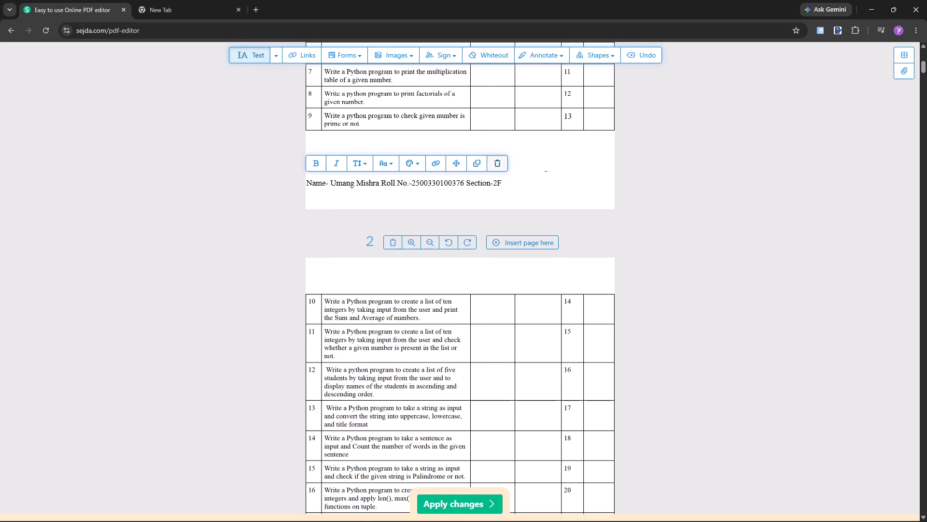
# Add a text box in the blank footer area of the first index page and paste the copied footer line into it.
pyautogui.scroll(7, 466, 139)
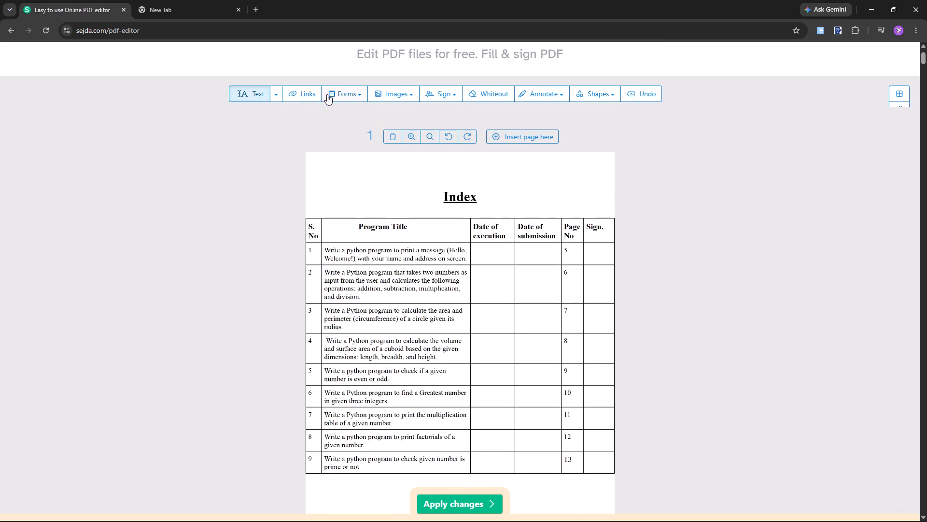
pyautogui.scroll(-3, 481, 171)
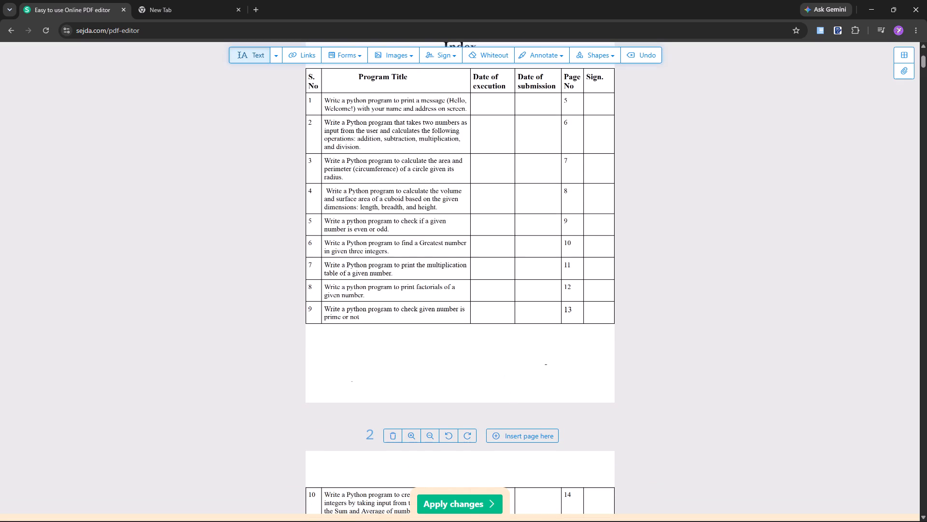
pyautogui.click(422, 365)
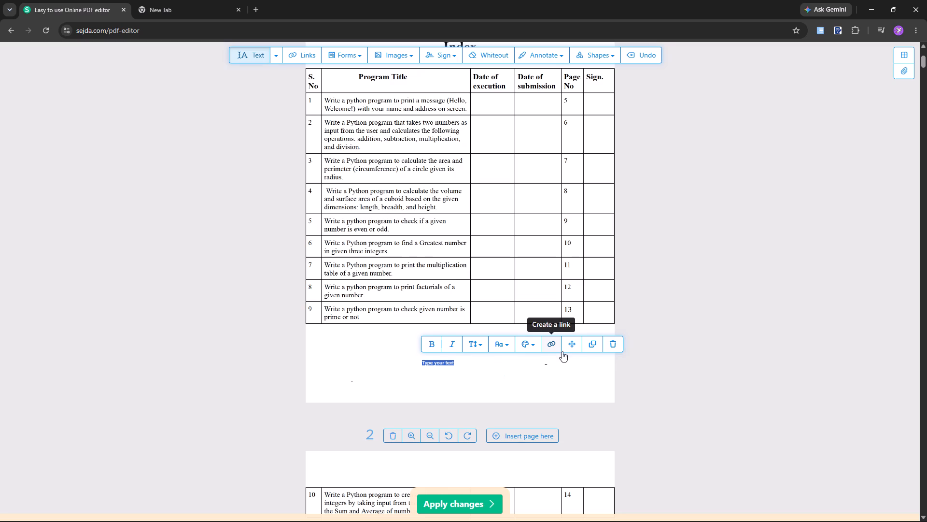
pyautogui.hotkey('ctrl', 'v')
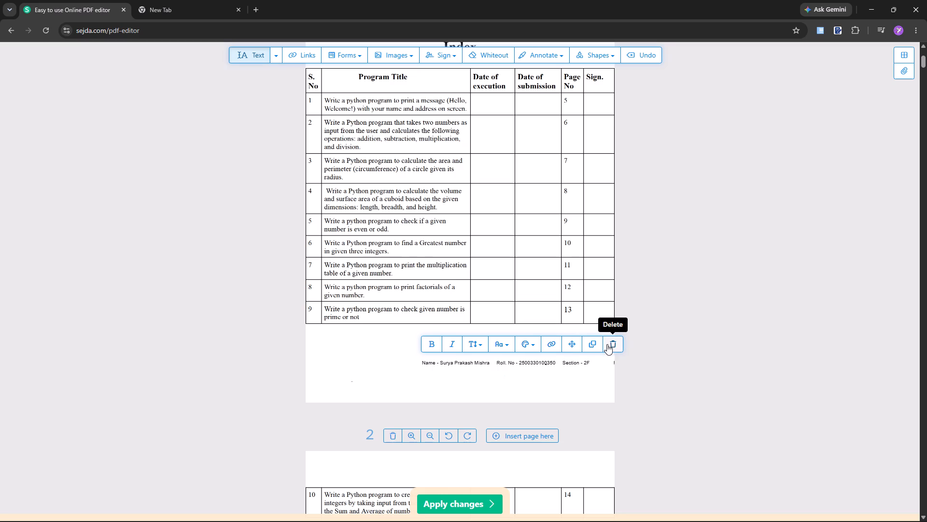
# Move the pasted footer line toward the page's left margin so the whole line through "Page :" fits on the page.
pyautogui.moveTo(591, 364); pyautogui.dragTo(429, 355)
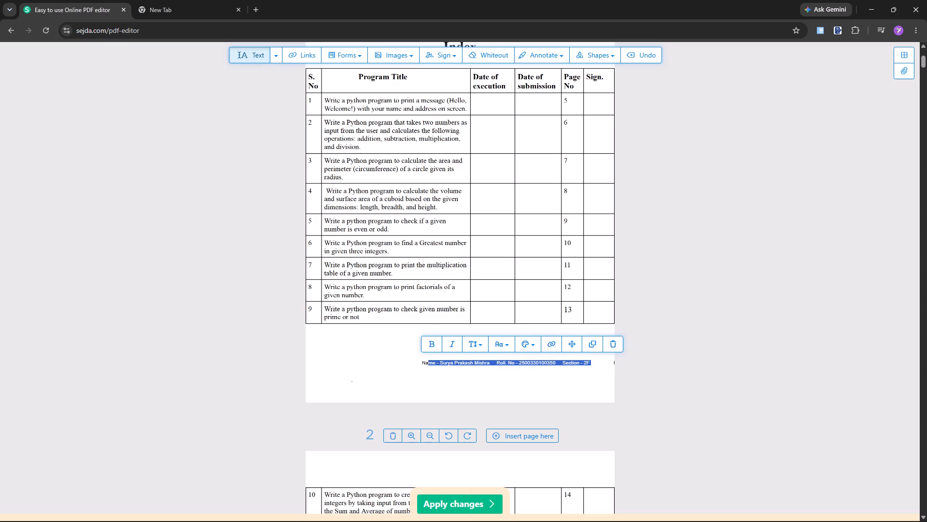
pyautogui.moveTo(429, 355); pyautogui.dragTo(410, 350)
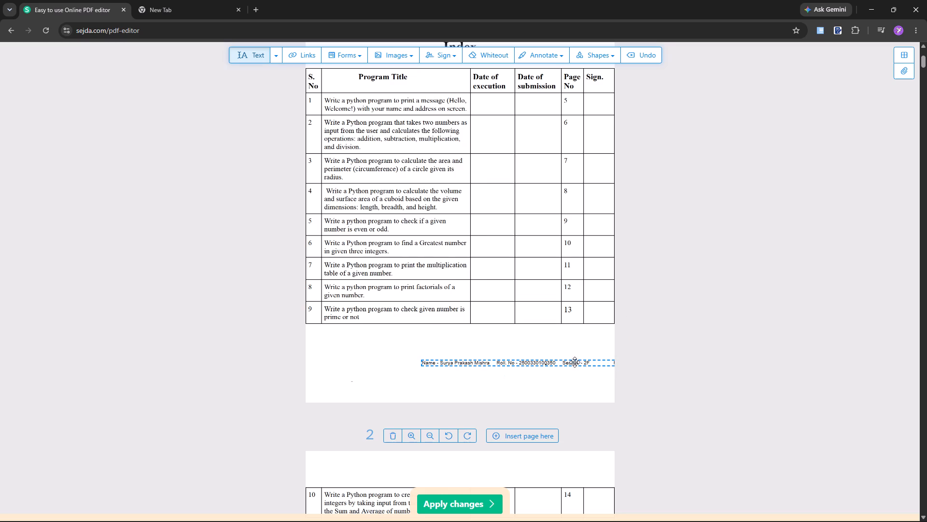
pyautogui.moveTo(575, 362); pyautogui.dragTo(526, 364)
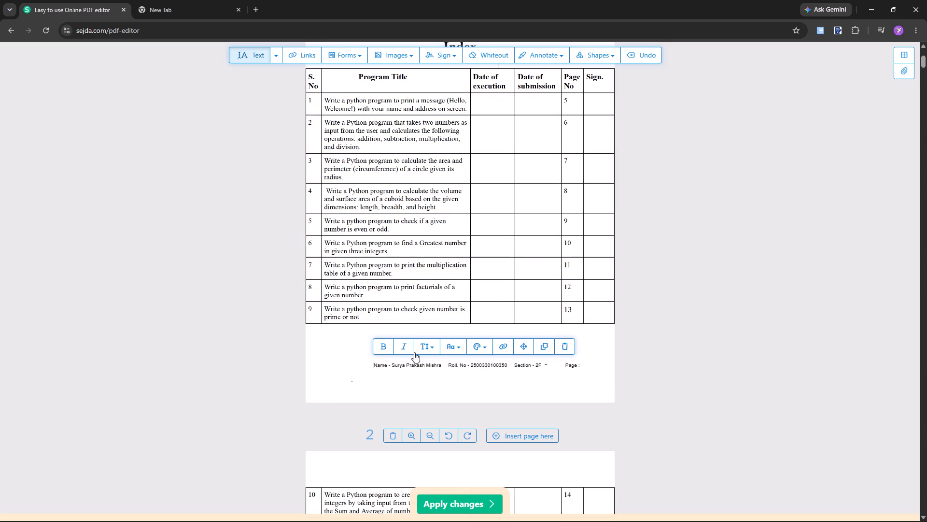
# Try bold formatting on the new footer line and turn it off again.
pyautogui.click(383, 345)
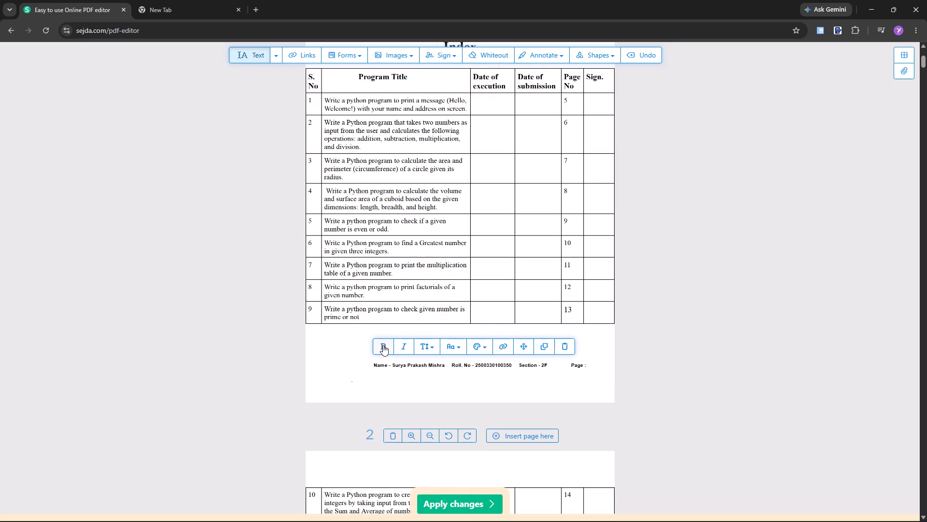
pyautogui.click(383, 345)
# Open the font choices for the new footer line and look through the available fonts.
pyautogui.click(459, 347)
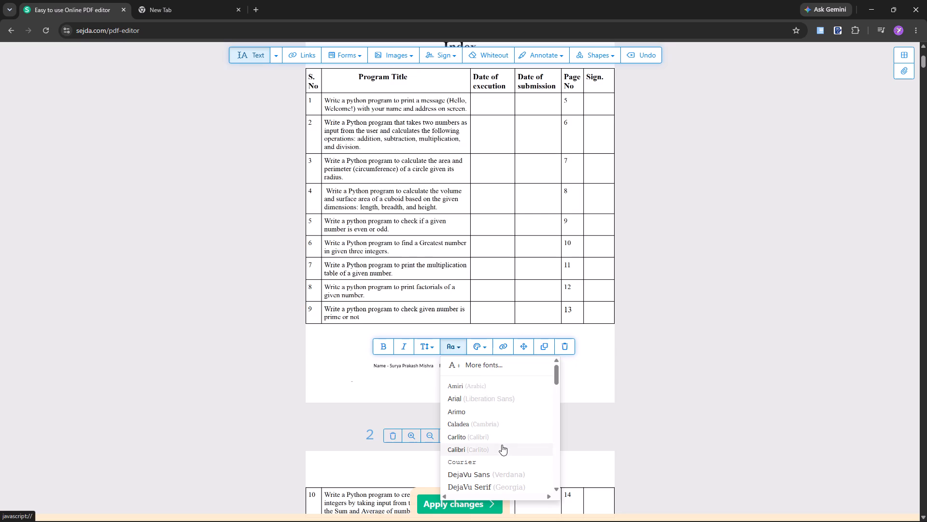
pyautogui.scroll(-3, 496, 452)
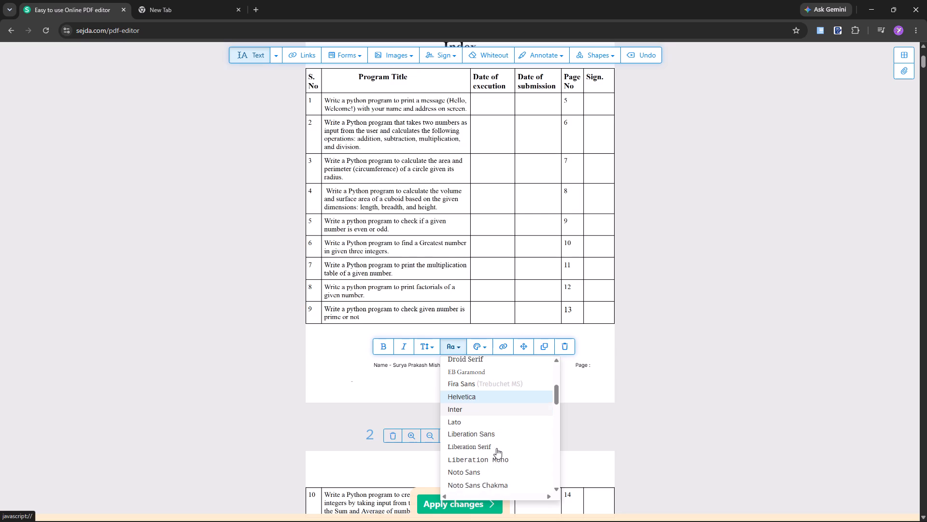
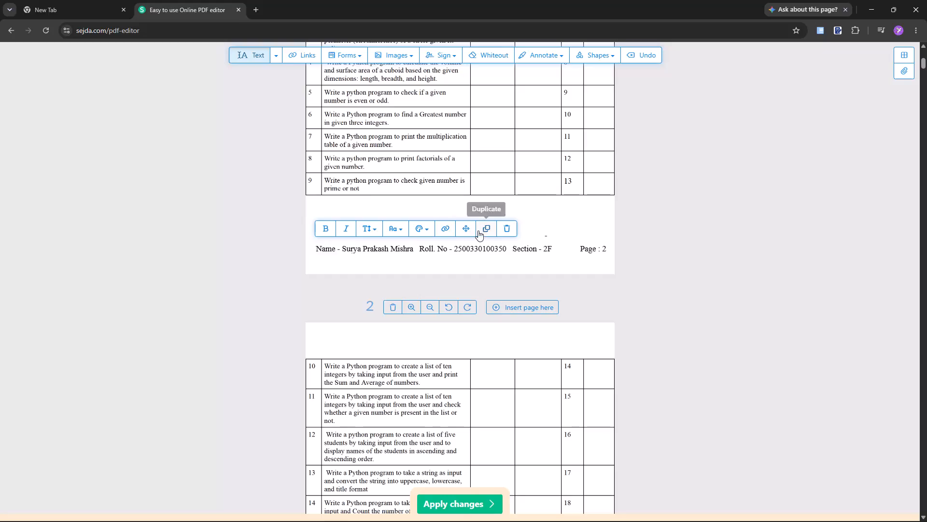
# Copy the whole new footer line, from the name through "Page : 2", on the first index page.
pyautogui.doubleClick(375, 249)
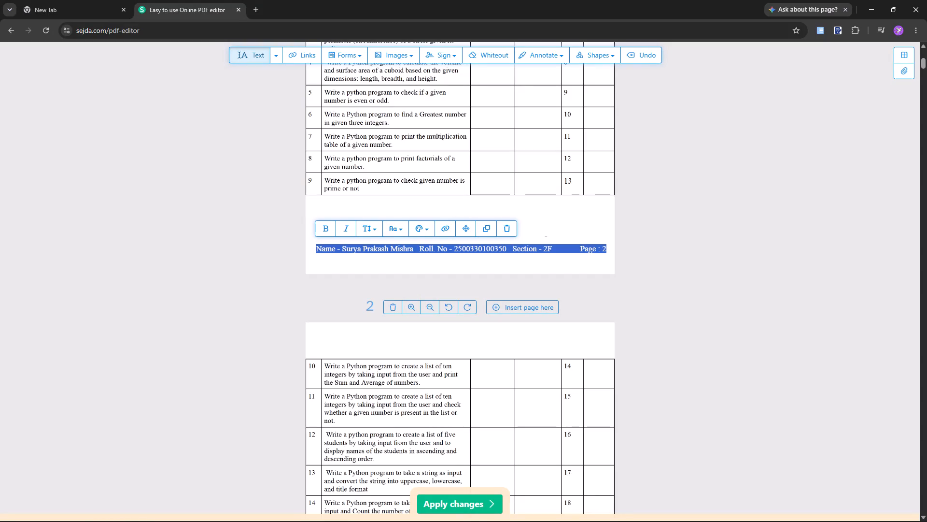
pyautogui.hotkey('ctrl', 'c')
pyautogui.hotkey('ctrl', 'c')
pyautogui.hotkey('ctrl', 'c')
pyautogui.hotkey('ctrl', 'c')
pyautogui.hotkey('ctrl', 'c')
pyautogui.hotkey('ctrl', 'c')
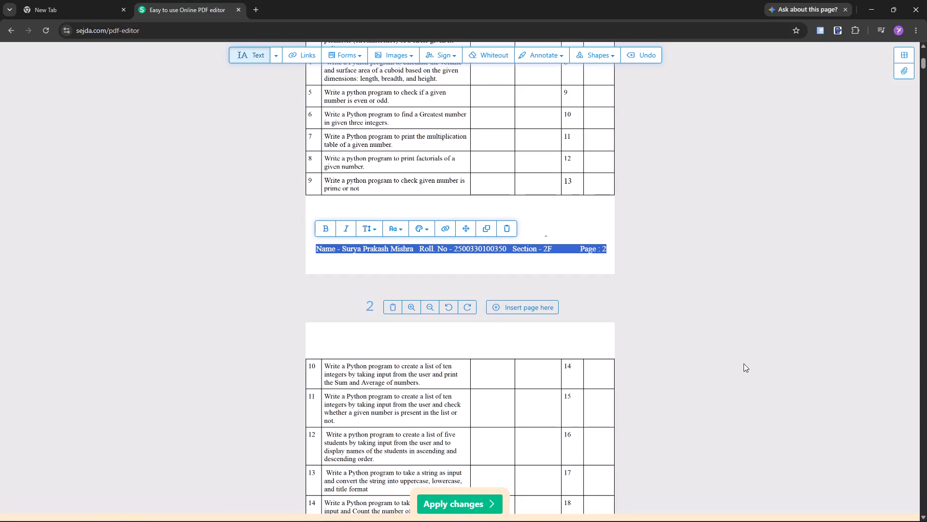
pyautogui.click(744, 363)
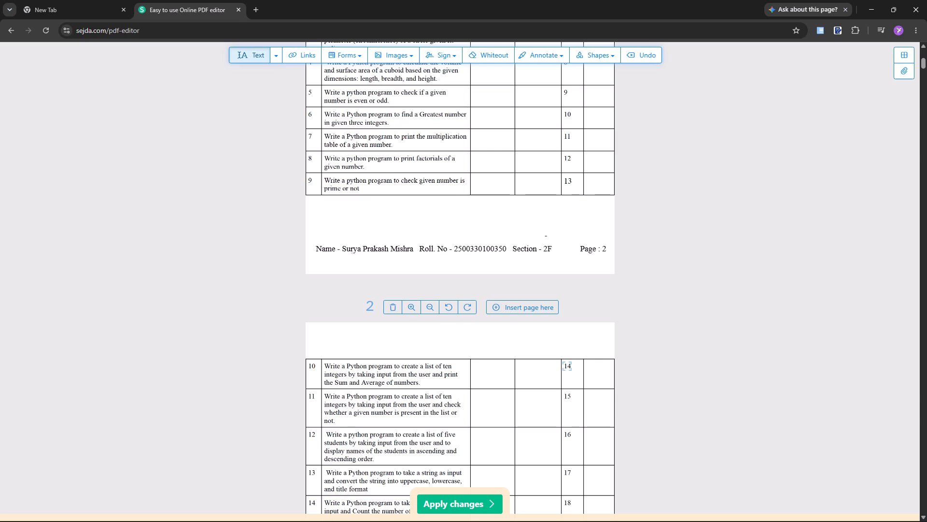
# Delete the separate "Page : 3" label from the footer of the second index page.
pyautogui.scroll(-3, 536, 369)
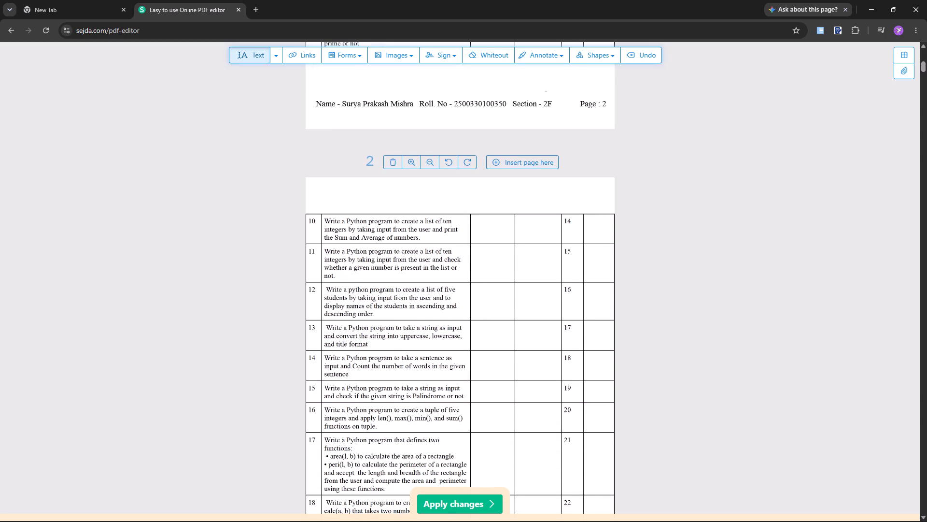
pyautogui.scroll(-3, 535, 370)
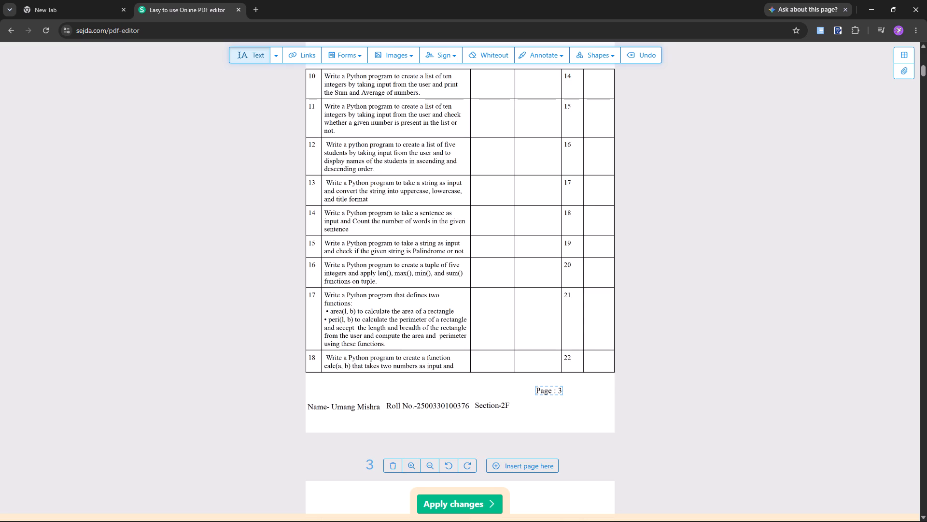
pyautogui.click(545, 391)
pyautogui.click(727, 368)
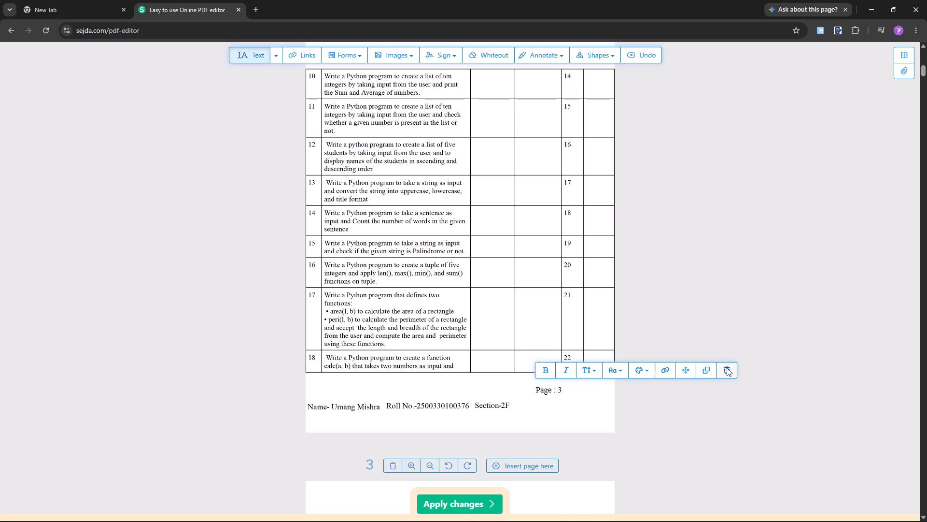
pyautogui.click(511, 407)
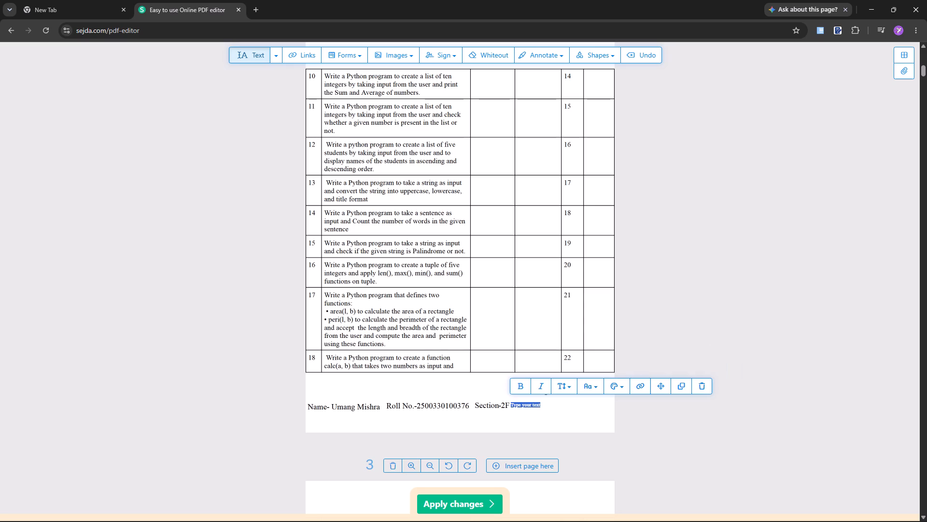
pyautogui.click(703, 388)
# Erase all the old name, roll number and section text in the second index page's footer, keeping its text box open.
pyautogui.click(497, 405)
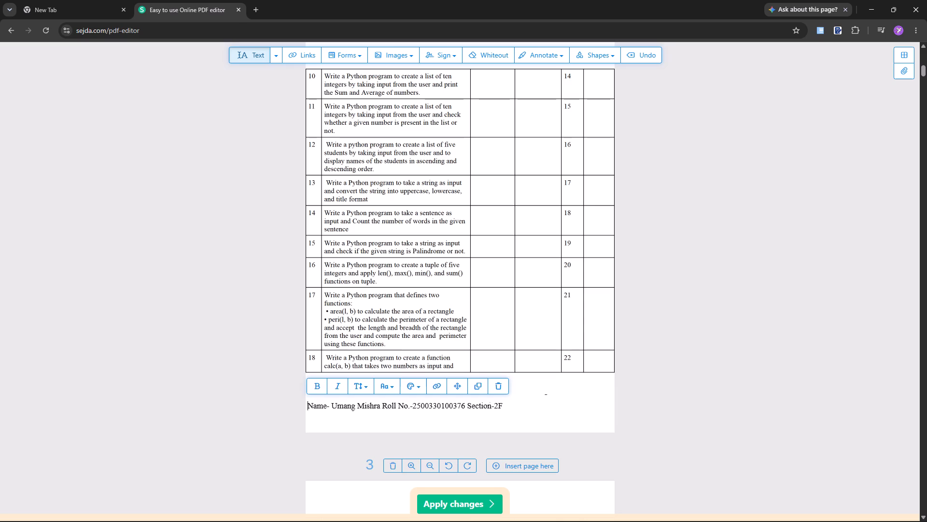
pyautogui.press('Right')
pyautogui.press('BackSpace')
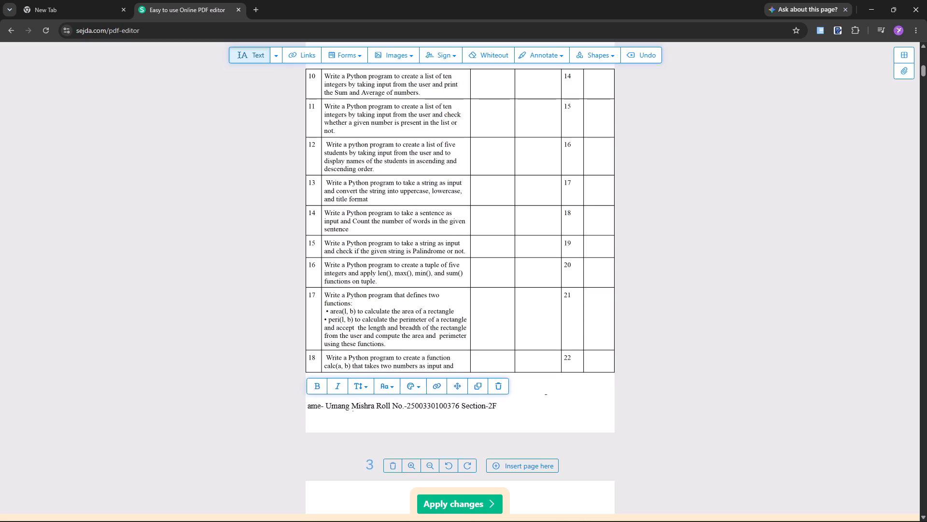
pyautogui.press('BackSpace')
pyautogui.press('BackSpace')
pyautogui.click(445, 407)
pyautogui.press('BackSpace')
pyautogui.press('BackSpace')
pyautogui.press('BackSpace')
pyautogui.press('BackSpace')
pyautogui.press('BackSpace')
pyautogui.press('BackSpace')
pyautogui.press('BackSpace')
pyautogui.press('BackSpace')
pyautogui.press('BackSpace')
pyautogui.press('BackSpace')
pyautogui.press('BackSpace')
pyautogui.press('BackSpace')
pyautogui.press('BackSpace')
pyautogui.press('BackSpace')
pyautogui.press('BackSpace')
pyautogui.press('BackSpace')
pyautogui.press('BackSpace')
pyautogui.press('BackSpace')
pyautogui.press('BackSpace')
pyautogui.press('BackSpace')
pyautogui.press('BackSpace')
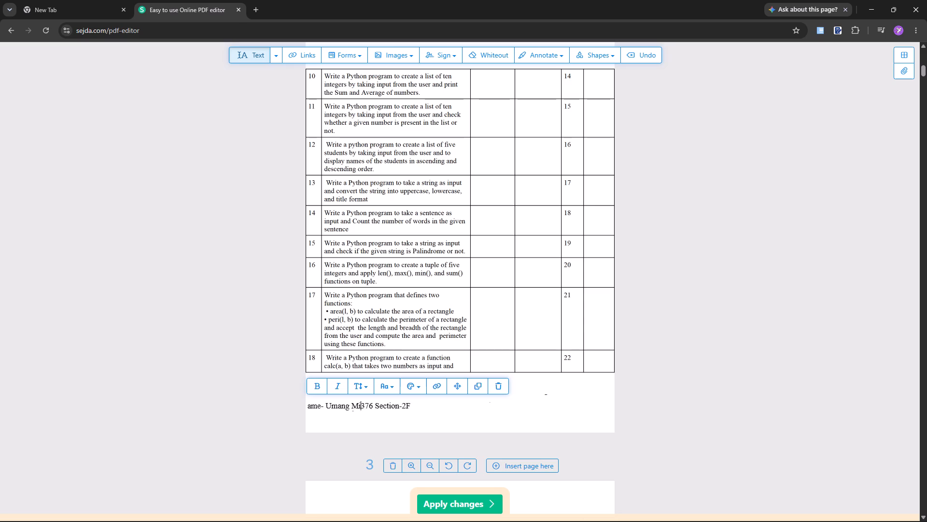
pyautogui.press('BackSpace')
pyautogui.press('BackSpace')
pyautogui.press('BackSpace')
pyautogui.press('BackSpace')
pyautogui.press('BackSpace')
pyautogui.press('BackSpace')
pyautogui.press('BackSpace')
pyautogui.press('BackSpace')
pyautogui.press('BackSpace')
pyautogui.press('BackSpace')
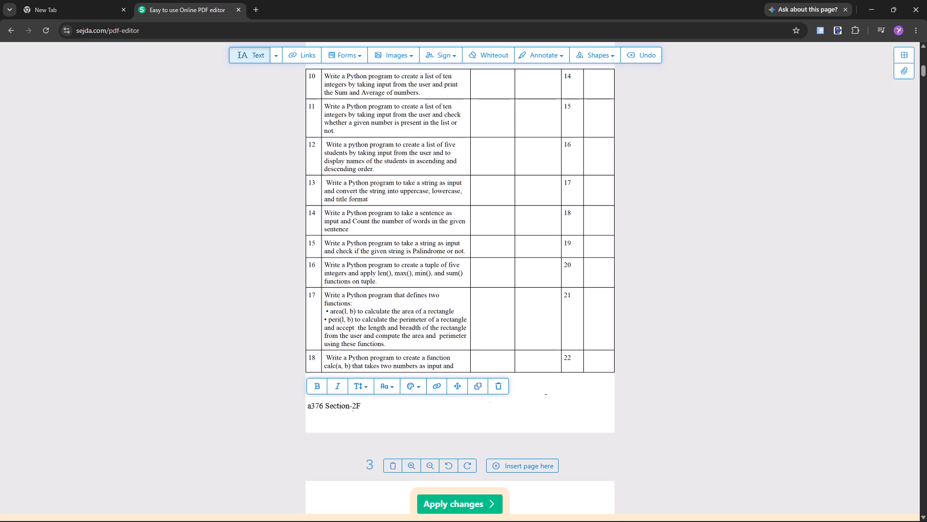
pyautogui.press('BackSpace')
pyautogui.press('Right')
pyautogui.press('Right')
pyautogui.press('Right')
pyautogui.press('Right')
pyautogui.press('Right')
pyautogui.press('Right')
pyautogui.press('Right')
pyautogui.press('Right')
pyautogui.press('Right')
pyautogui.press('Right')
pyautogui.press('Right')
pyautogui.press('Right')
pyautogui.press('Right')
pyautogui.press('Right')
pyautogui.press('Right')
pyautogui.press('Right')
pyautogui.press('Right')
pyautogui.press('Right')
pyautogui.press('Right')
pyautogui.press('Right')
pyautogui.press('BackSpace')
pyautogui.press('BackSpace')
pyautogui.press('BackSpace')
pyautogui.press('BackSpace')
pyautogui.press('BackSpace')
pyautogui.press('BackSpace')
pyautogui.press('BackSpace')
pyautogui.press('BackSpace')
pyautogui.press('BackSpace')
pyautogui.press('BackSpace')
pyautogui.press('BackSpace')
pyautogui.press('BackSpace')
pyautogui.press('BackSpace')
pyautogui.press('BackSpace')
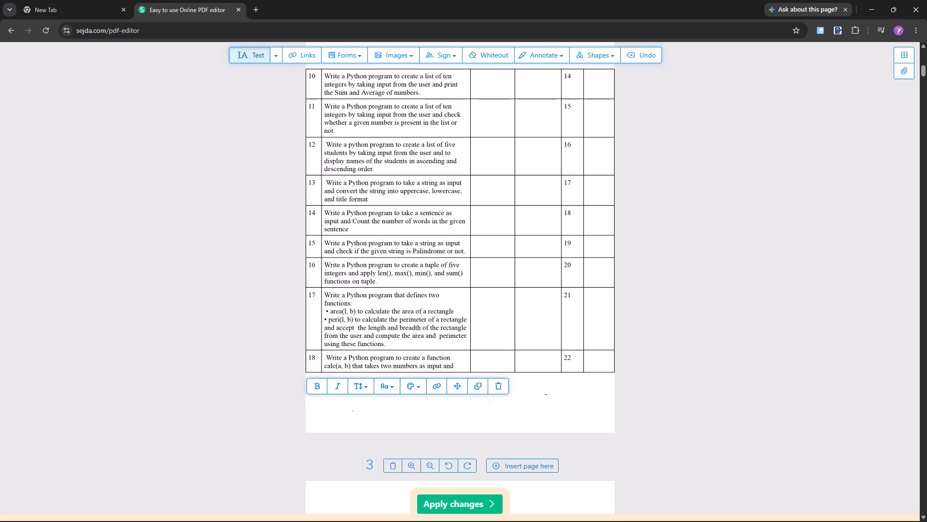
# Paste the copied footer line, preceded by a space, into the emptied footer text box on the second index page.
pyautogui.press('space')
pyautogui.hotkey('ctrl', 'v')
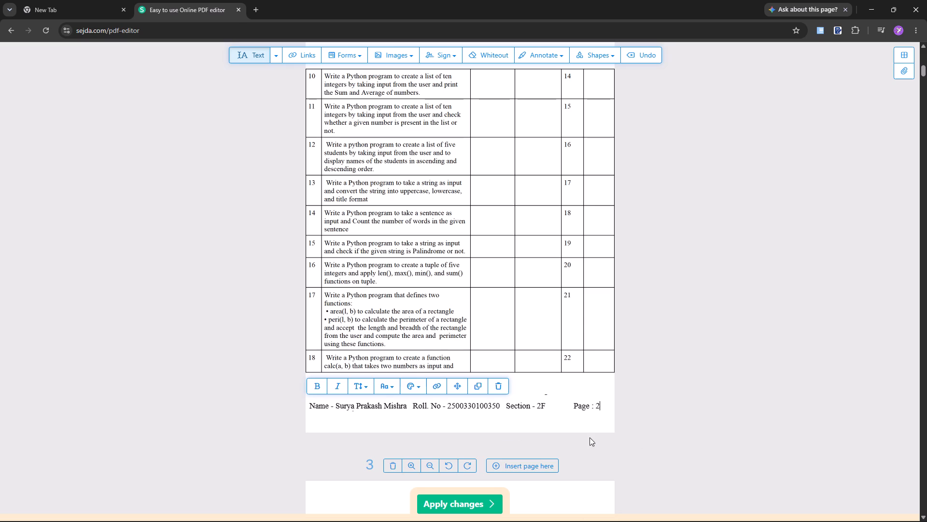
pyautogui.click(749, 377)
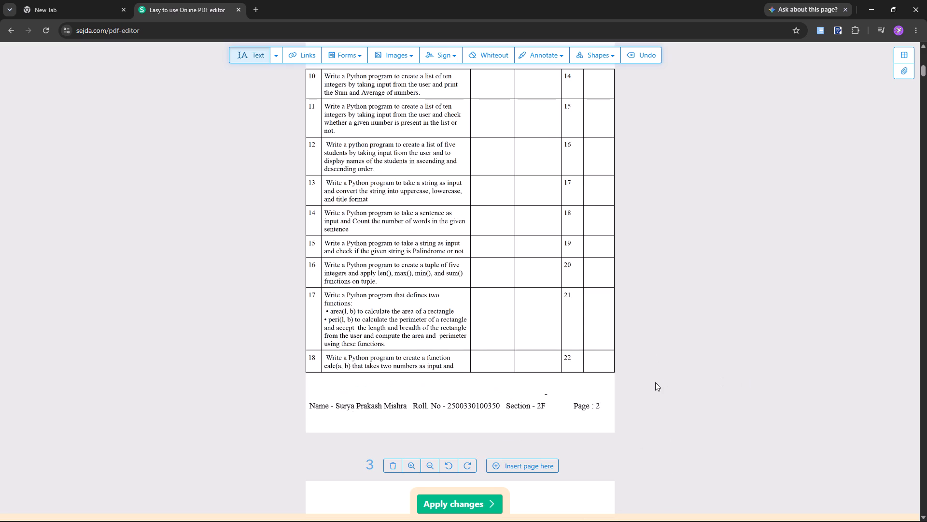
# Reposition the pasted footer line on the second index page to line up with the first index page's footer.
pyautogui.scroll(5, 652, 378)
pyautogui.scroll(-4, 652, 378)
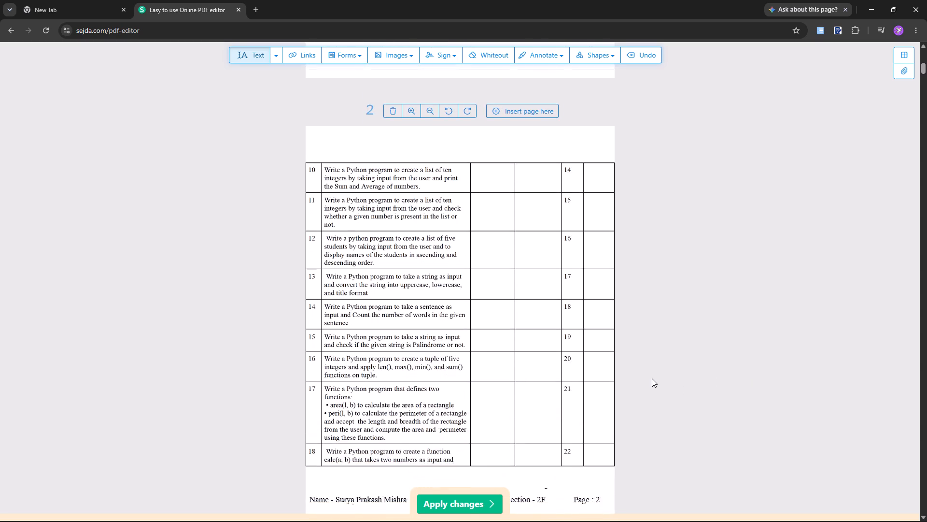
pyautogui.scroll(3, 652, 378)
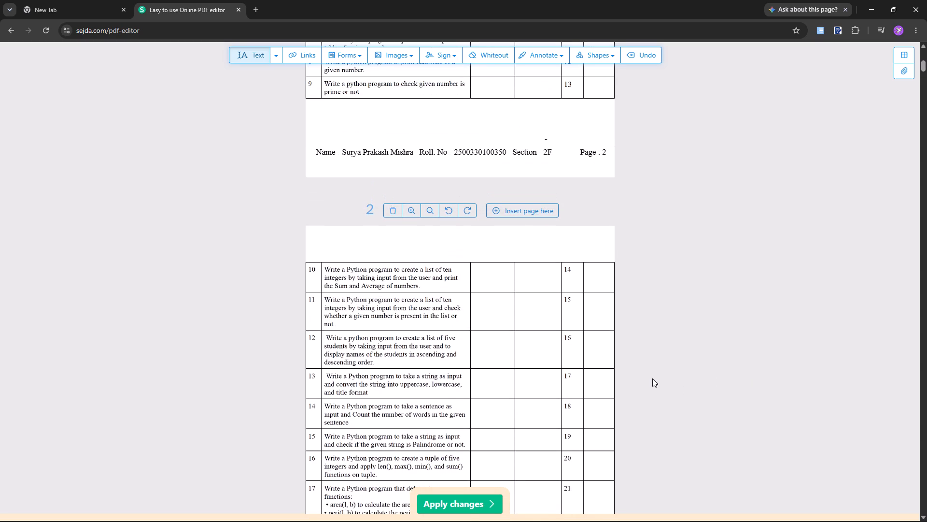
pyautogui.scroll(-4, 652, 378)
pyautogui.click(479, 410)
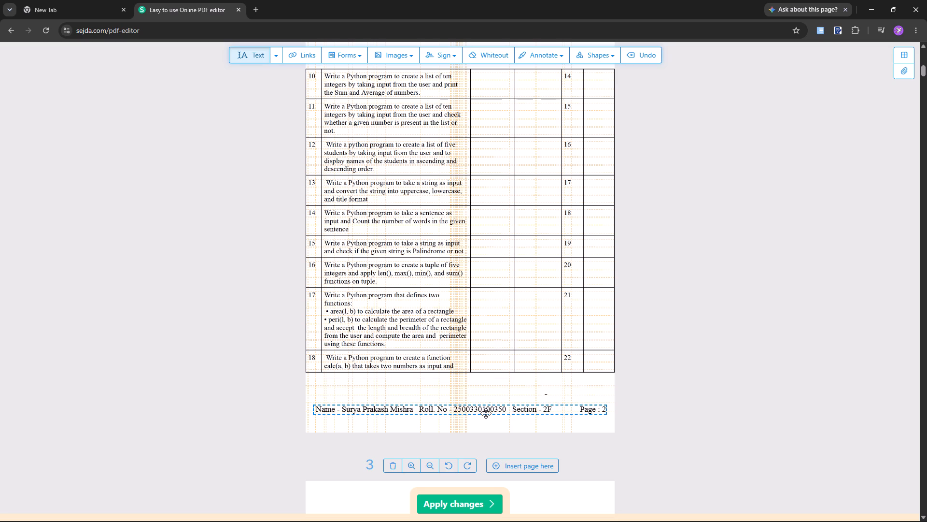
pyautogui.scroll(4, 717, 369)
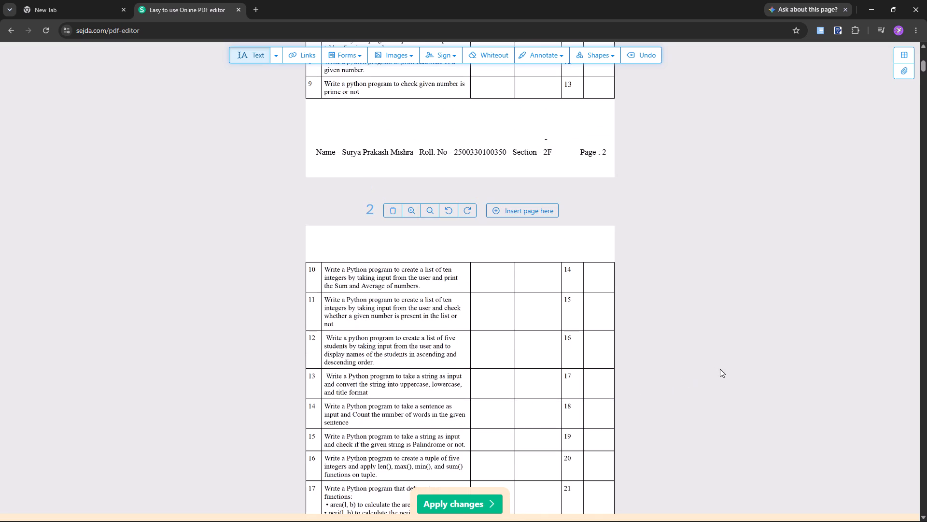
pyautogui.scroll(-6, 720, 369)
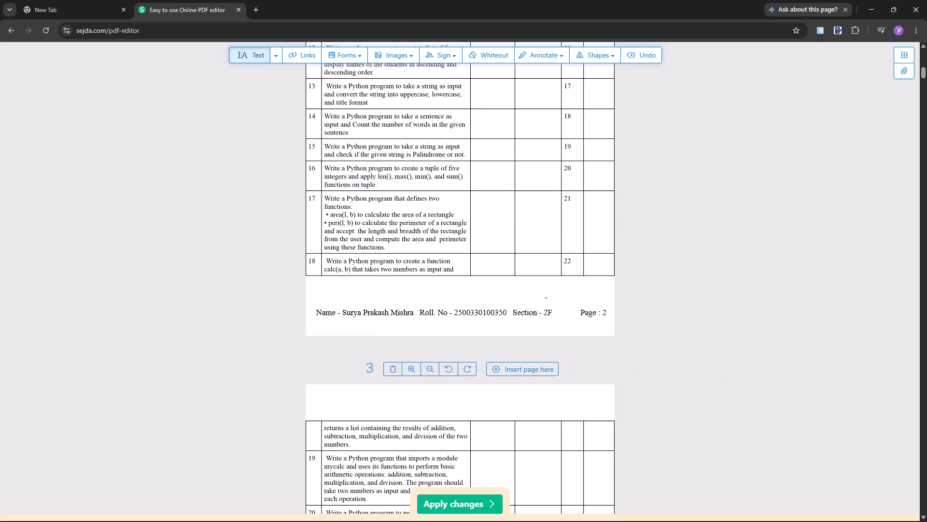
pyautogui.click(514, 318)
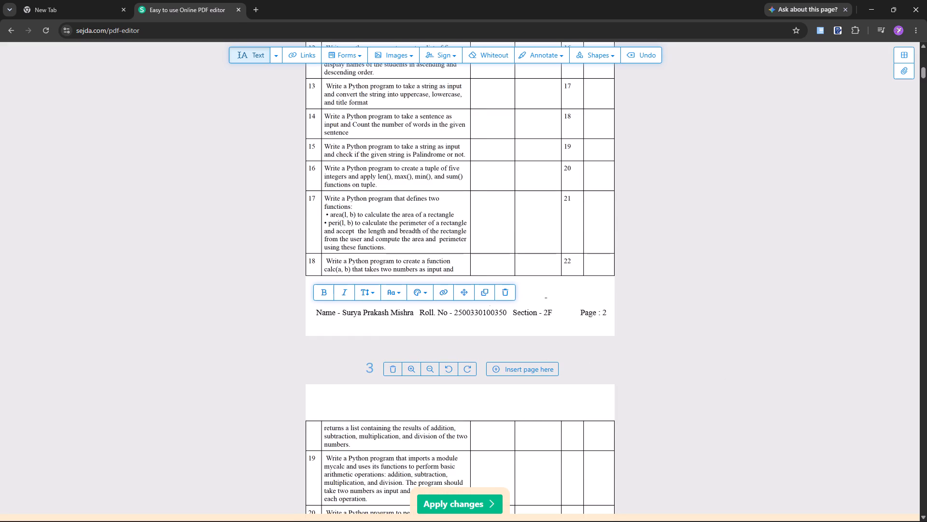
pyautogui.click(463, 294)
pyautogui.click(478, 314)
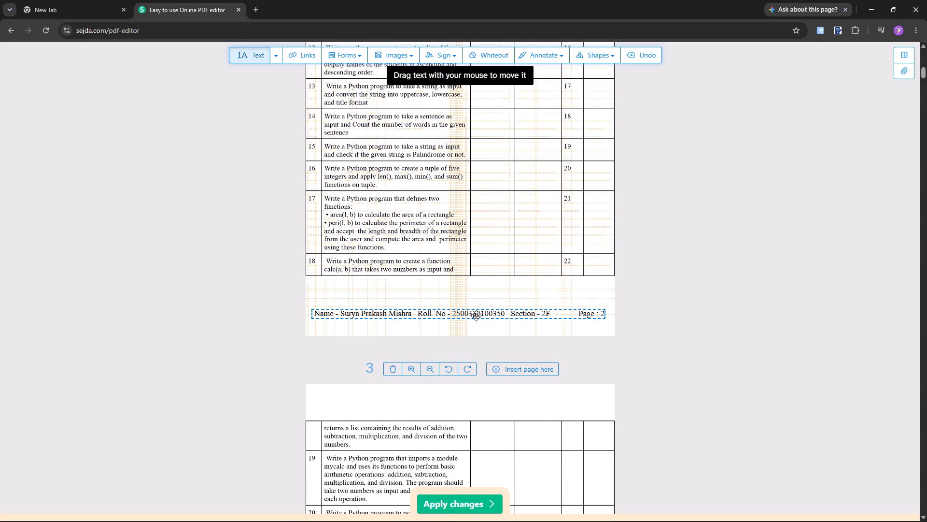
pyautogui.scroll(5, 808, 358)
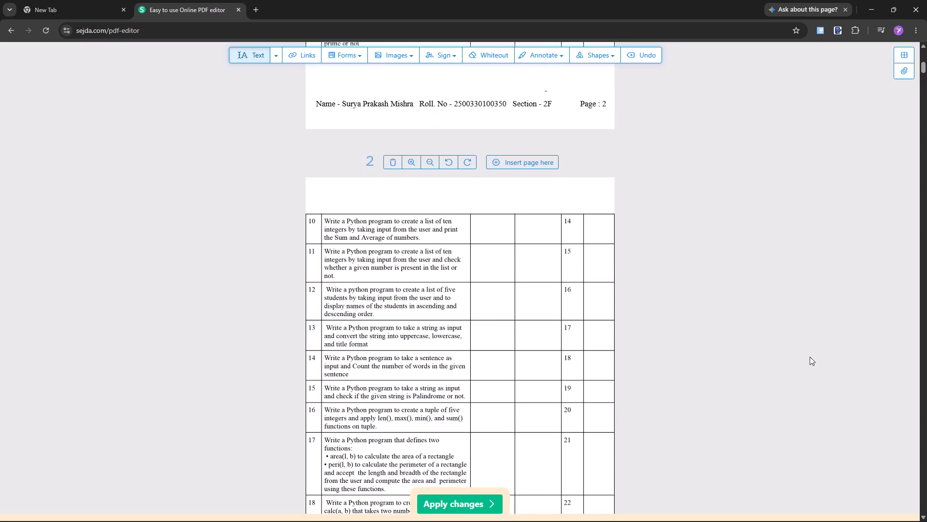
pyautogui.scroll(4, 808, 342)
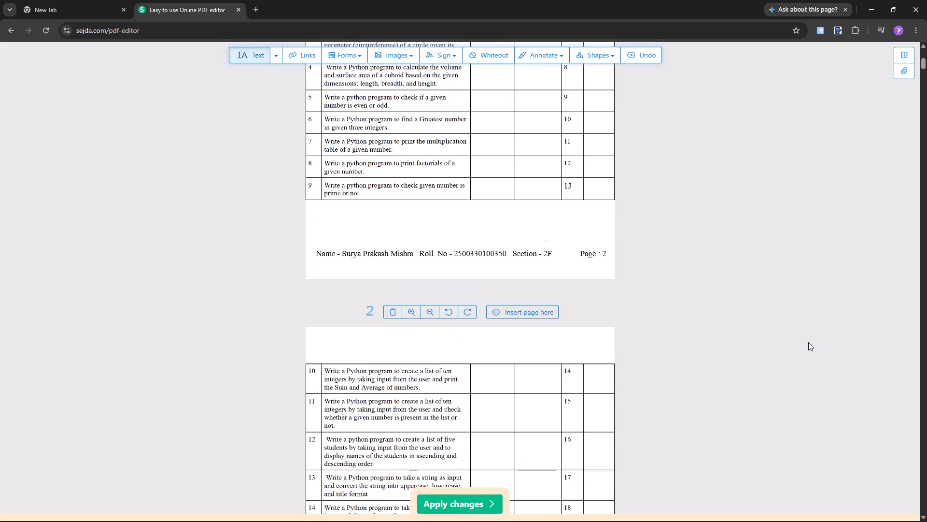
pyautogui.scroll(-11, 808, 342)
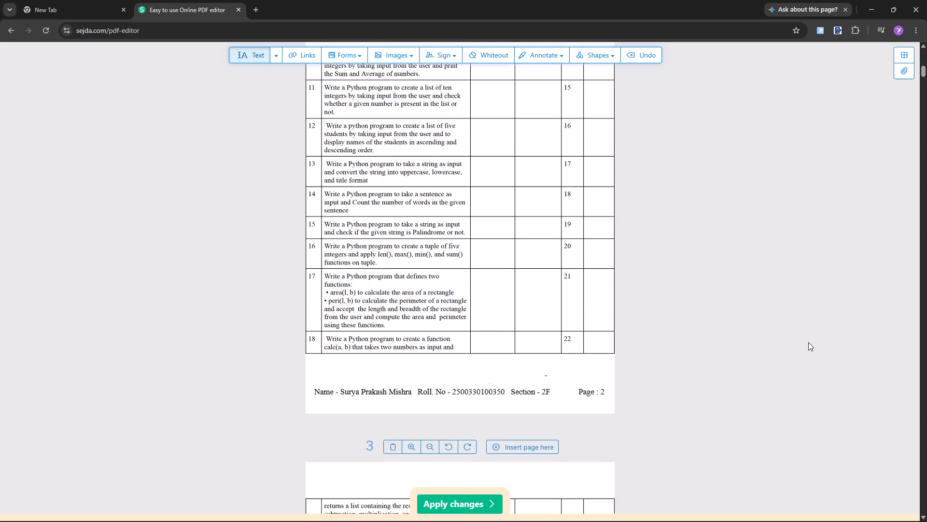
# Delete the separate "Page : 4" label from the footer of the third index page.
pyautogui.scroll(-4, 808, 342)
pyautogui.scroll(-3, 655, 429)
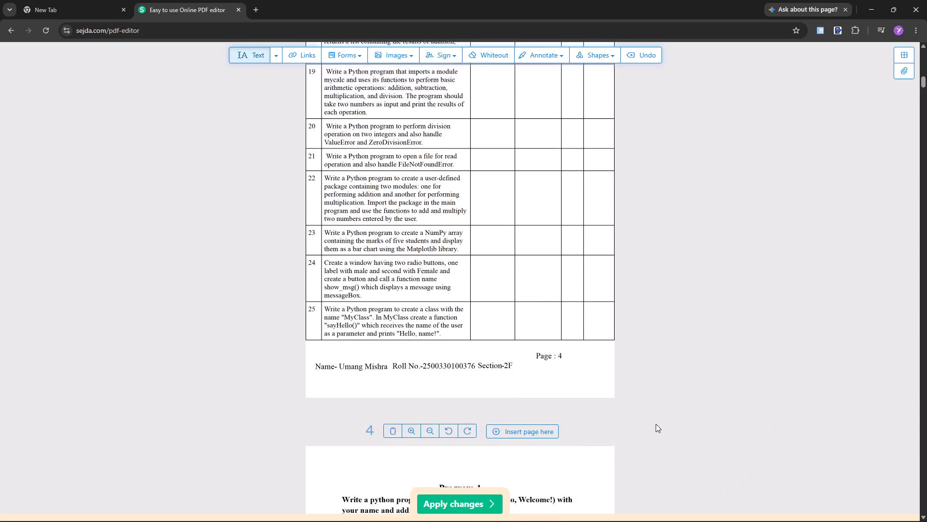
pyautogui.click(548, 311)
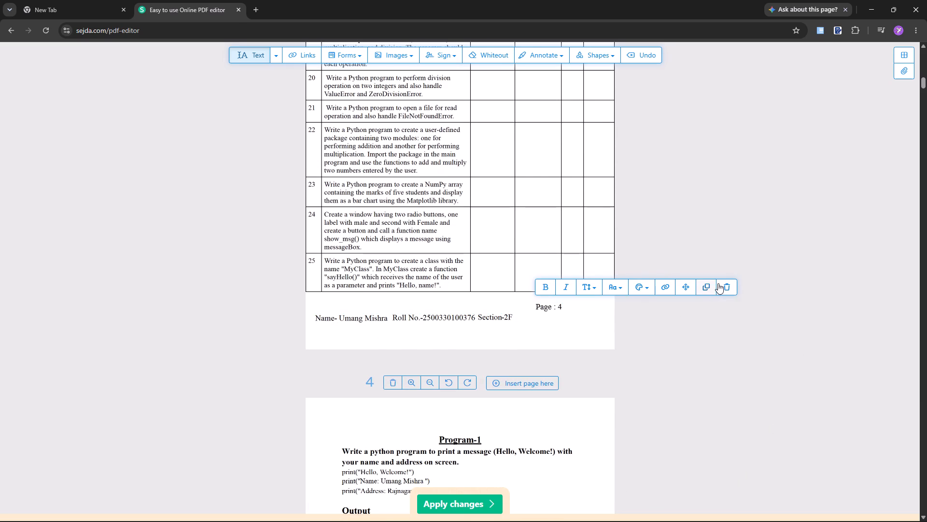
pyautogui.click(735, 283)
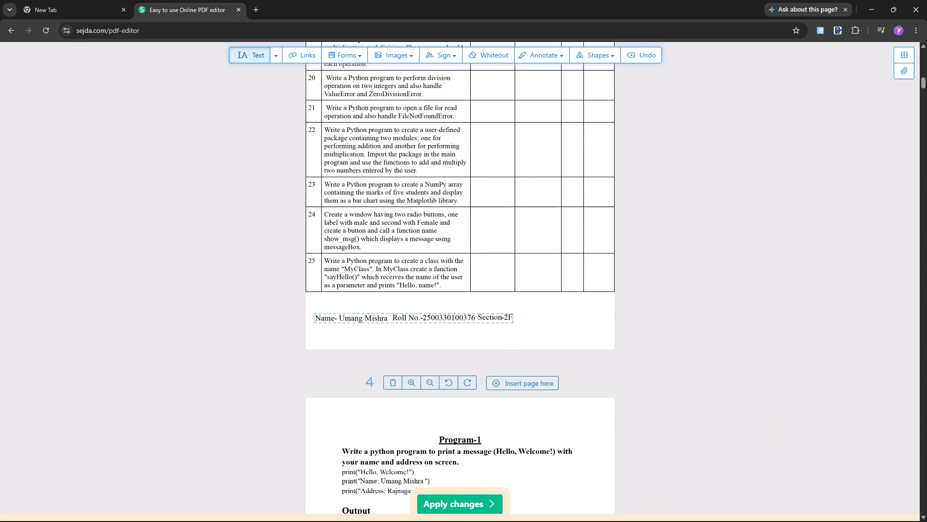
# Erase all the old name, roll number and section text in the third index page's footer, keeping its text box open.
pyautogui.click(509, 317)
pyautogui.press('Right')
pyautogui.press('Right')
pyautogui.press('Right')
pyautogui.press('Right')
pyautogui.press('Right')
pyautogui.press('Right')
pyautogui.press('Right')
pyautogui.press('Right')
pyautogui.press('Right')
pyautogui.press('Right')
pyautogui.press('Right')
pyautogui.press('Right')
pyautogui.press('Right')
pyautogui.press('Right')
pyautogui.press('Right')
pyautogui.press('Right')
pyautogui.press('Right')
pyautogui.press('Right')
pyautogui.press('Right')
pyautogui.press('Right')
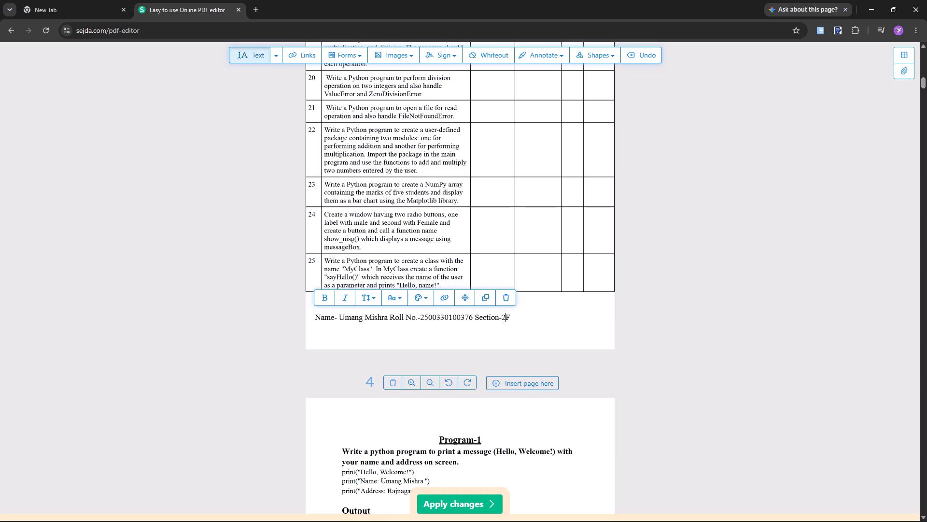
pyautogui.press('BackSpace')
pyautogui.press('BackSpace')
pyautogui.press('BackSpace')
pyautogui.press('BackSpace')
pyautogui.press('BackSpace')
pyautogui.press('BackSpace')
pyautogui.press('BackSpace')
pyautogui.press('BackSpace')
pyautogui.press('BackSpace')
pyautogui.press('BackSpace')
pyautogui.press('BackSpace')
pyautogui.press('BackSpace')
pyautogui.press('BackSpace')
pyautogui.press('BackSpace')
pyautogui.press('BackSpace')
pyautogui.press('BackSpace')
pyautogui.press('BackSpace')
pyautogui.press('BackSpace')
pyautogui.press('BackSpace')
pyautogui.press('BackSpace')
pyautogui.press('BackSpace')
pyautogui.press('BackSpace')
pyautogui.press('BackSpace')
pyautogui.press('BackSpace')
pyautogui.press('BackSpace')
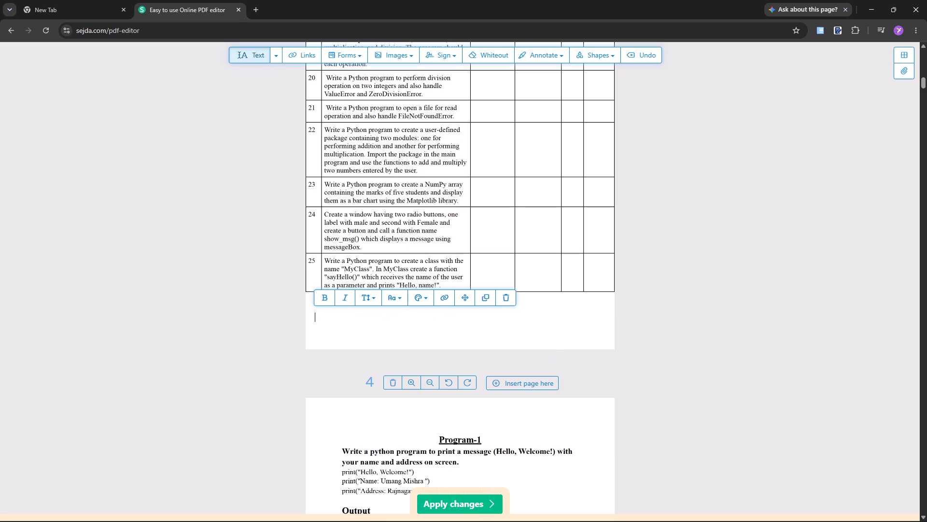
# Paste the copied footer line into the emptied footer text box on the third index page.
pyautogui.hotkey('ctrl', 'v')
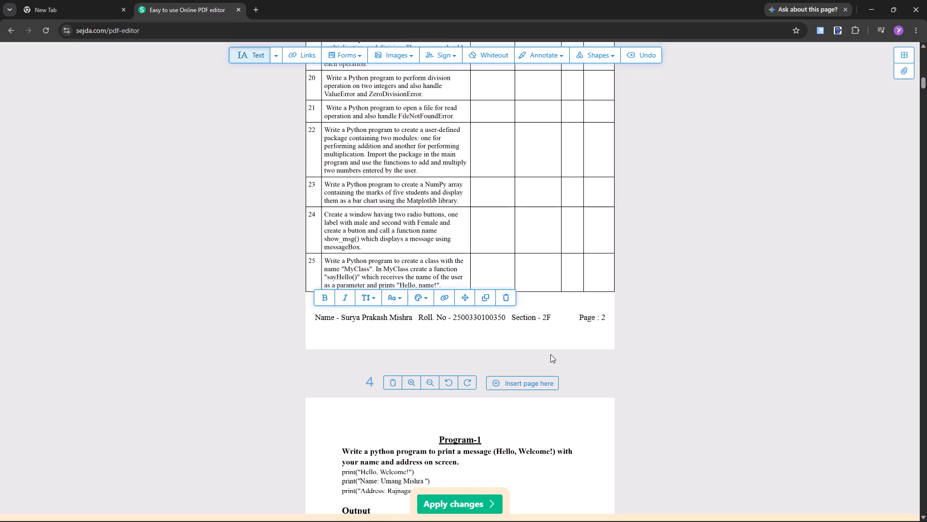
# Move the pasted footer line on the third index page slightly lower to line up with the previous index page's footer.
pyautogui.click(464, 298)
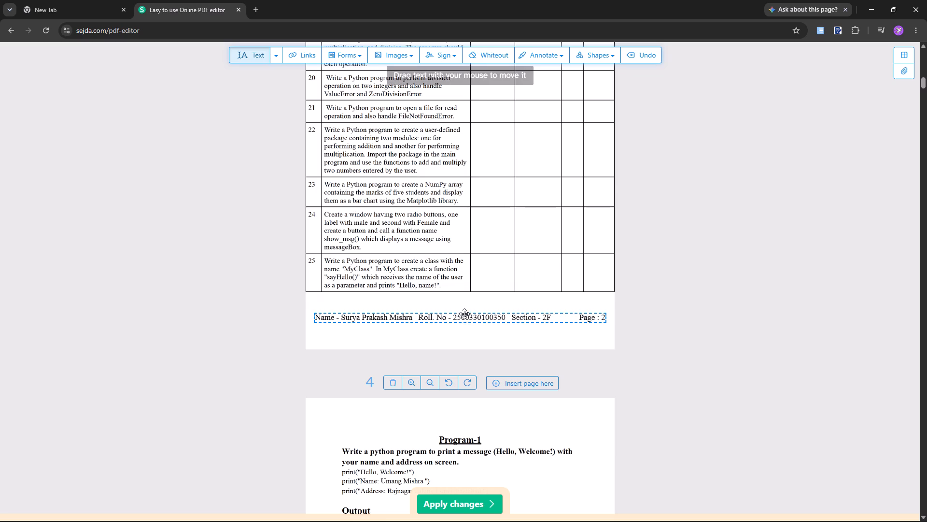
pyautogui.moveTo(464, 319); pyautogui.dragTo(463, 327)
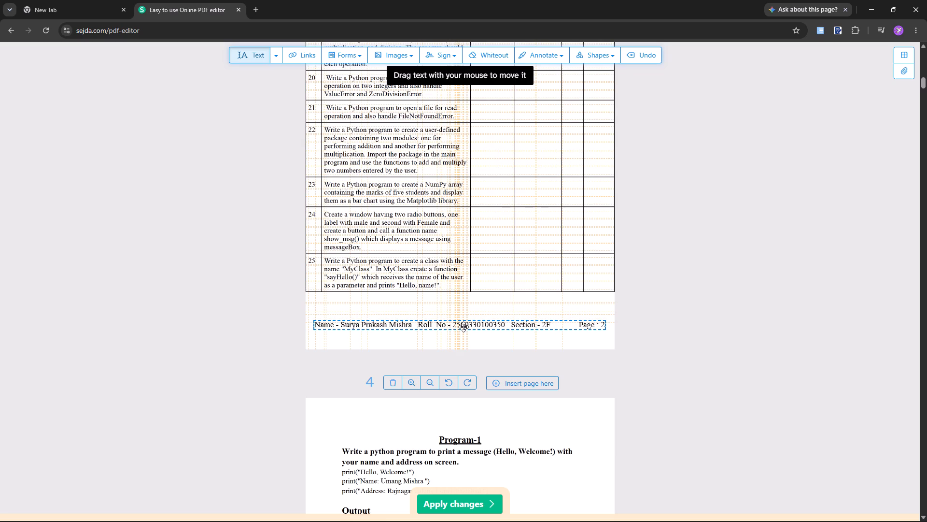
pyautogui.moveTo(463, 327); pyautogui.dragTo(463, 328)
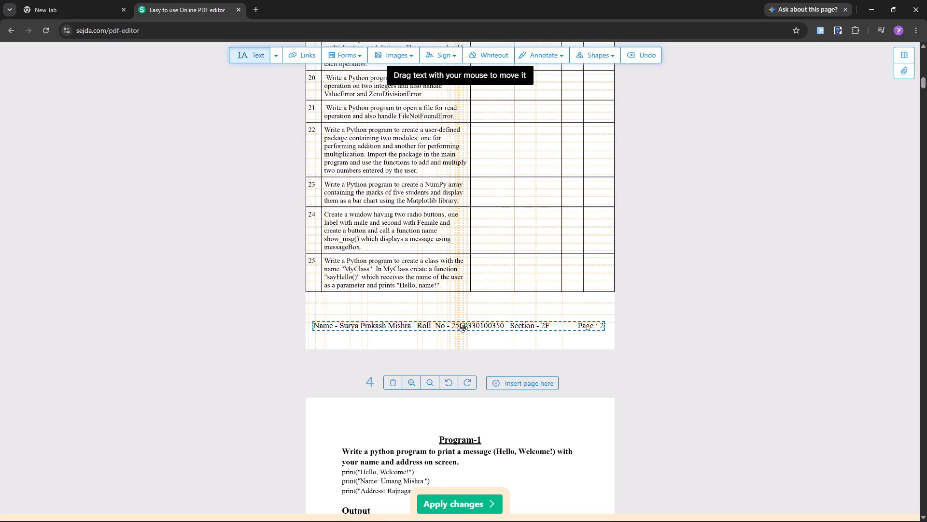
pyautogui.moveTo(463, 328); pyautogui.dragTo(463, 328)
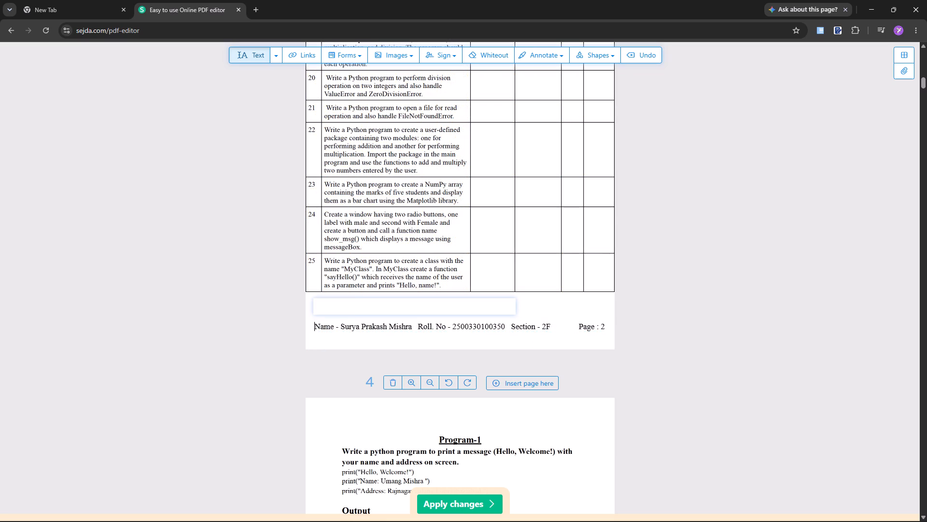
pyautogui.scroll(2, 592, 359)
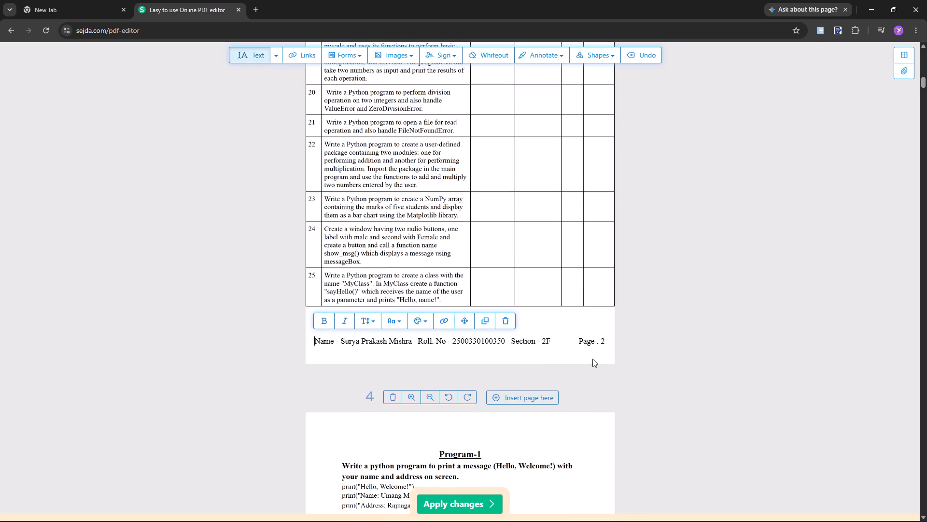
pyautogui.scroll(4, 592, 359)
pyautogui.scroll(-6, 592, 359)
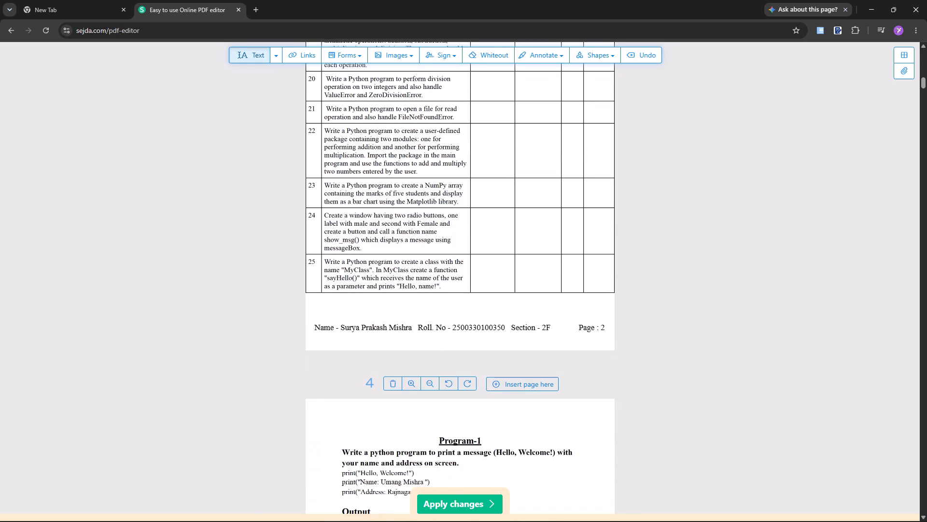
pyautogui.scroll(4, 592, 359)
pyautogui.scroll(-2, 592, 359)
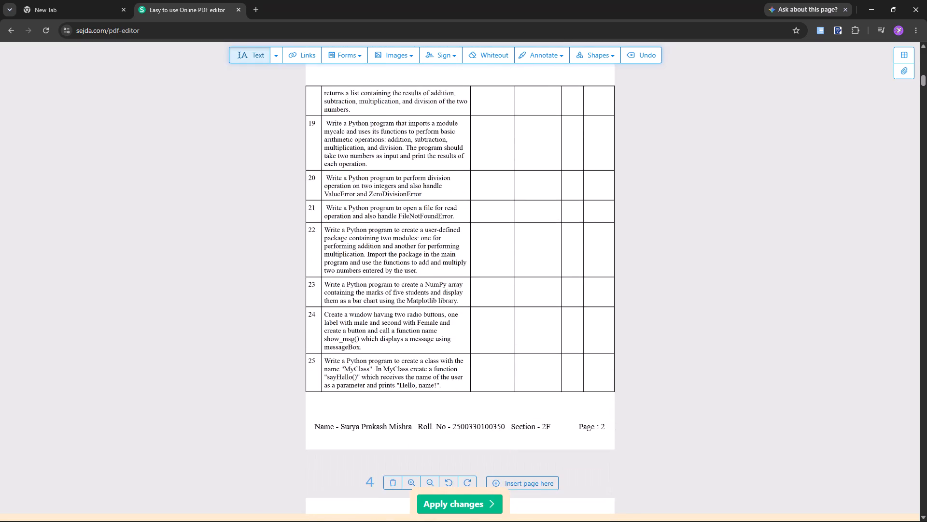
# Delete the separate "Page : 5" label from the footer of the Program-1 page.
pyautogui.scroll(-6, 592, 359)
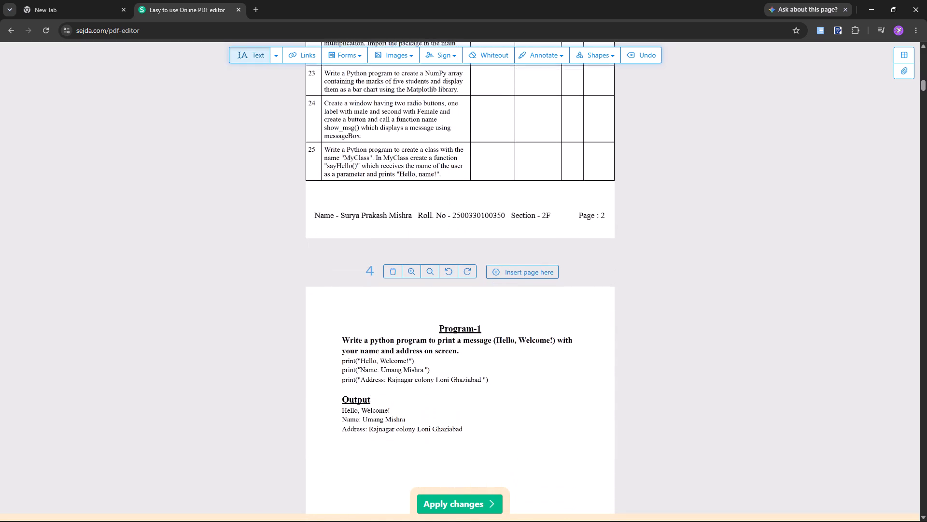
pyautogui.scroll(-4, 589, 362)
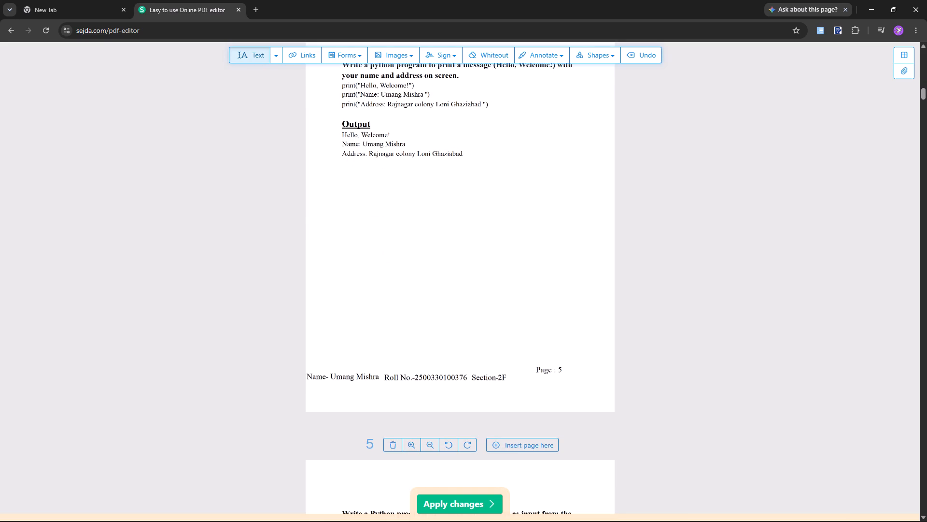
pyautogui.click(540, 371)
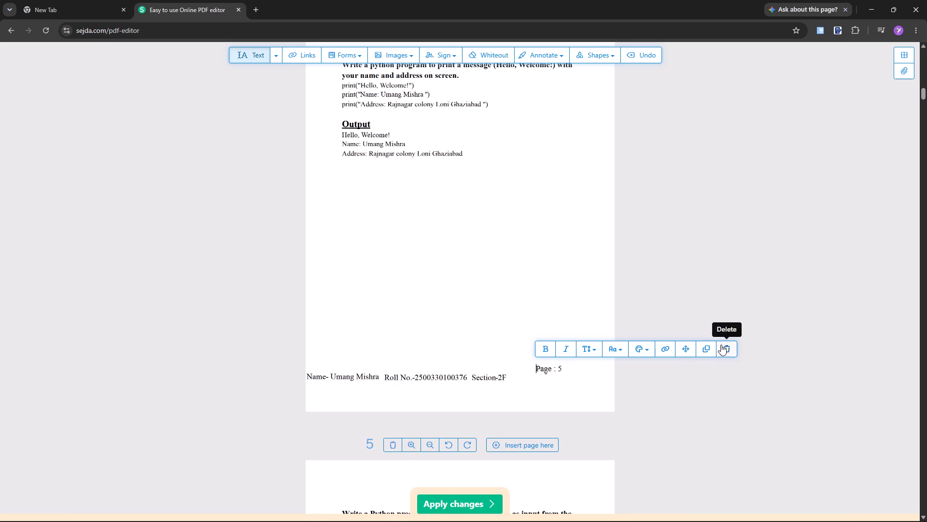
pyautogui.click(721, 345)
# Erase all the old name, roll number and section text in the Program-1 page's footer, keeping its text box open.
pyautogui.click(507, 377)
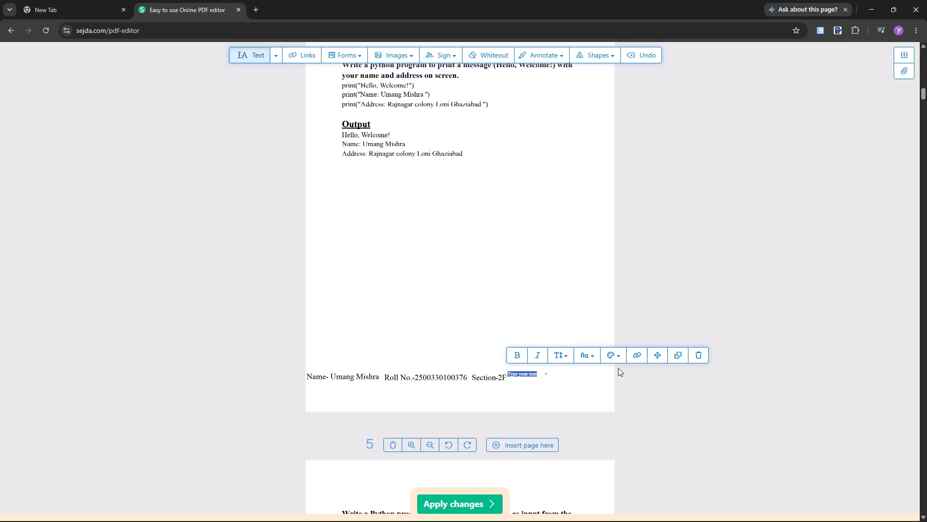
pyautogui.click(698, 351)
pyautogui.click(499, 377)
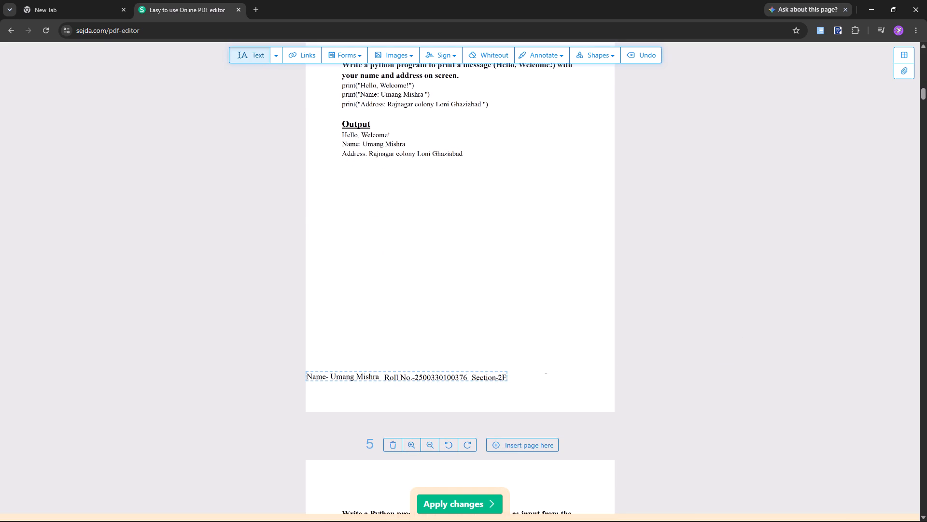
pyautogui.press('Right')
pyautogui.press('Right')
pyautogui.press('Right')
pyautogui.press('Right')
pyautogui.press('Right')
pyautogui.press('Right')
pyautogui.press('Right')
pyautogui.press('Right')
pyautogui.press('Right')
pyautogui.press('Right')
pyautogui.press('Right')
pyautogui.press('Right')
pyautogui.press('Right')
pyautogui.press('Right')
pyautogui.press('Right')
pyautogui.press('Right')
pyautogui.press('Right')
pyautogui.press('Right')
pyautogui.press('Right')
pyautogui.press('Right')
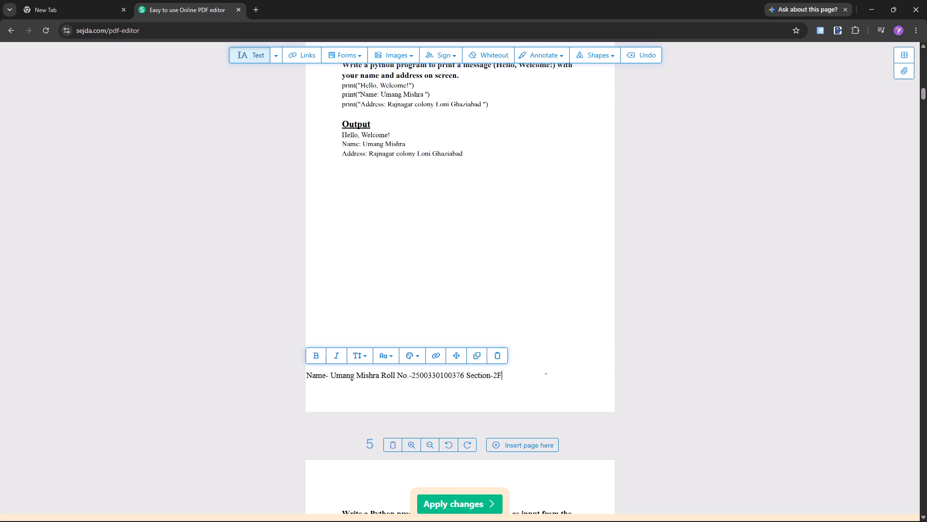
pyautogui.press('BackSpace')
pyautogui.press('BackSpace')
pyautogui.press('BackSpace')
pyautogui.press('BackSpace')
pyautogui.press('BackSpace')
pyautogui.press('BackSpace')
pyautogui.press('BackSpace')
pyautogui.press('BackSpace')
pyautogui.press('BackSpace')
pyautogui.press('BackSpace')
pyautogui.press('BackSpace')
pyautogui.press('BackSpace')
pyautogui.press('BackSpace')
pyautogui.press('BackSpace')
pyautogui.press('BackSpace')
pyautogui.press('BackSpace')
pyautogui.press('BackSpace')
pyautogui.press('BackSpace')
pyautogui.press('BackSpace')
pyautogui.press('BackSpace')
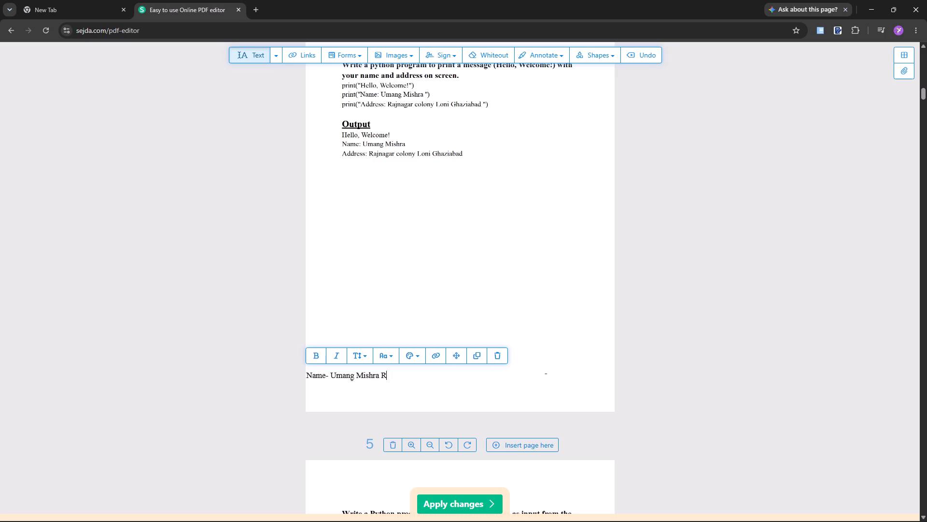
# Paste the copied footer line into the emptied footer text box on the Program-1 page.
pyautogui.hotkey('ctrl', 'v')
# Reposition the pasted footer line on the Program-1 page to line up with the preceding index page's footer.
pyautogui.click(454, 359)
pyautogui.click(459, 374)
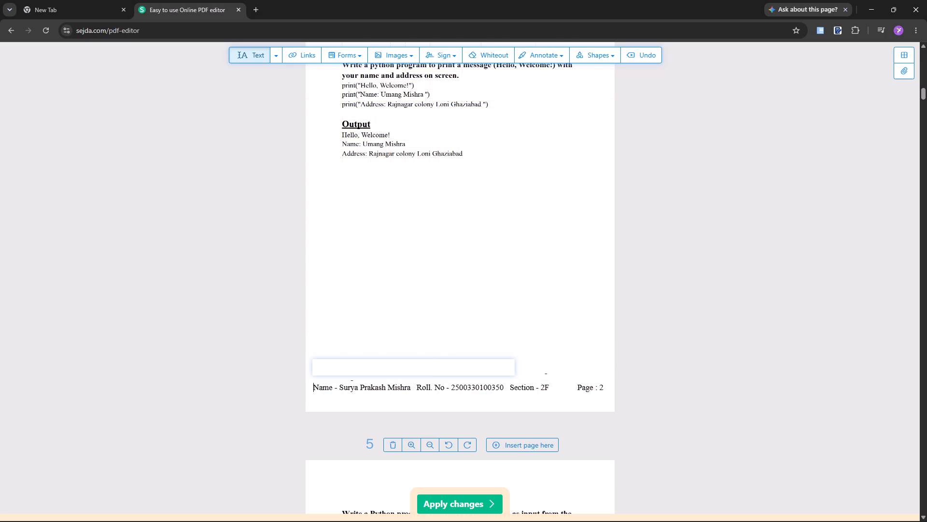
pyautogui.scroll(6, 645, 426)
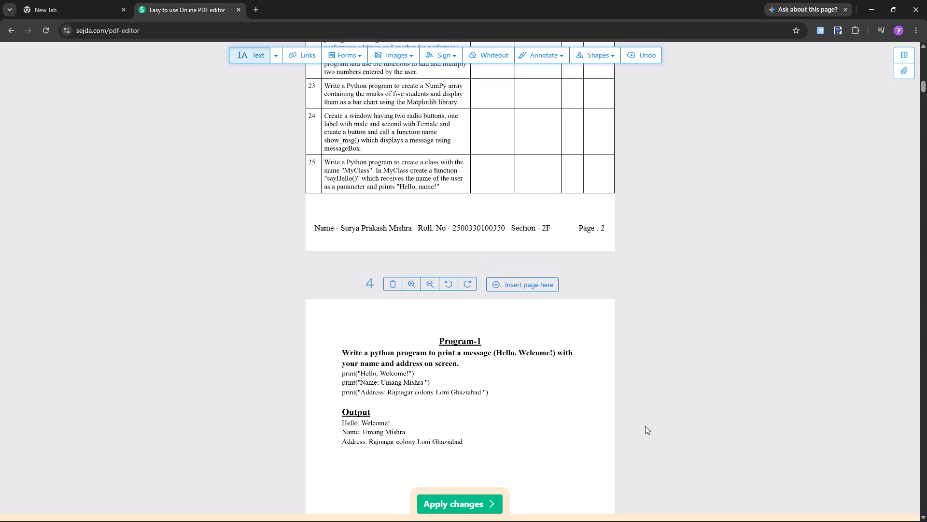
pyautogui.scroll(-6, 645, 426)
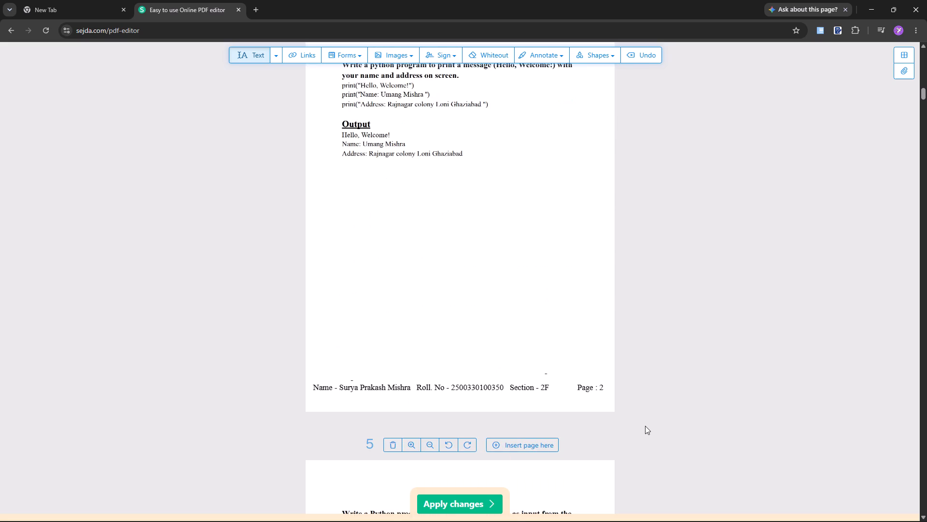
pyautogui.scroll(6, 645, 426)
pyautogui.scroll(-7, 645, 426)
# Delete the separate "Page : 6" label from the footer of the Program-2 page.
pyautogui.scroll(-2, 645, 426)
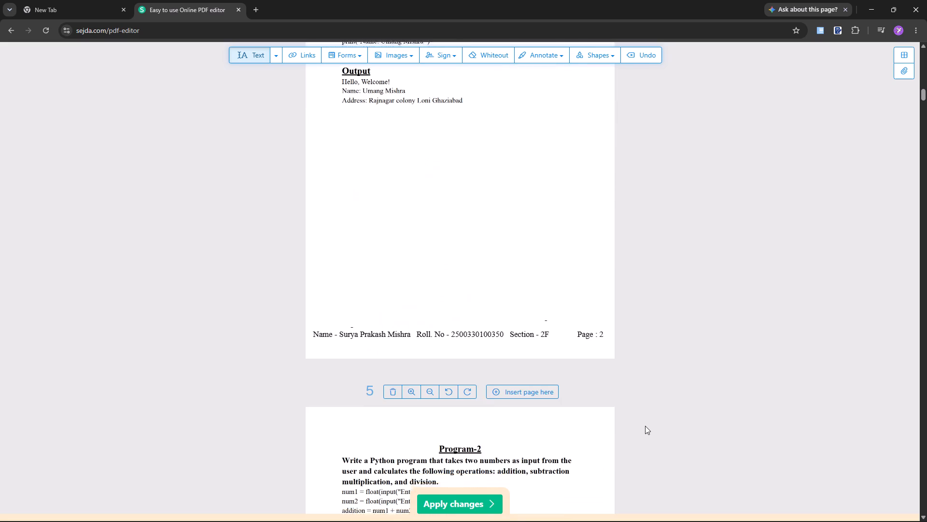
pyautogui.scroll(-5, 645, 426)
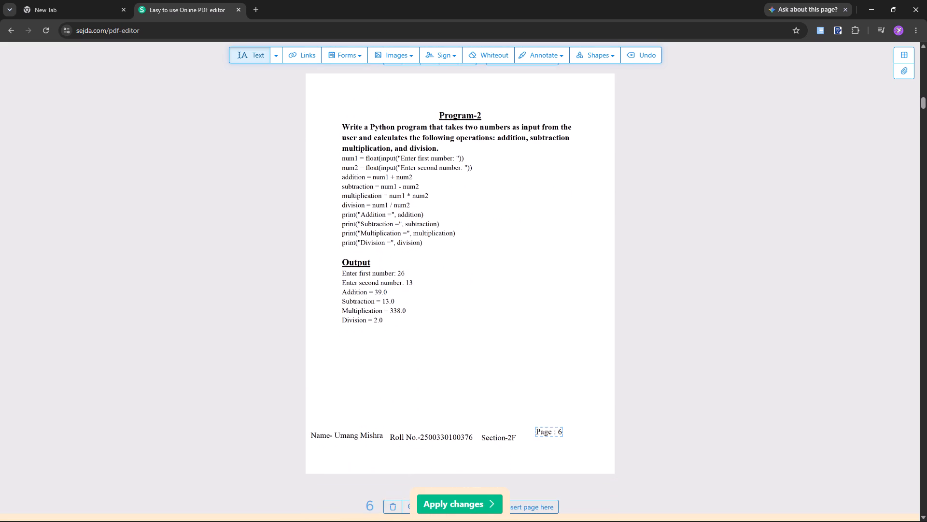
pyautogui.click(557, 432)
pyautogui.click(721, 411)
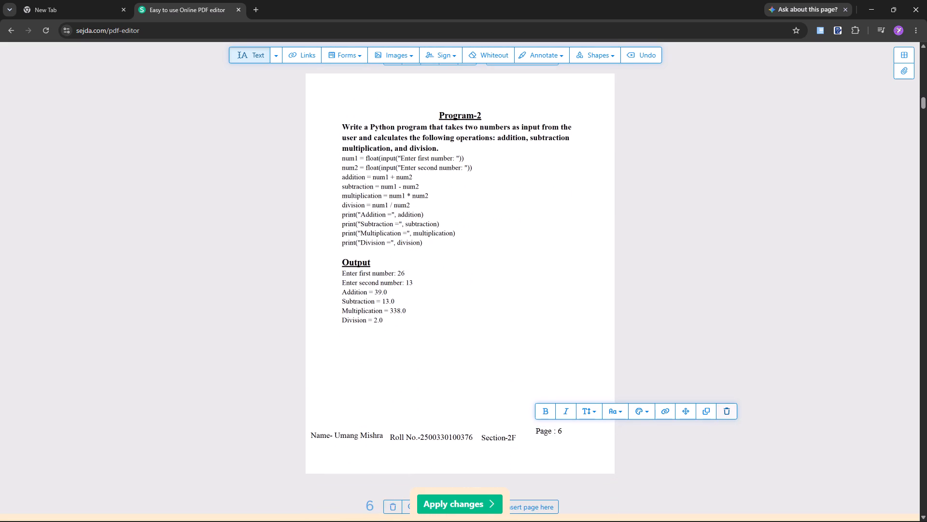
# Delete the separate section and roll number labels from the footer of the Program-2 page.
pyautogui.click(514, 438)
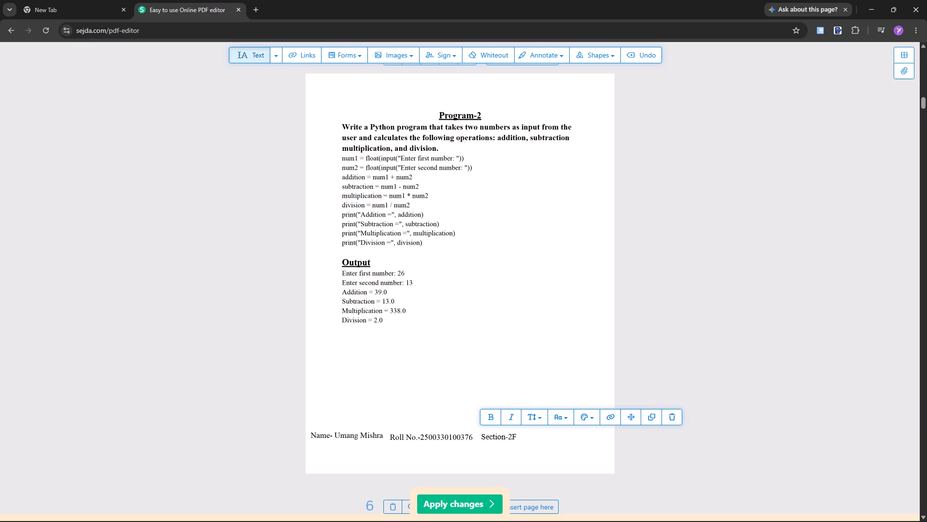
pyautogui.click(671, 419)
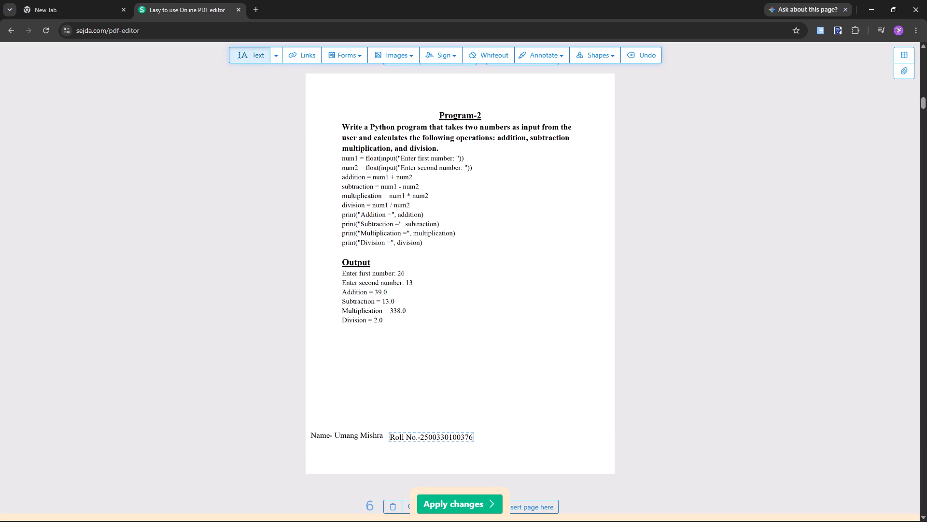
pyautogui.click(470, 438)
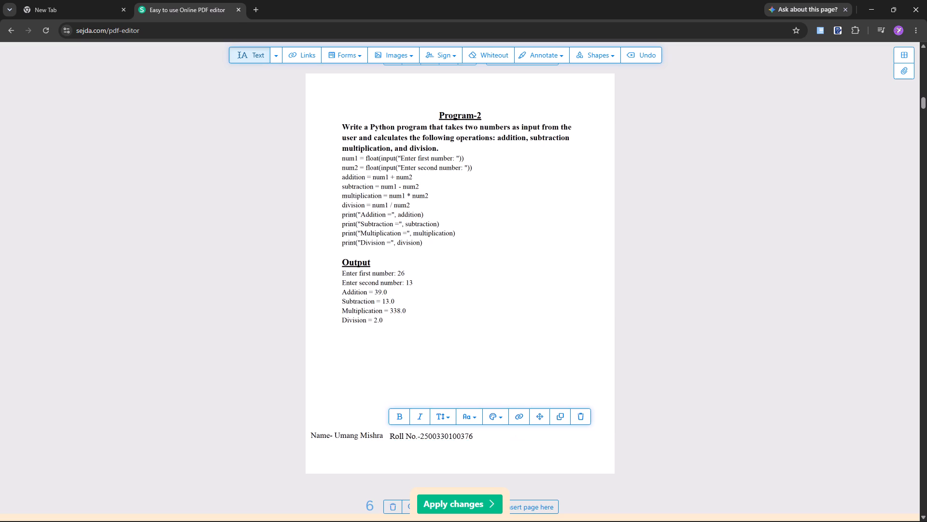
pyautogui.click(578, 418)
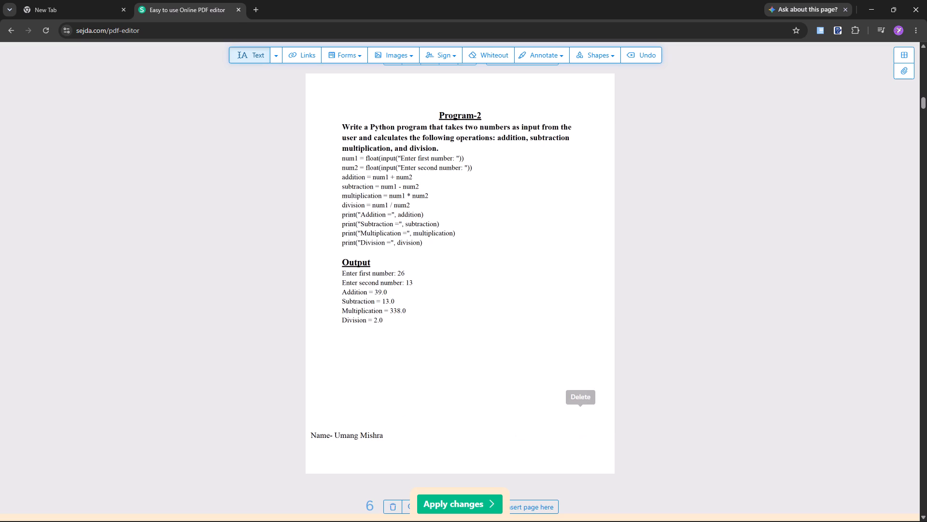
# Replace the remaining name text in the Program-2 page's footer with the copied footer line.
pyautogui.click(382, 436)
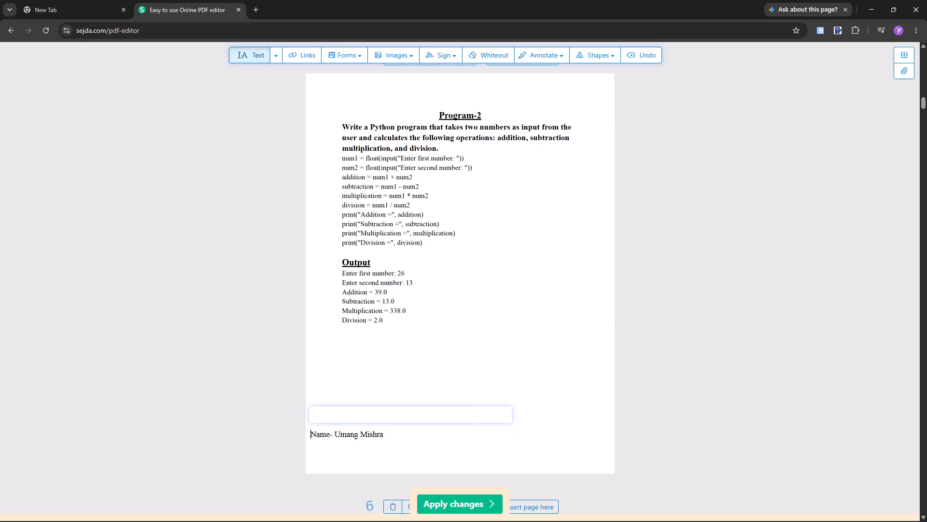
pyautogui.press('Right')
pyautogui.press('Right')
pyautogui.press('Right')
pyautogui.press('Right')
pyautogui.press('Right')
pyautogui.press('Right')
pyautogui.press('Right')
pyautogui.press('Right')
pyautogui.press('Right')
pyautogui.press('Right')
pyautogui.press('Right')
pyautogui.press('Right')
pyautogui.press('Right')
pyautogui.press('Right')
pyautogui.press('Right')
pyautogui.press('Right')
pyautogui.press('Right')
pyautogui.press('Right')
pyautogui.press('Right')
pyautogui.press('Right')
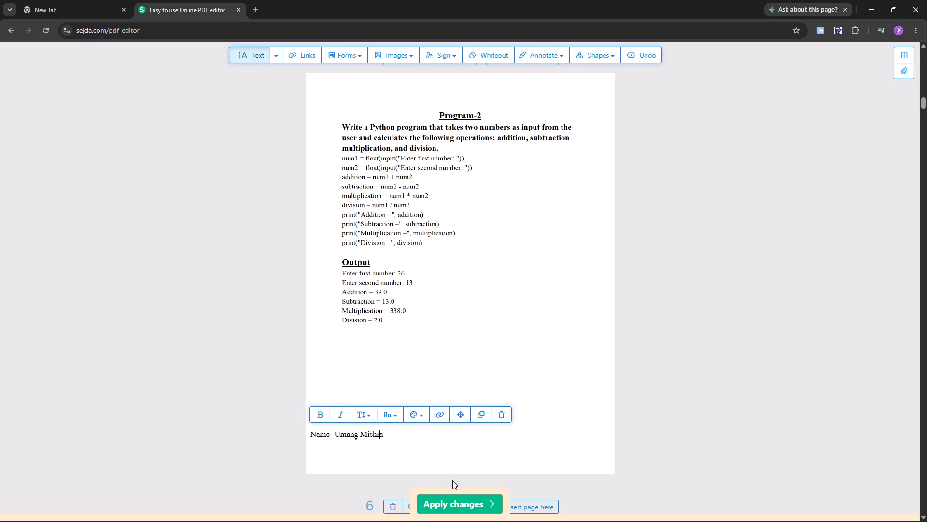
pyautogui.press('BackSpace')
pyautogui.press('BackSpace')
pyautogui.press('BackSpace')
pyautogui.press('BackSpace')
pyautogui.press('BackSpace')
pyautogui.press('BackSpace')
pyautogui.press('BackSpace')
pyautogui.press('BackSpace')
pyautogui.press('BackSpace')
pyautogui.press('BackSpace')
pyautogui.press('BackSpace')
pyautogui.press('BackSpace')
pyautogui.press('BackSpace')
pyautogui.press('BackSpace')
pyautogui.press('BackSpace')
pyautogui.press('BackSpace')
pyautogui.press('BackSpace')
pyautogui.press('BackSpace')
pyautogui.press('BackSpace')
pyautogui.press('BackSpace')
pyautogui.hotkey('ctrl', 'v')
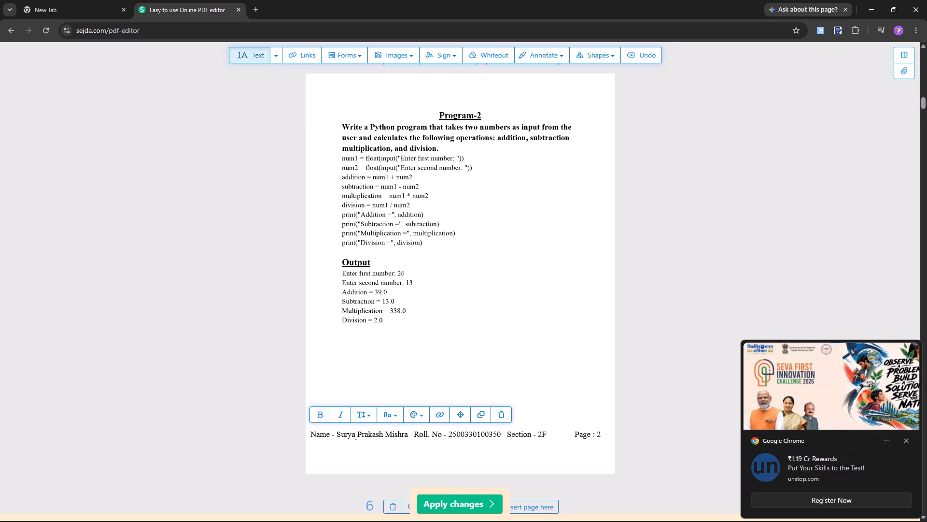
pyautogui.click(907, 439)
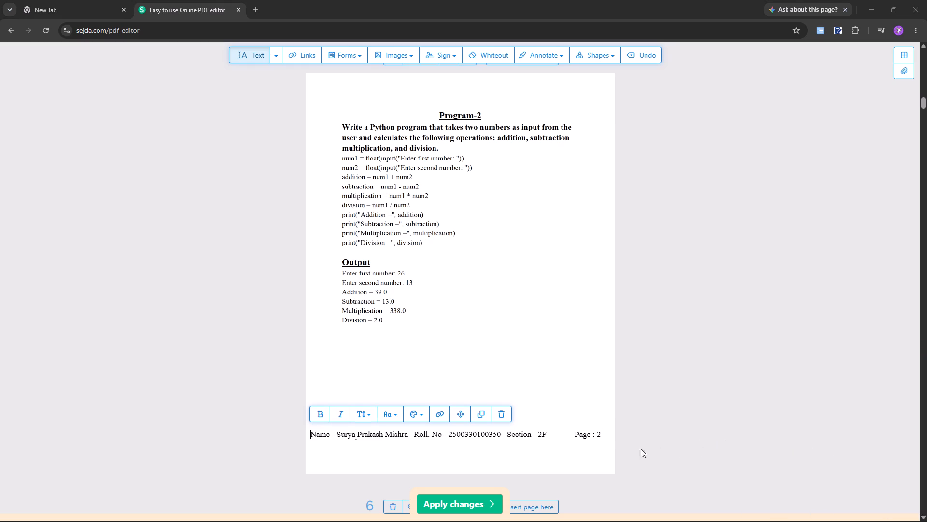
# Move the pasted footer line on the Program-2 page slightly lower and inward from the page's left edge.
pyautogui.click(459, 418)
pyautogui.moveTo(455, 439); pyautogui.dragTo(461, 450)
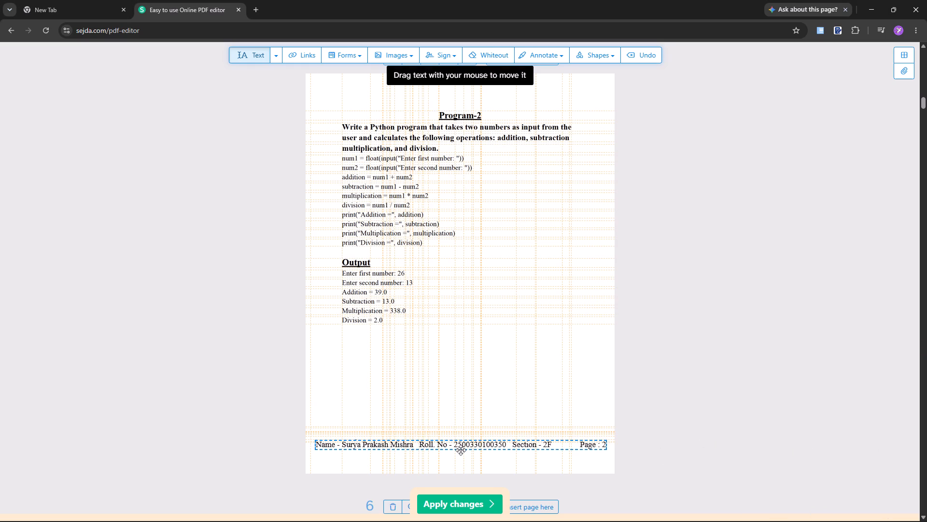
pyautogui.moveTo(461, 450); pyautogui.dragTo(459, 451)
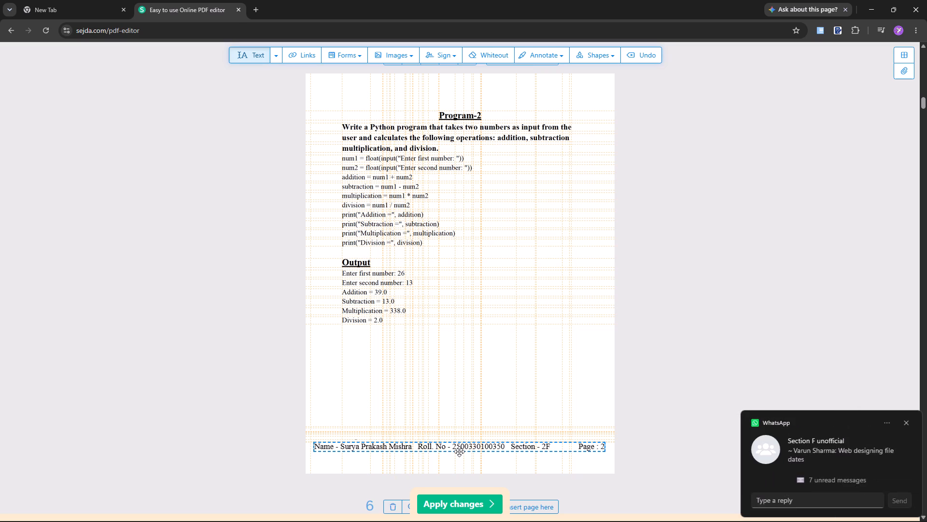
pyautogui.moveTo(459, 451); pyautogui.dragTo(458, 452)
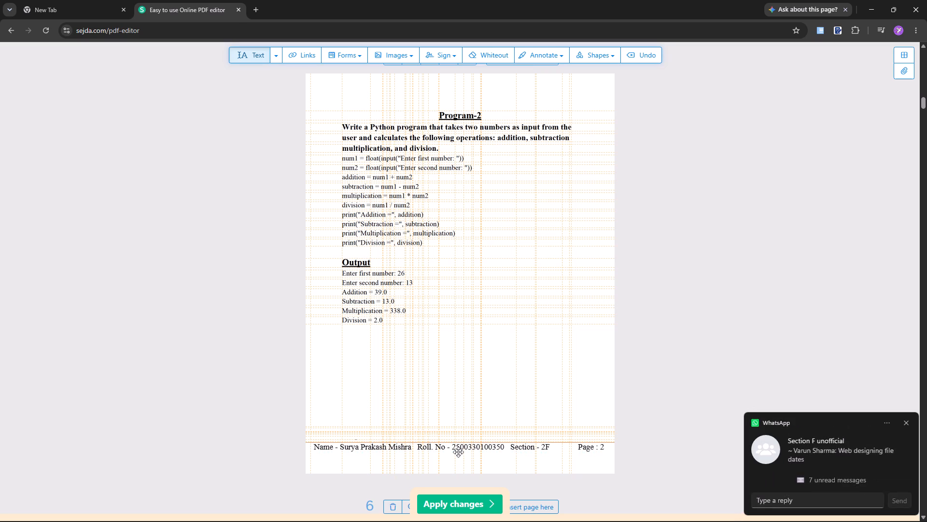
pyautogui.moveTo(458, 452); pyautogui.dragTo(459, 452)
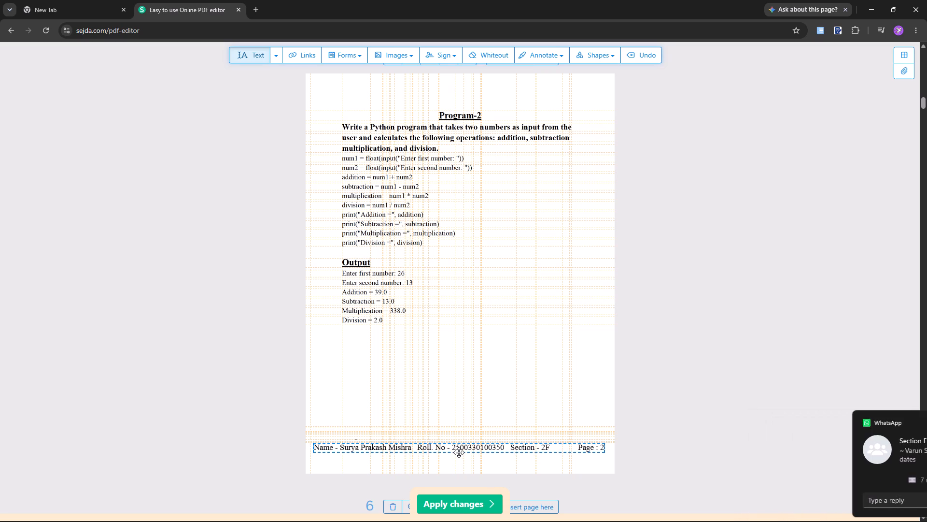
pyautogui.moveTo(459, 452); pyautogui.dragTo(460, 451)
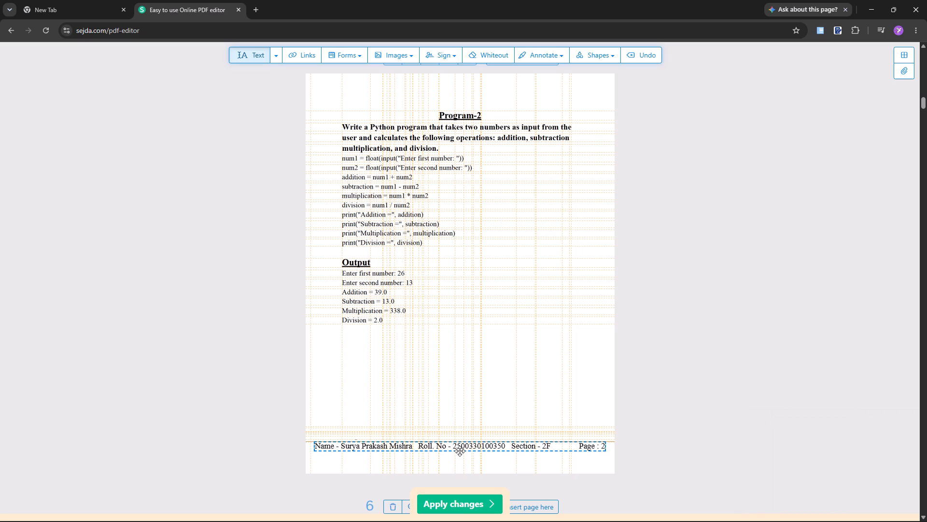
pyautogui.moveTo(460, 451); pyautogui.dragTo(459, 450)
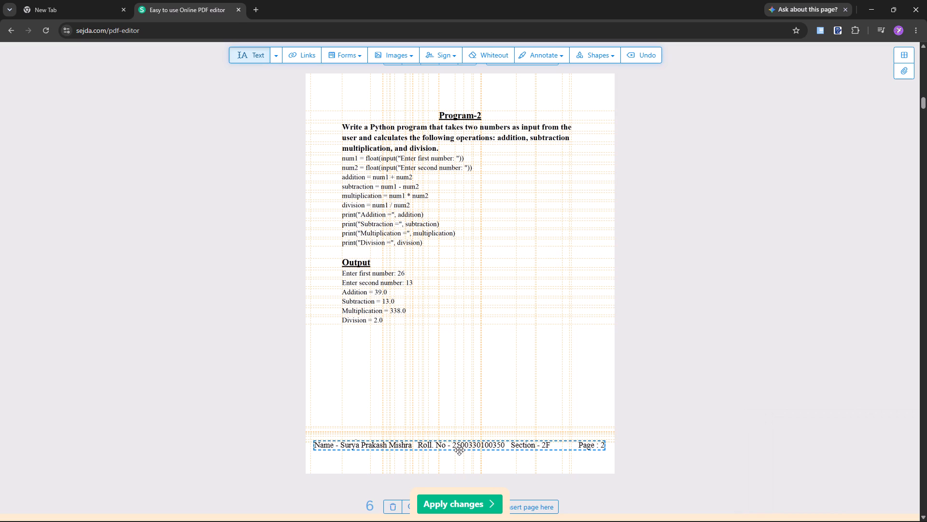
pyautogui.moveTo(459, 450); pyautogui.dragTo(461, 449)
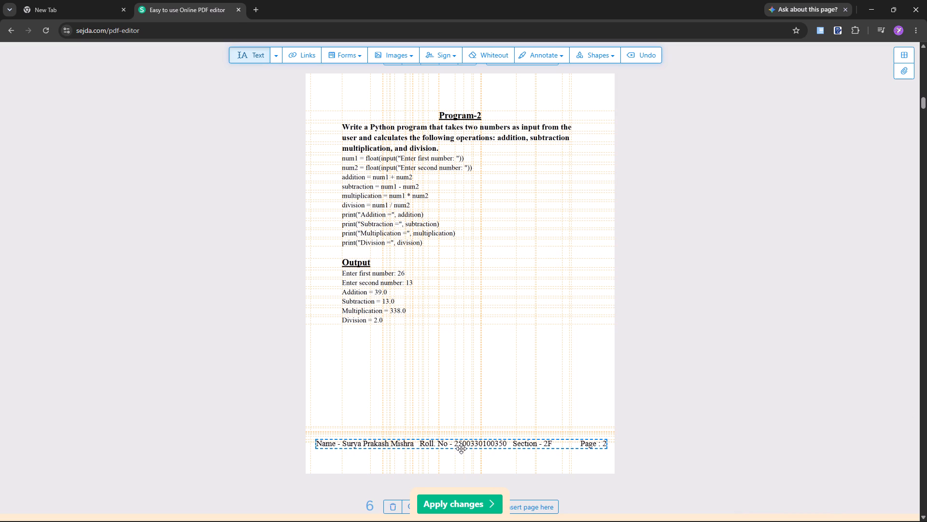
pyautogui.moveTo(461, 449); pyautogui.dragTo(461, 451)
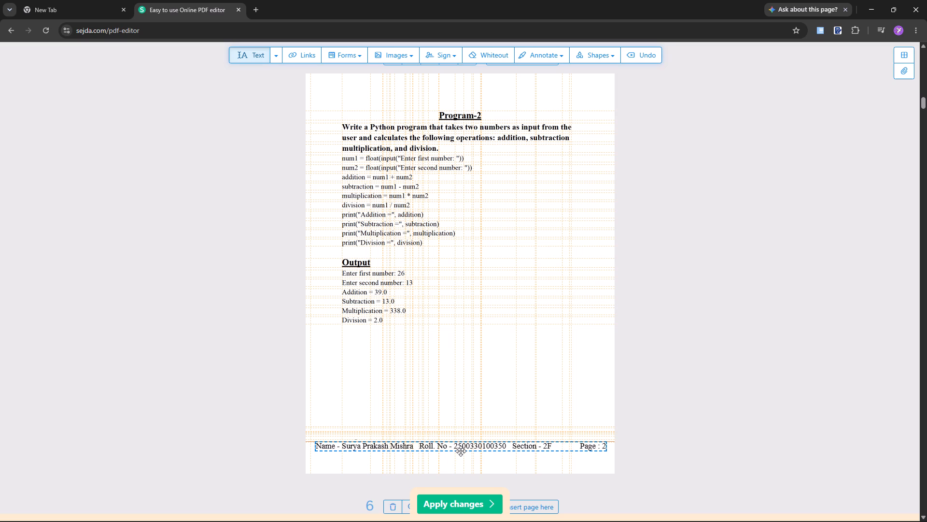
pyautogui.moveTo(461, 451); pyautogui.dragTo(458, 451)
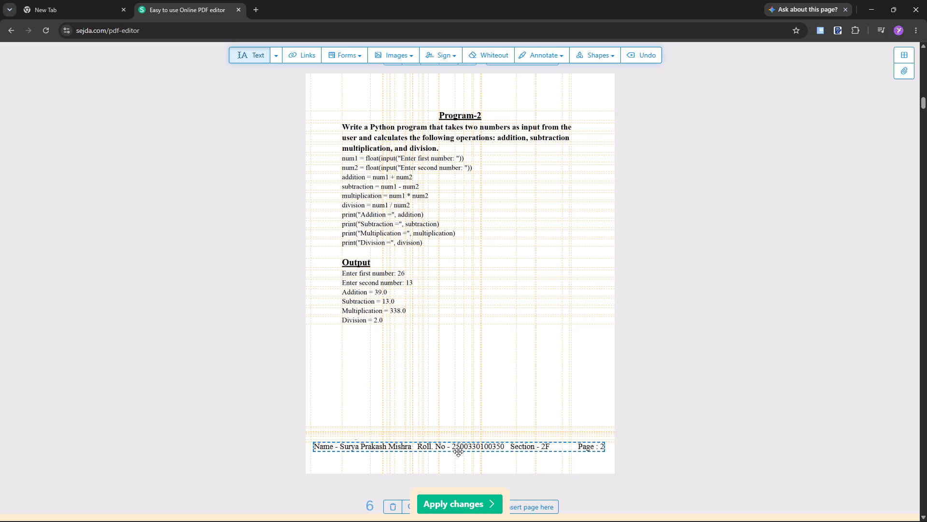
pyautogui.moveTo(458, 451); pyautogui.dragTo(459, 451)
pyautogui.moveTo(459, 451); pyautogui.dragTo(459, 451)
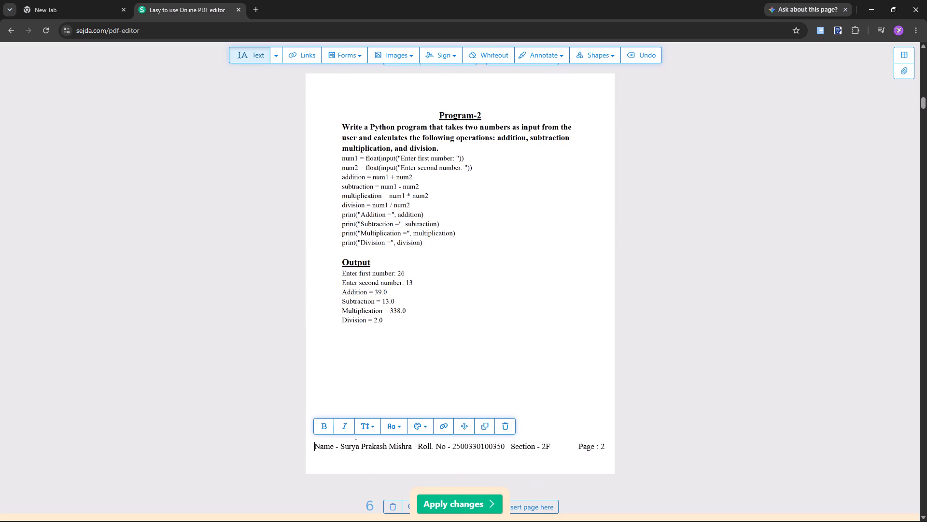
# Delete the separate "Page : 7", section and roll number labels from the footer of the Program-3 page.
pyautogui.scroll(-6, 645, 395)
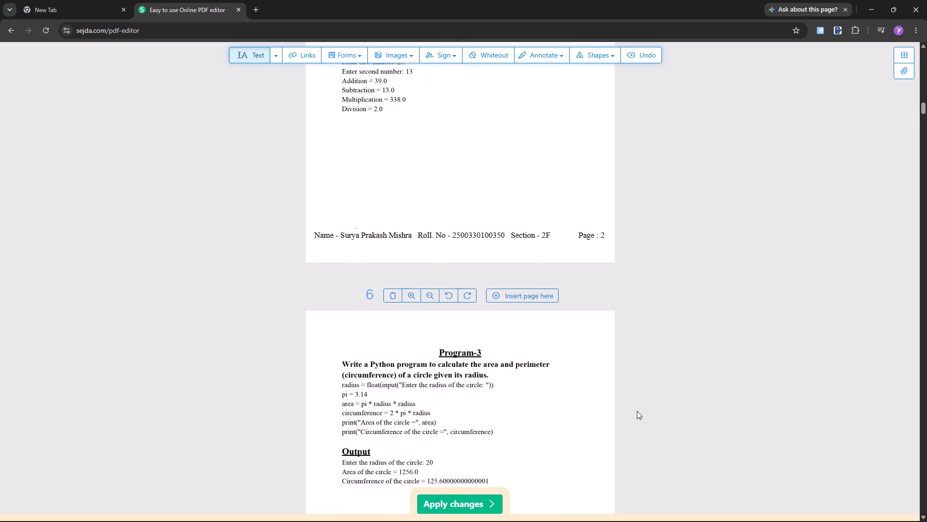
pyautogui.scroll(-4, 637, 411)
pyautogui.click(552, 397)
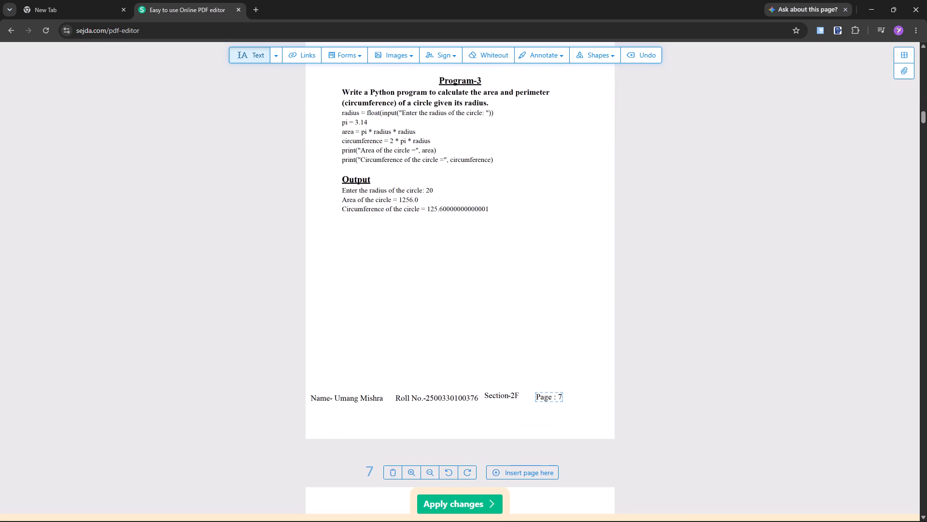
pyautogui.click(733, 375)
pyautogui.click(504, 399)
pyautogui.click(673, 375)
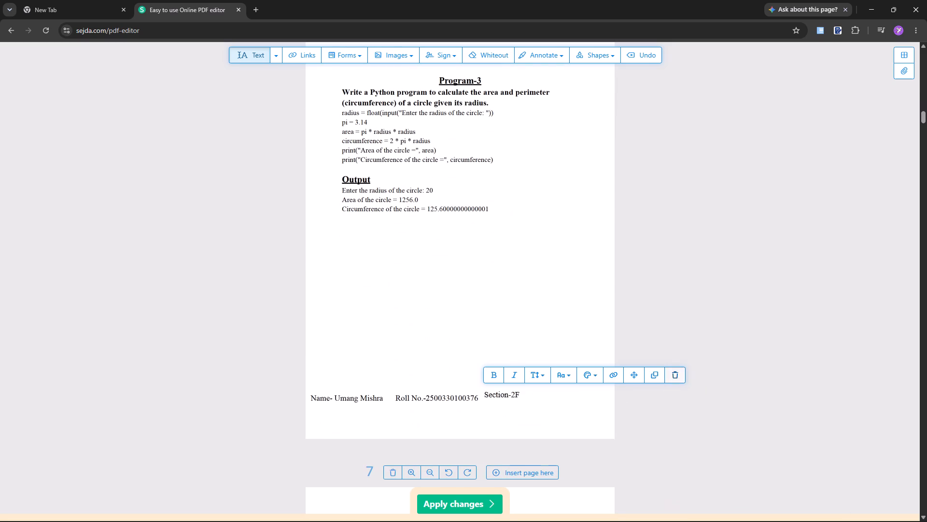
pyautogui.click(454, 398)
pyautogui.click(591, 377)
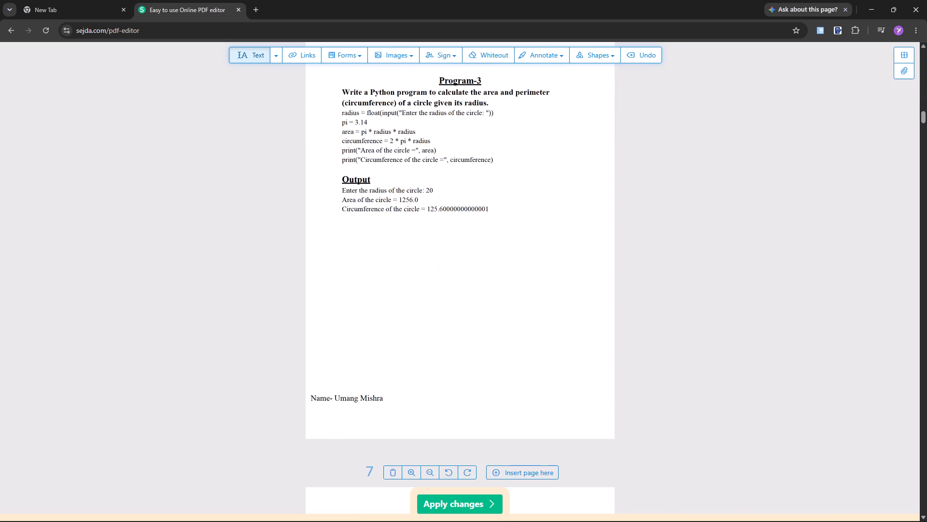
# Replace the remaining name text in the Program-3 page's footer with the copied footer line.
pyautogui.click(382, 399)
pyautogui.press('Right')
pyautogui.press('Right')
pyautogui.press('Right')
pyautogui.press('Right')
pyautogui.press('Right')
pyautogui.press('Right')
pyautogui.press('Right')
pyautogui.press('Right')
pyautogui.press('Right')
pyautogui.press('Right')
pyautogui.press('Right')
pyautogui.press('Right')
pyautogui.press('Right')
pyautogui.press('Right')
pyautogui.press('Right')
pyautogui.press('Right')
pyautogui.press('Right')
pyautogui.press('Right')
pyautogui.press('Right')
pyautogui.press('Right')
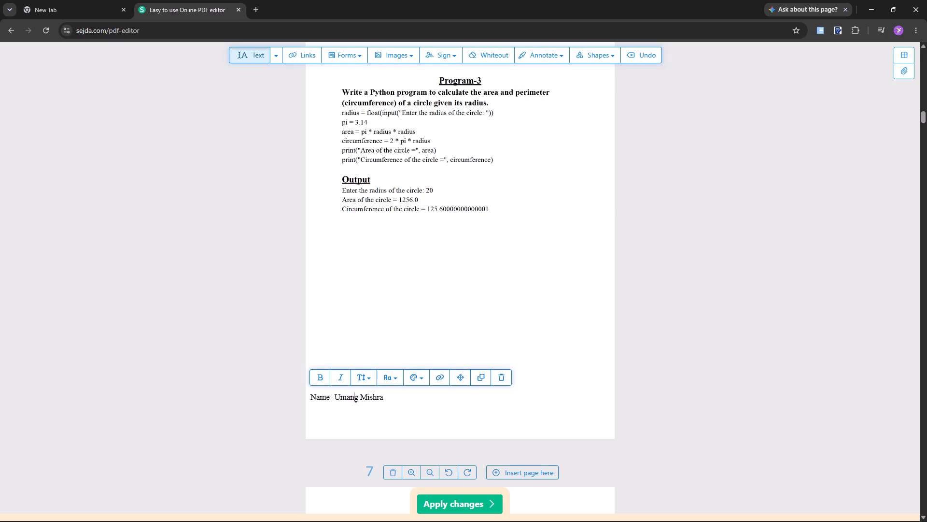
pyautogui.press('BackSpace')
pyautogui.press('BackSpace')
pyautogui.press('BackSpace')
pyautogui.press('BackSpace')
pyautogui.press('BackSpace')
pyautogui.press('BackSpace')
pyautogui.press('BackSpace')
pyautogui.press('BackSpace')
pyautogui.press('BackSpace')
pyautogui.press('BackSpace')
pyautogui.press('BackSpace')
pyautogui.press('BackSpace')
pyautogui.press('BackSpace')
pyautogui.press('BackSpace')
pyautogui.press('BackSpace')
pyautogui.press('BackSpace')
pyautogui.press('BackSpace')
pyautogui.press('BackSpace')
pyautogui.press('BackSpace')
pyautogui.press('BackSpace')
pyautogui.hotkey('ctrl', 'v')
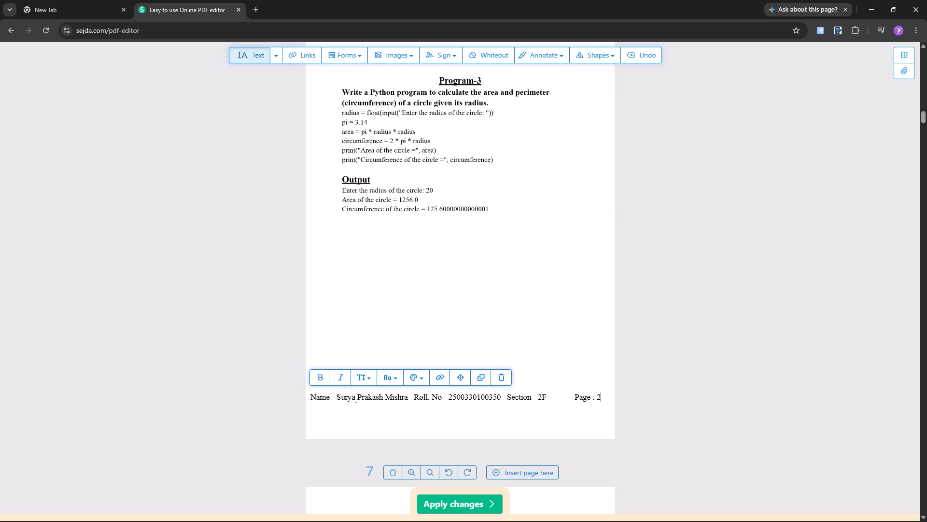
# Delete the separate "Page : 8" label from the footer of the Program-4 page.
pyautogui.scroll(-4, 527, 439)
pyautogui.scroll(10, 530, 443)
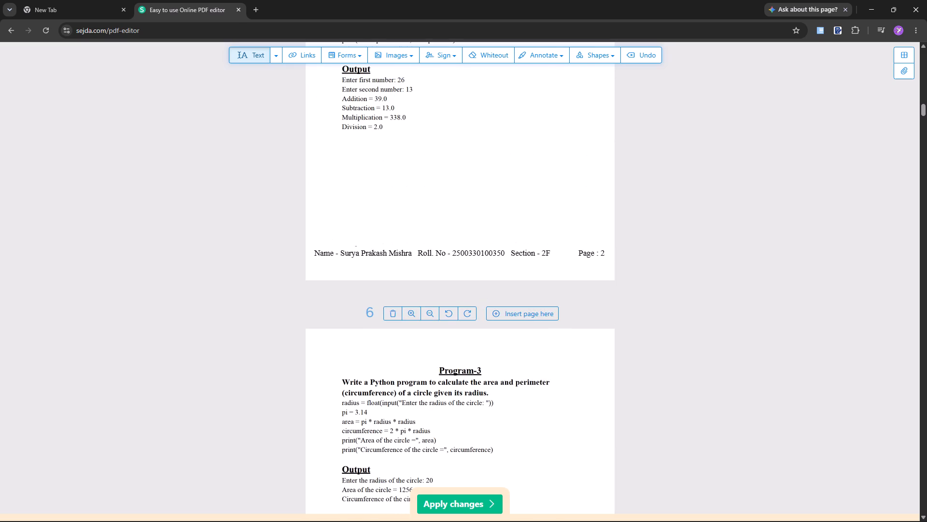
pyautogui.scroll(-15, 532, 443)
pyautogui.click(551, 413)
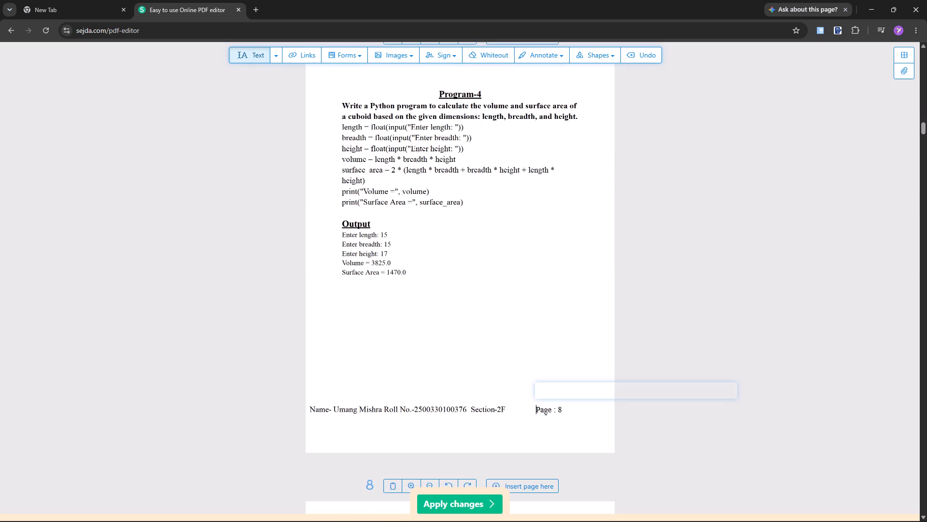
pyautogui.click(722, 389)
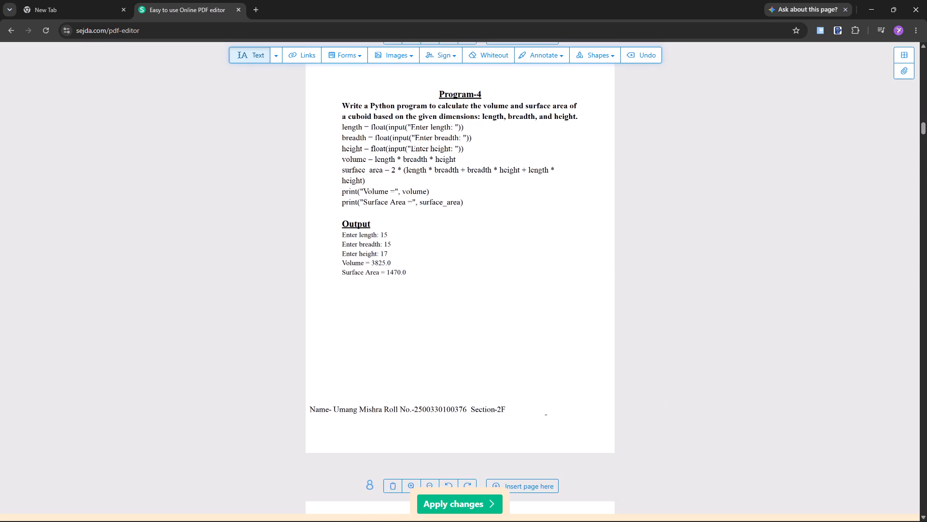
# Replace the old name, roll number and section text in the Program-4 page's footer with the copied footer line.
pyautogui.click(502, 410)
pyautogui.press('Right')
pyautogui.press('Right')
pyautogui.press('Right')
pyautogui.press('Right')
pyautogui.press('Right')
pyautogui.press('Right')
pyautogui.press('Right')
pyautogui.press('Right')
pyautogui.press('Right')
pyautogui.press('Right')
pyautogui.press('Right')
pyautogui.press('Right')
pyautogui.press('Right')
pyautogui.press('Right')
pyautogui.press('Right')
pyautogui.press('Right')
pyautogui.press('Right')
pyautogui.press('Right')
pyautogui.press('Right')
pyautogui.press('Right')
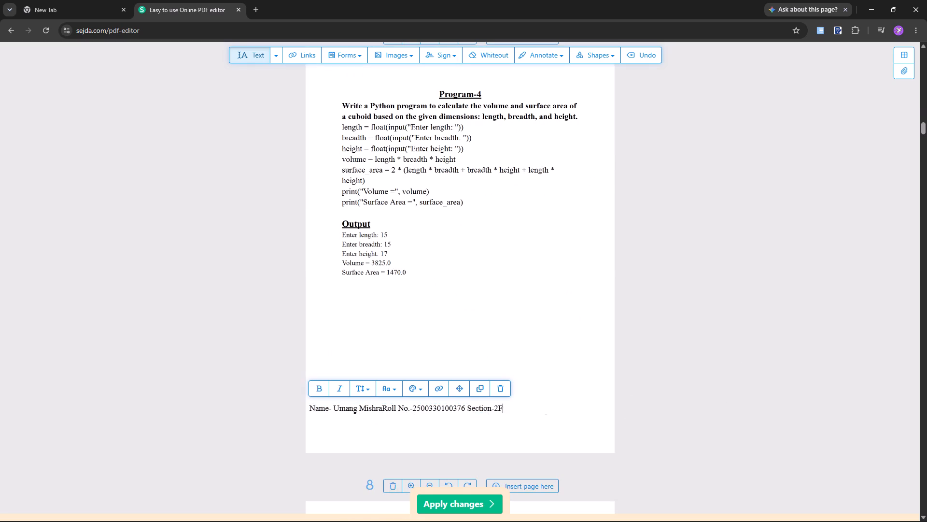
pyautogui.press('BackSpace')
pyautogui.press('BackSpace')
pyautogui.press('BackSpace')
pyautogui.press('BackSpace')
pyautogui.press('BackSpace')
pyautogui.press('BackSpace')
pyautogui.press('BackSpace')
pyautogui.press('BackSpace')
pyautogui.press('BackSpace')
pyautogui.press('BackSpace')
pyautogui.press('BackSpace')
pyautogui.press('BackSpace')
pyautogui.press('BackSpace')
pyautogui.press('BackSpace')
pyautogui.press('BackSpace')
pyautogui.press('BackSpace')
pyautogui.press('BackSpace')
pyautogui.press('BackSpace')
pyautogui.press('BackSpace')
pyautogui.press('BackSpace')
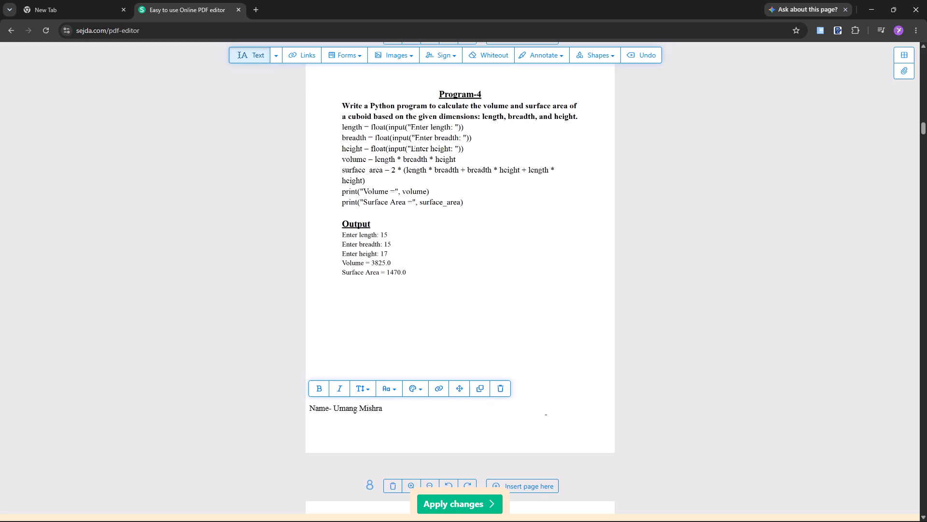
pyautogui.hotkey('ctrl', 'v')
# Delete the separate "Page : 9" label from the footer of the Program-5 page.
pyautogui.scroll(-9, 519, 426)
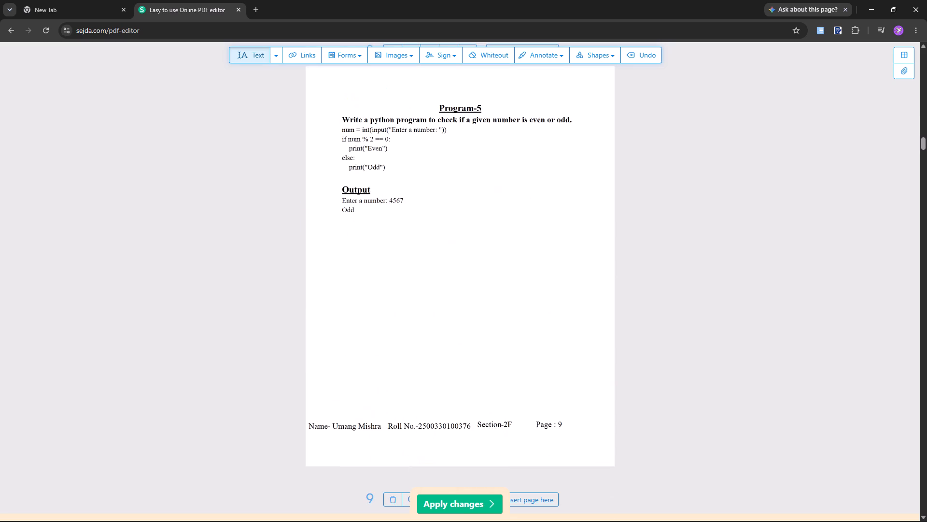
pyautogui.click(557, 426)
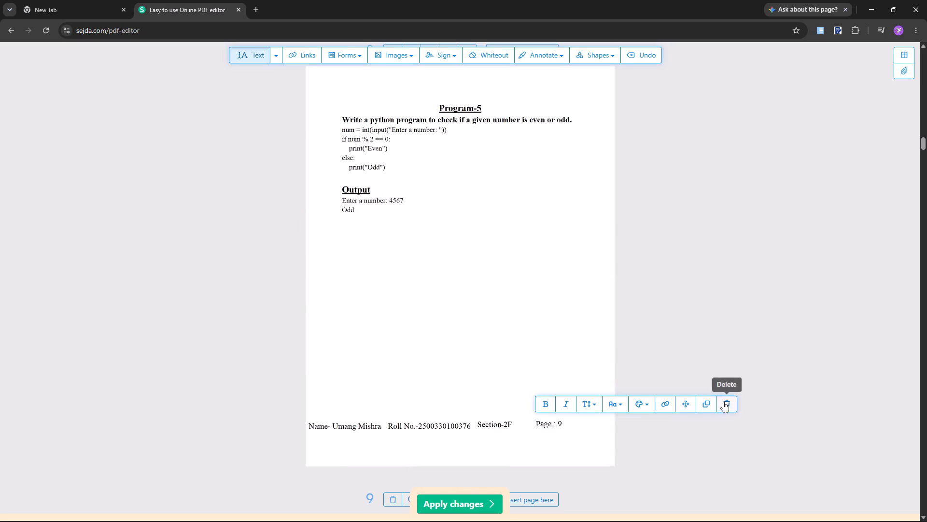
pyautogui.click(723, 402)
# Replace the old name, roll number and section text in the Program-5 page's footer with the copied footer line ending in "Page : 2".
pyautogui.click(507, 425)
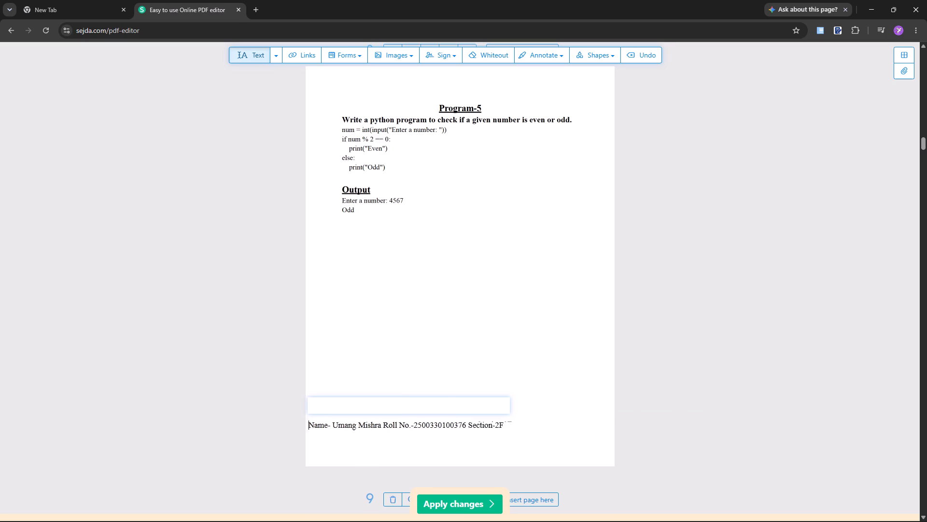
pyautogui.click(498, 424)
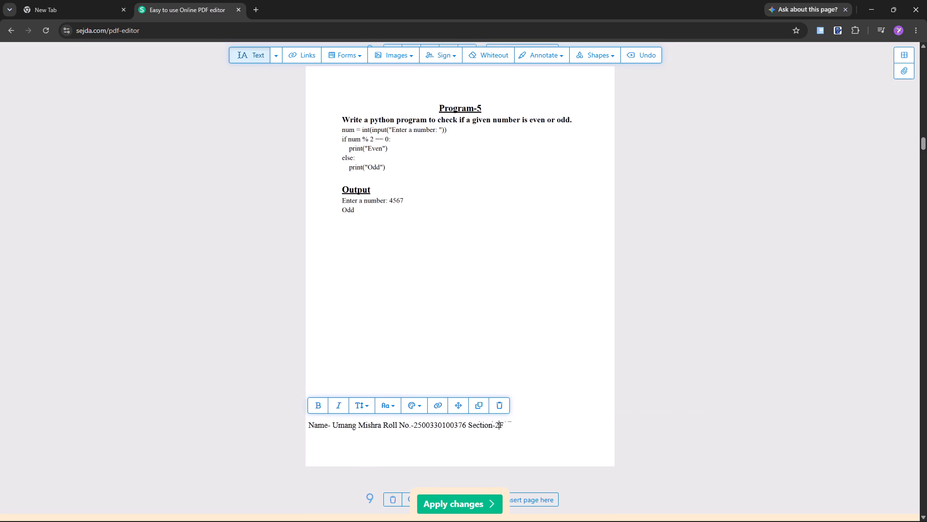
pyautogui.press('BackSpace')
pyautogui.press('BackSpace')
pyautogui.press('BackSpace')
pyautogui.press('BackSpace')
pyautogui.press('BackSpace')
pyautogui.press('BackSpace')
pyautogui.press('BackSpace')
pyautogui.press('BackSpace')
pyautogui.press('BackSpace')
pyautogui.press('BackSpace')
pyautogui.press('BackSpace')
pyautogui.press('BackSpace')
pyautogui.press('BackSpace')
pyautogui.press('BackSpace')
pyautogui.press('BackSpace')
pyautogui.press('BackSpace')
pyautogui.press('BackSpace')
pyautogui.press('BackSpace')
pyautogui.press('BackSpace')
pyautogui.press('BackSpace')
pyautogui.press('Right')
pyautogui.press('BackSpace')
pyautogui.press('BackSpace')
pyautogui.press('BackSpace')
pyautogui.press('BackSpace')
pyautogui.press('BackSpace')
pyautogui.press('BackSpace')
pyautogui.press('BackSpace')
pyautogui.press('BackSpace')
pyautogui.press('BackSpace')
pyautogui.press('BackSpace')
pyautogui.press('BackSpace')
pyautogui.press('BackSpace')
pyautogui.press('BackSpace')
pyautogui.press('BackSpace')
pyautogui.press('BackSpace')
pyautogui.press('BackSpace')
pyautogui.press('BackSpace')
pyautogui.press('BackSpace')
pyautogui.press('BackSpace')
pyautogui.press('BackSpace')
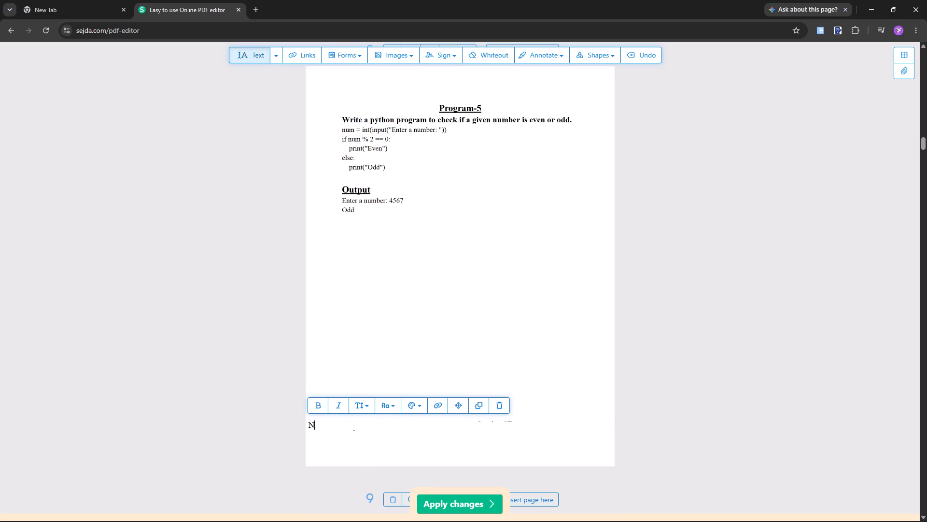
pyautogui.hotkey('ctrl', 'v')
# Delete the separate "Page : 10" label from the footer of the Program-6 page.
pyautogui.scroll(-3, 495, 439)
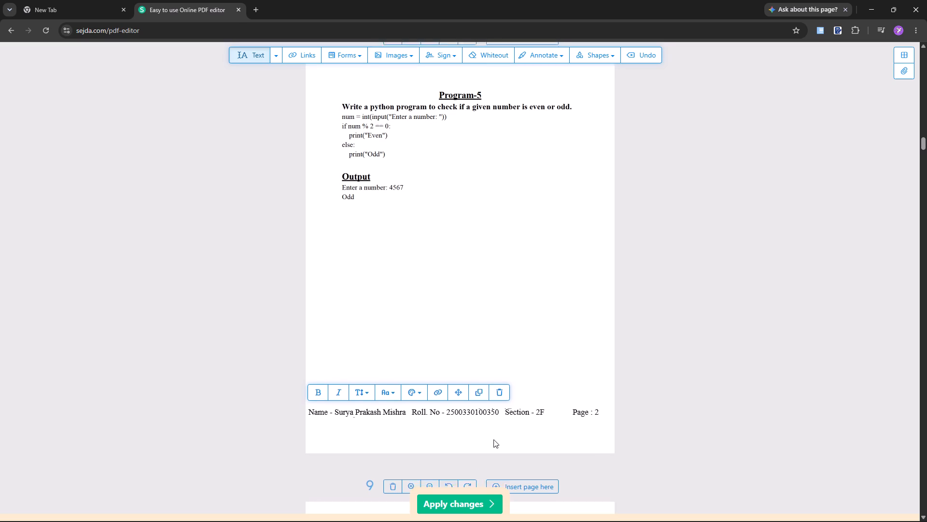
pyautogui.scroll(-6, 493, 439)
pyautogui.click(559, 438)
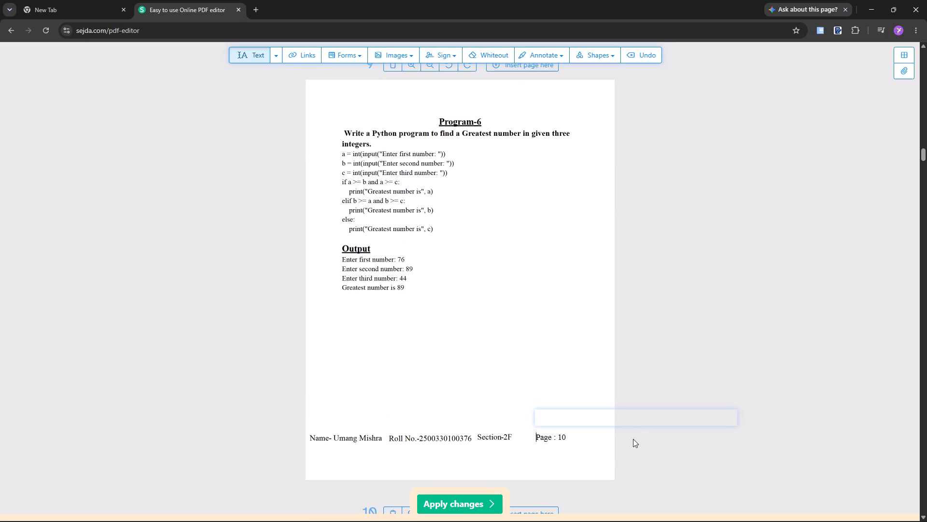
pyautogui.click(729, 416)
# Replace the old name, roll number and section text in the Program-6 page's footer with the copied footer line ending in "Page : 2".
pyautogui.click(509, 441)
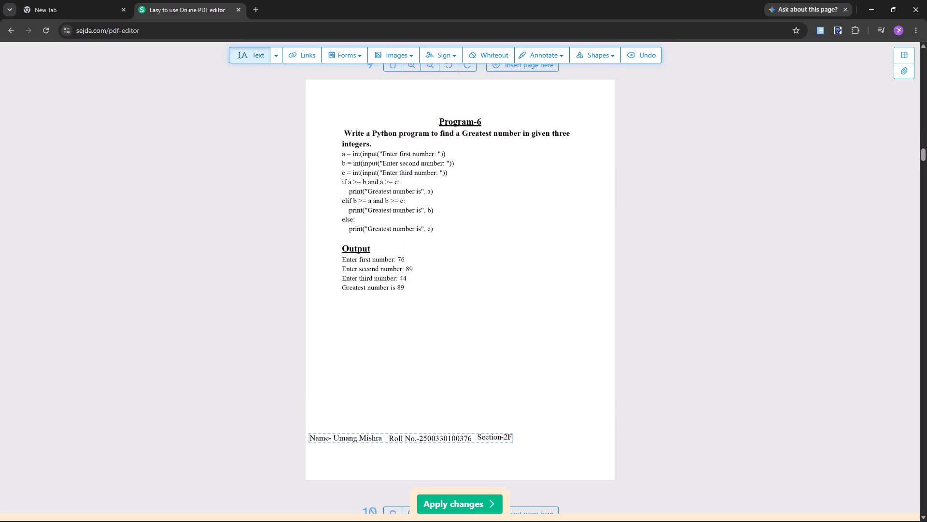
pyautogui.press('Right')
pyautogui.press('Right')
pyautogui.press('Right')
pyautogui.press('Right')
pyautogui.press('Right')
pyautogui.press('Right')
pyautogui.press('Right')
pyautogui.press('Right')
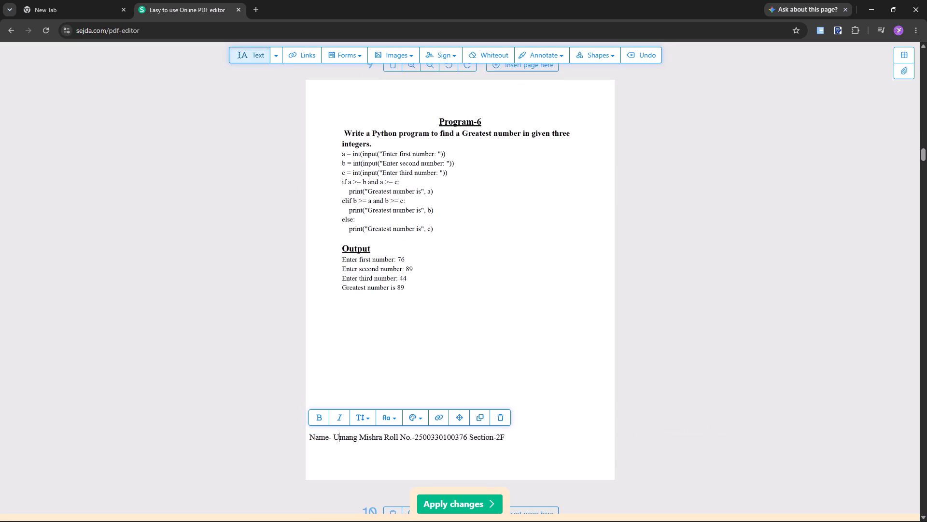
pyautogui.click(503, 438)
pyautogui.press('BackSpace')
pyautogui.press('BackSpace')
pyautogui.press('BackSpace')
pyautogui.press('BackSpace')
pyautogui.press('BackSpace')
pyautogui.press('BackSpace')
pyautogui.press('BackSpace')
pyautogui.press('BackSpace')
pyautogui.press('BackSpace')
pyautogui.press('BackSpace')
pyautogui.press('BackSpace')
pyautogui.press('BackSpace')
pyautogui.press('BackSpace')
pyautogui.press('BackSpace')
pyautogui.press('BackSpace')
pyautogui.press('BackSpace')
pyautogui.press('BackSpace')
pyautogui.press('BackSpace')
pyautogui.press('BackSpace')
pyautogui.press('BackSpace')
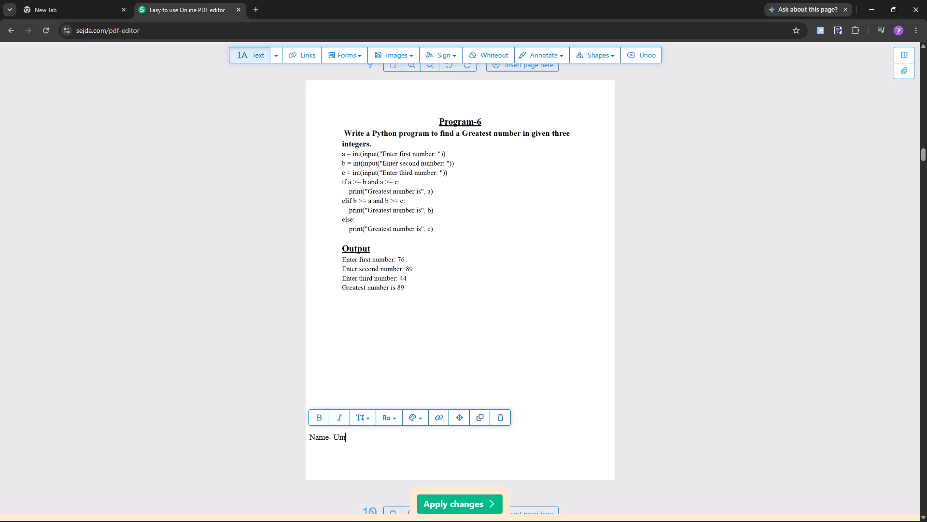
pyautogui.hotkey('ctrl', 'v')
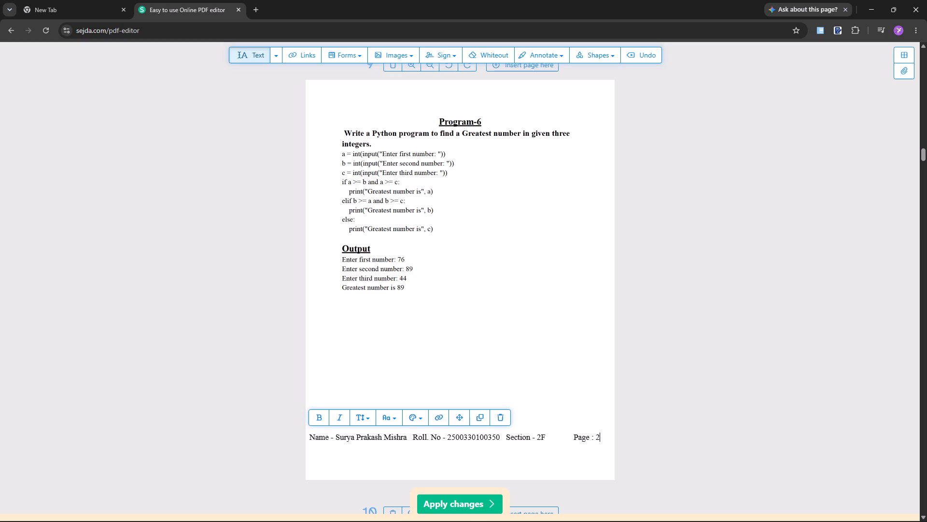
# Delete the separate "Page : 11" label from the footer of the Program-7 page.
pyautogui.scroll(-9, 515, 433)
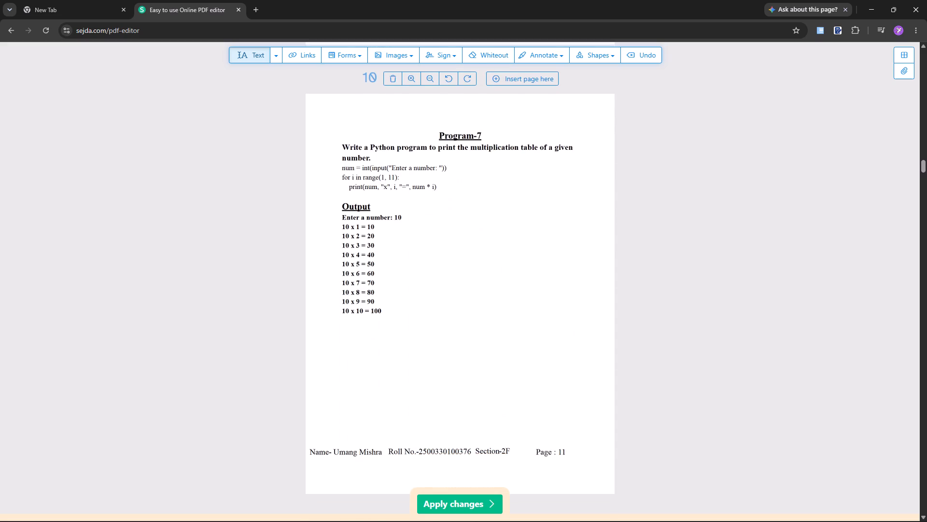
pyautogui.scroll(-2, 512, 433)
pyautogui.click(552, 359)
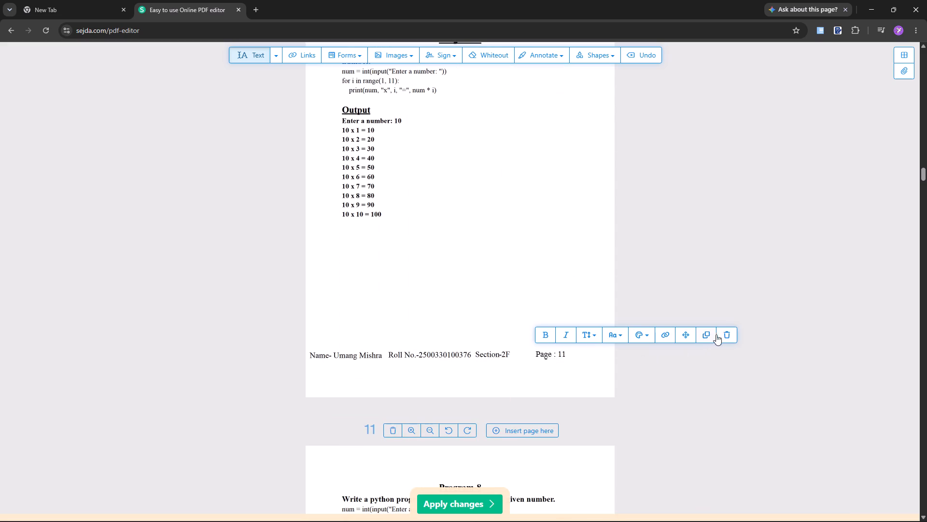
pyautogui.click(718, 333)
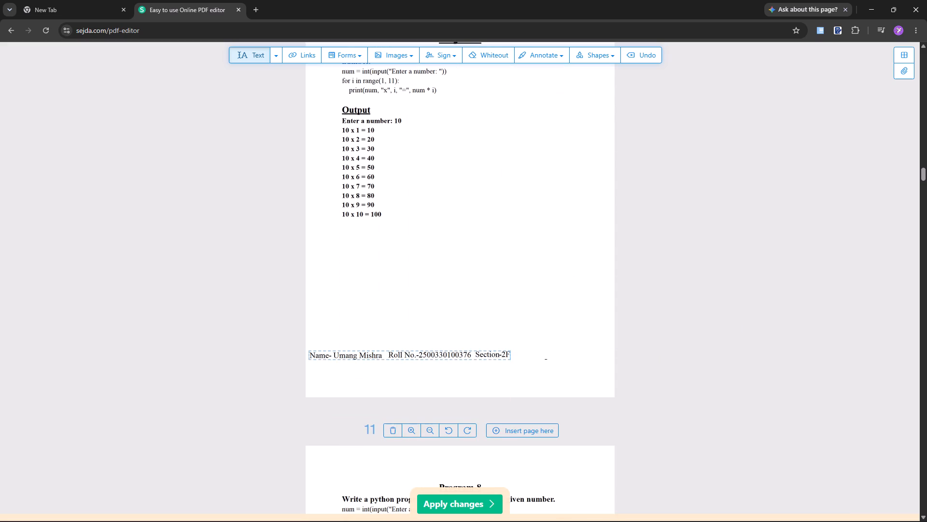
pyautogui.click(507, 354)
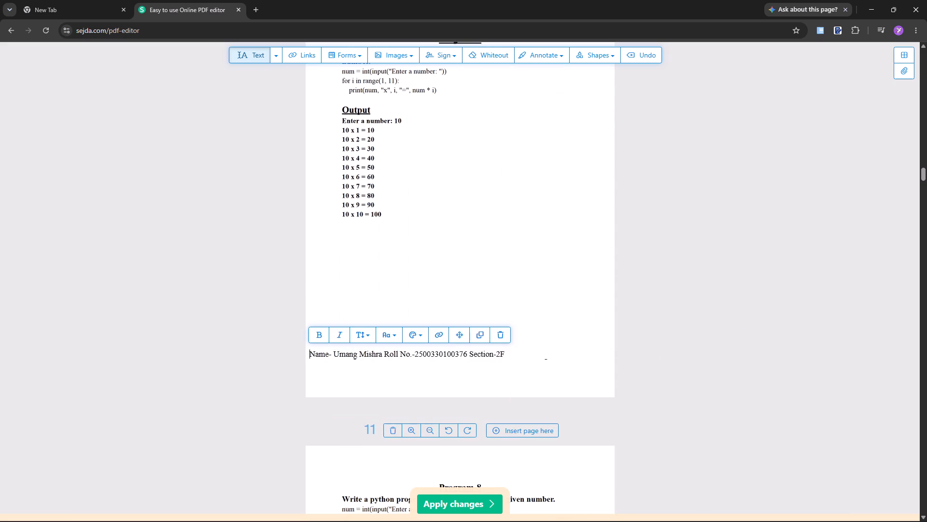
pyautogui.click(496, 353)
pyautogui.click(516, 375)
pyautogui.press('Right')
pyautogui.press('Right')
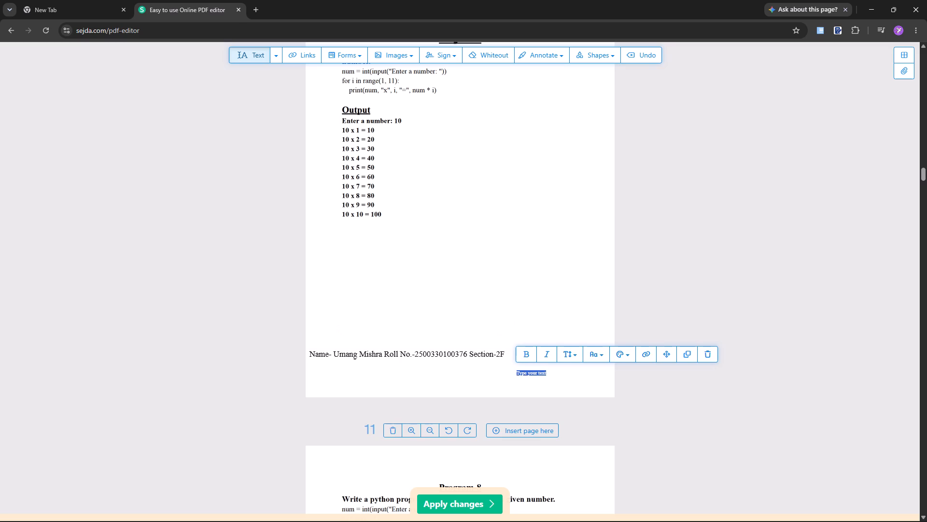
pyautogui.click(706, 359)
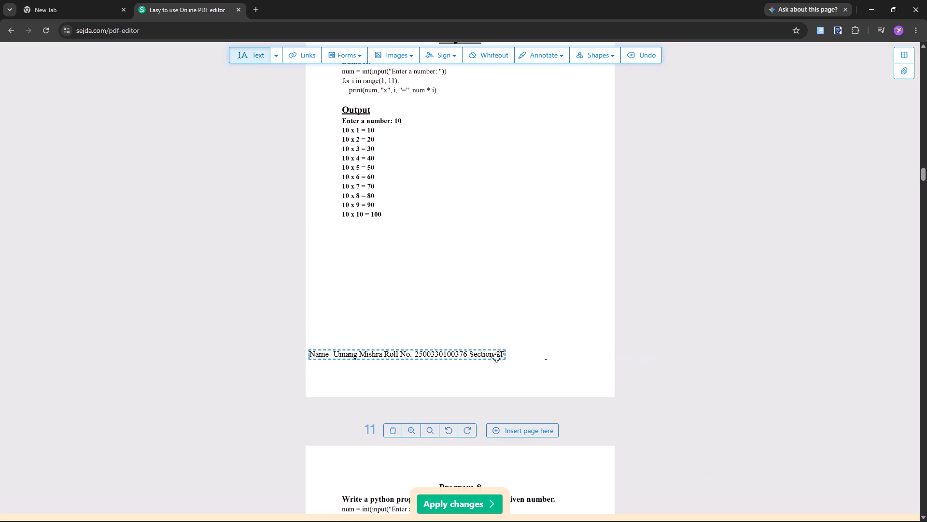
# Replace the old name, roll number and section text in the Program-7 page's footer with the copied footer line.
pyautogui.click(489, 354)
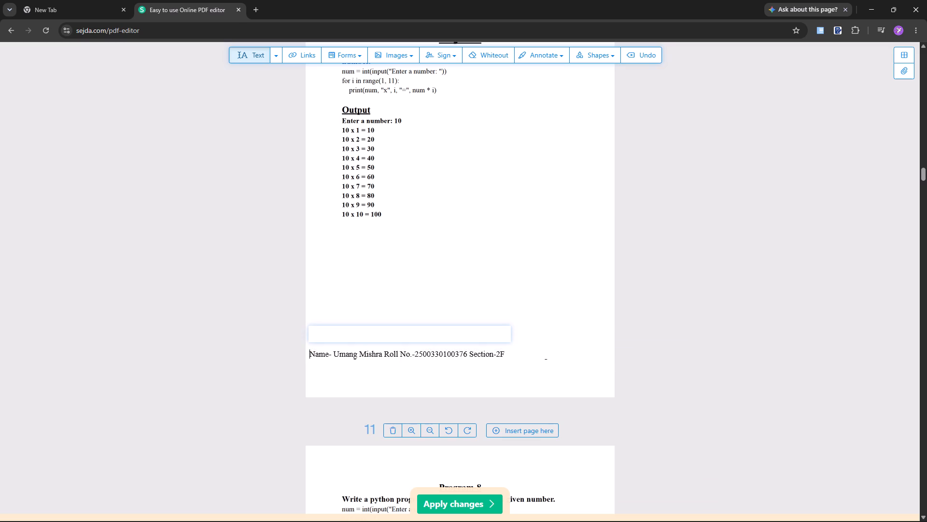
pyautogui.click(493, 354)
pyautogui.press('Right')
pyautogui.press('Right')
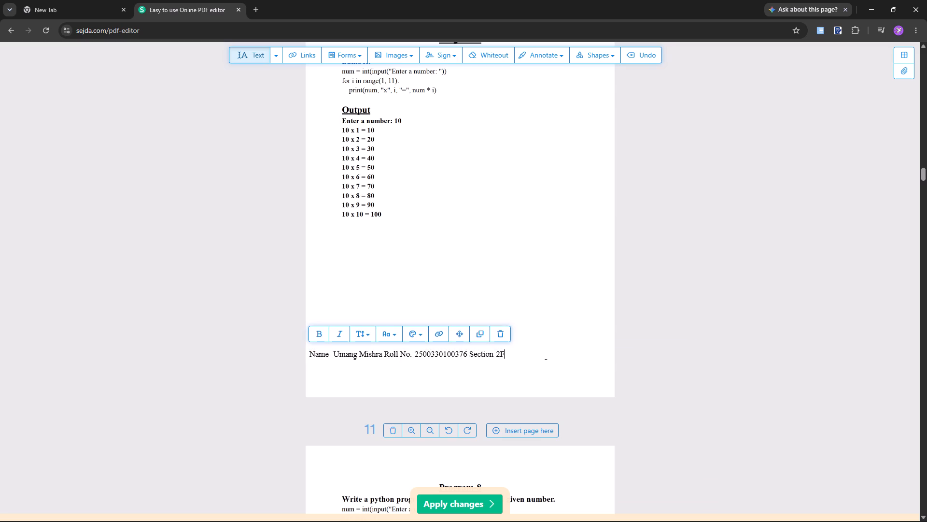
pyautogui.press('Right')
pyautogui.press('BackSpace')
pyautogui.press('BackSpace')
pyautogui.press('BackSpace')
pyautogui.press('BackSpace')
pyautogui.press('BackSpace')
pyautogui.press('BackSpace')
pyautogui.press('BackSpace')
pyautogui.press('BackSpace')
pyautogui.press('BackSpace')
pyautogui.press('BackSpace')
pyautogui.press('BackSpace')
pyautogui.press('BackSpace')
pyautogui.press('BackSpace')
pyautogui.press('BackSpace')
pyautogui.press('BackSpace')
pyautogui.press('BackSpace')
pyautogui.press('BackSpace')
pyautogui.press('BackSpace')
pyautogui.press('BackSpace')
pyautogui.press('BackSpace')
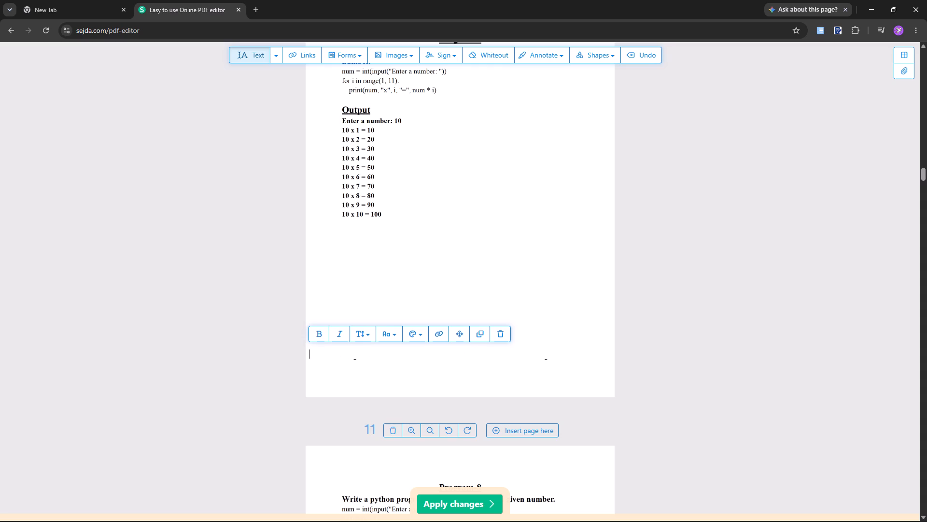
pyautogui.hotkey('ctrl', 'v')
# Delete the separate "Page : 12" label from the footer of the Program-8 page.
pyautogui.scroll(-9, 553, 429)
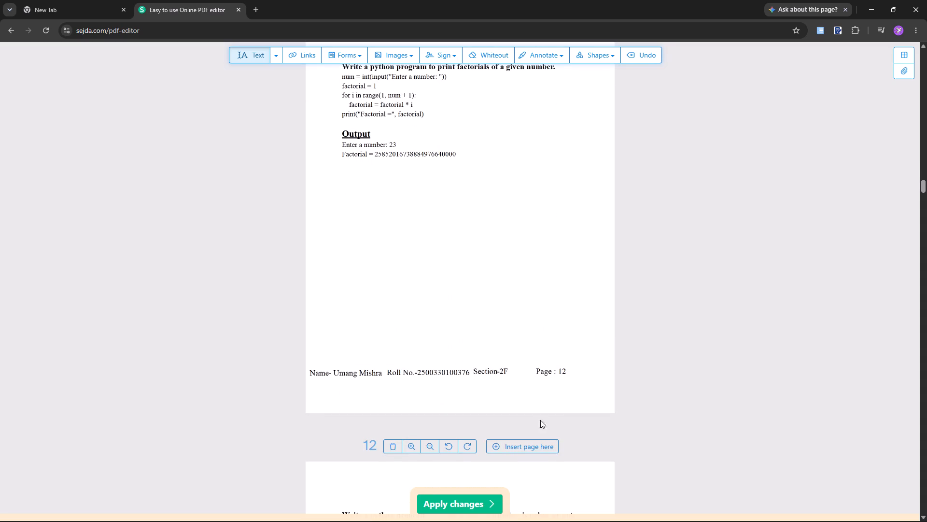
pyautogui.click(550, 372)
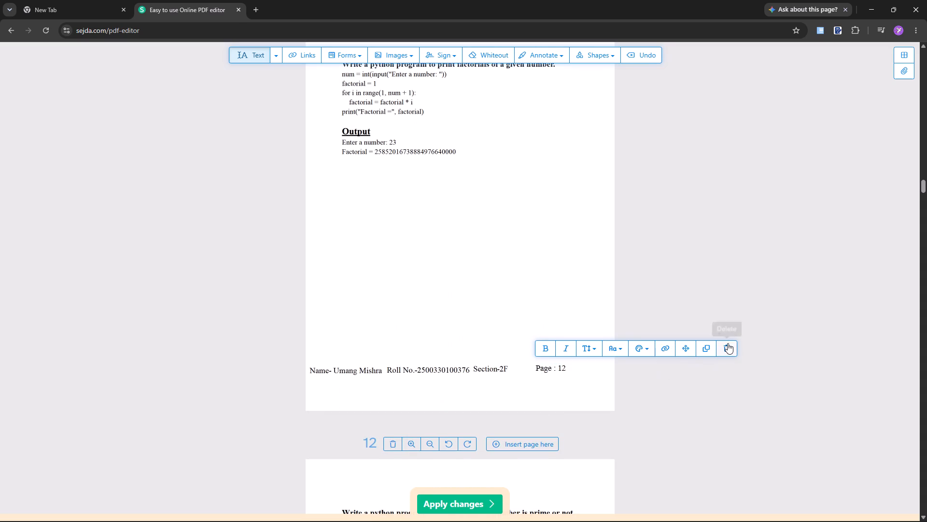
pyautogui.click(728, 343)
# Replace the old name, roll number and section text in the Program-8 page's footer with the copied footer line ending in "Page : 2".
pyautogui.click(504, 369)
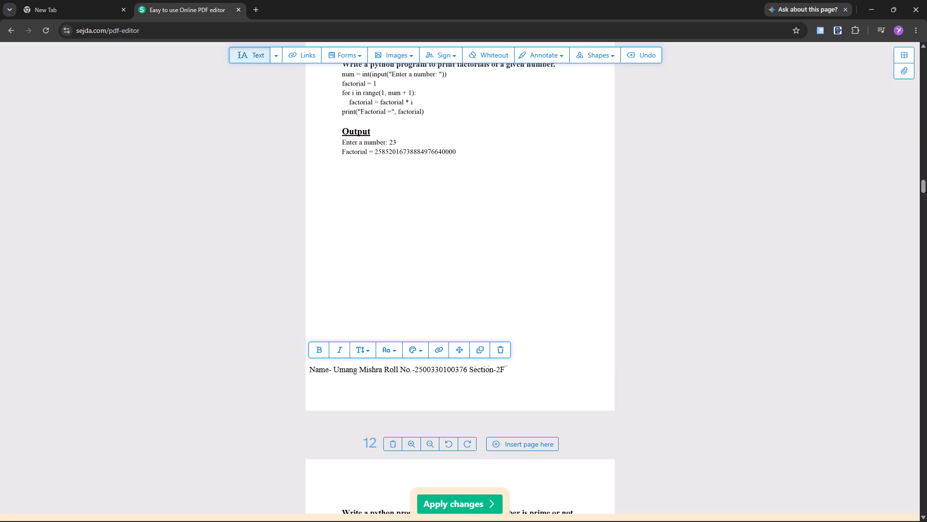
pyautogui.click(500, 369)
pyautogui.press('Right')
pyautogui.press('BackSpace')
pyautogui.press('BackSpace')
pyautogui.press('BackSpace')
pyautogui.press('BackSpace')
pyautogui.press('BackSpace')
pyautogui.press('BackSpace')
pyautogui.press('BackSpace')
pyautogui.press('BackSpace')
pyautogui.press('BackSpace')
pyautogui.press('BackSpace')
pyautogui.press('BackSpace')
pyautogui.press('BackSpace')
pyautogui.press('BackSpace')
pyautogui.press('BackSpace')
pyautogui.press('BackSpace')
pyautogui.press('BackSpace')
pyautogui.press('BackSpace')
pyautogui.press('BackSpace')
pyautogui.press('BackSpace')
pyautogui.press('BackSpace')
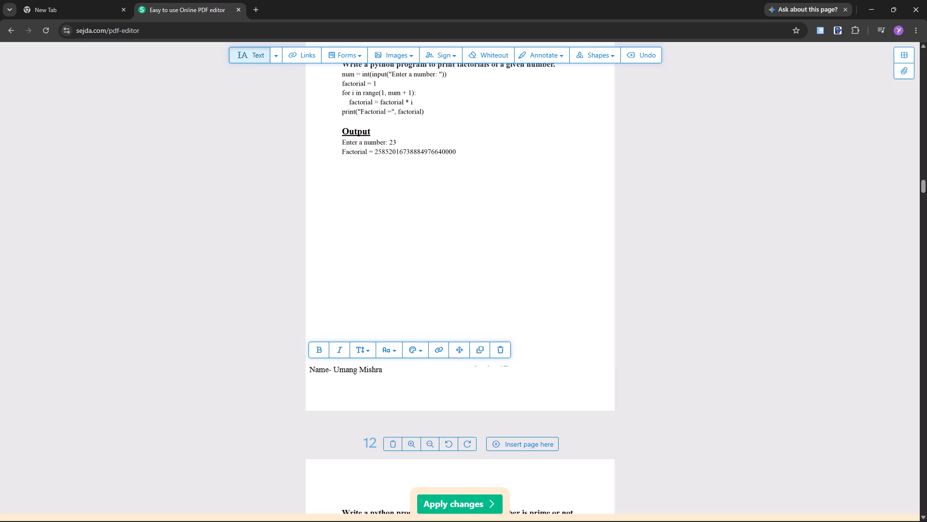
pyautogui.hotkey('ctrl', 'v')
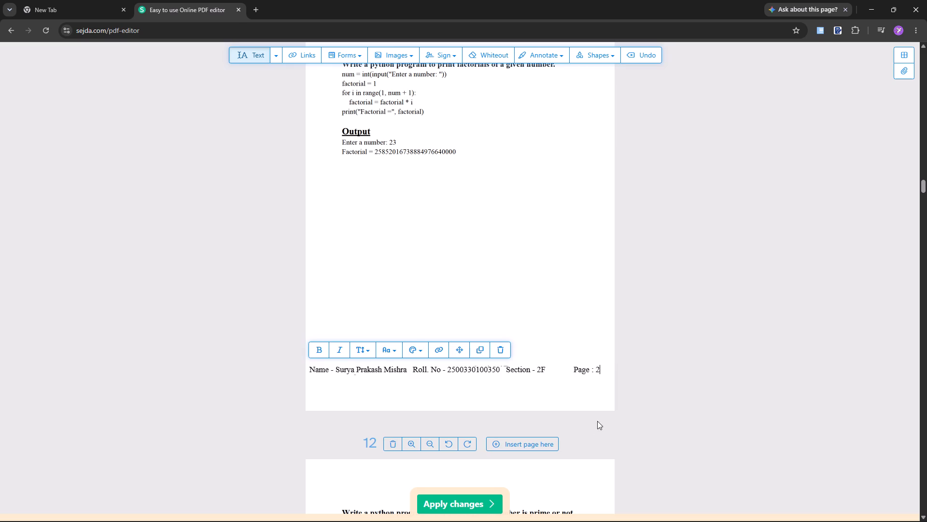
# Delete the separate "Page : 13" label from the footer of the Program-9 page.
pyautogui.scroll(5, 597, 421)
pyautogui.scroll(-8, 594, 416)
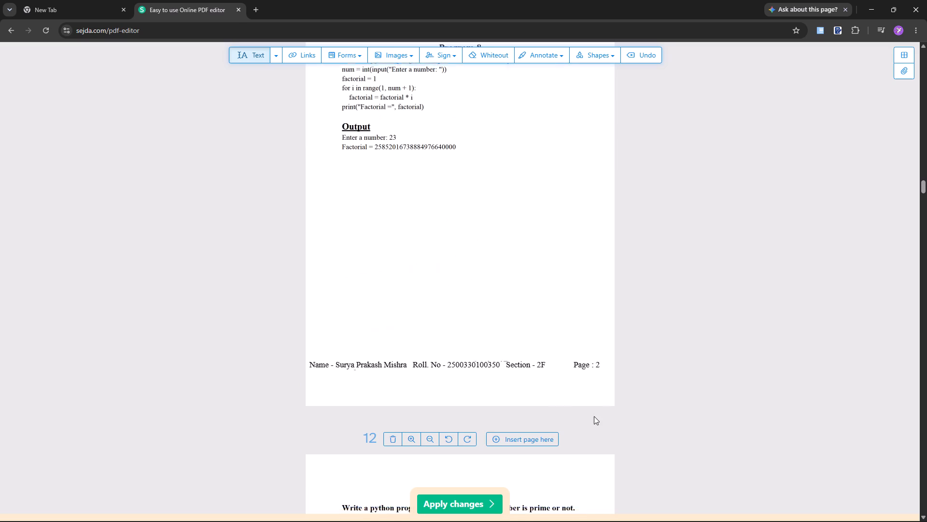
pyautogui.scroll(-5, 594, 416)
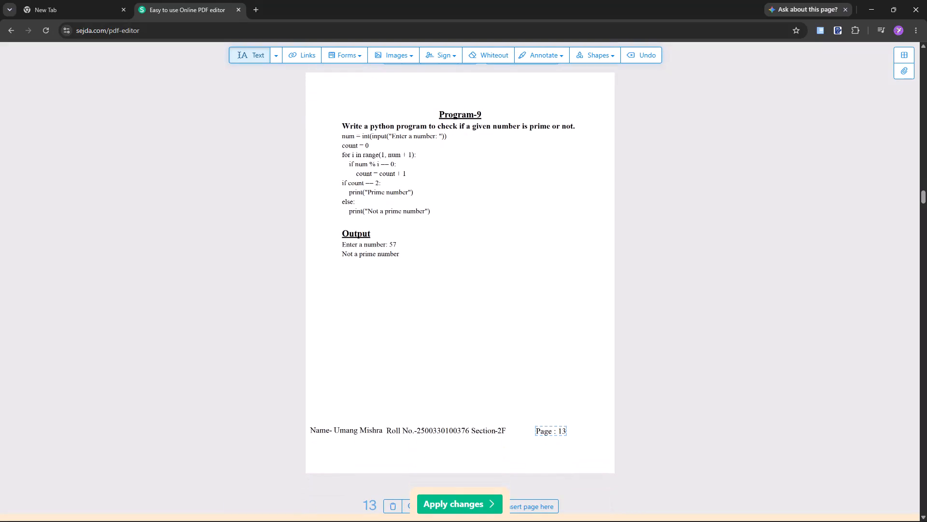
pyautogui.click(555, 433)
pyautogui.click(728, 410)
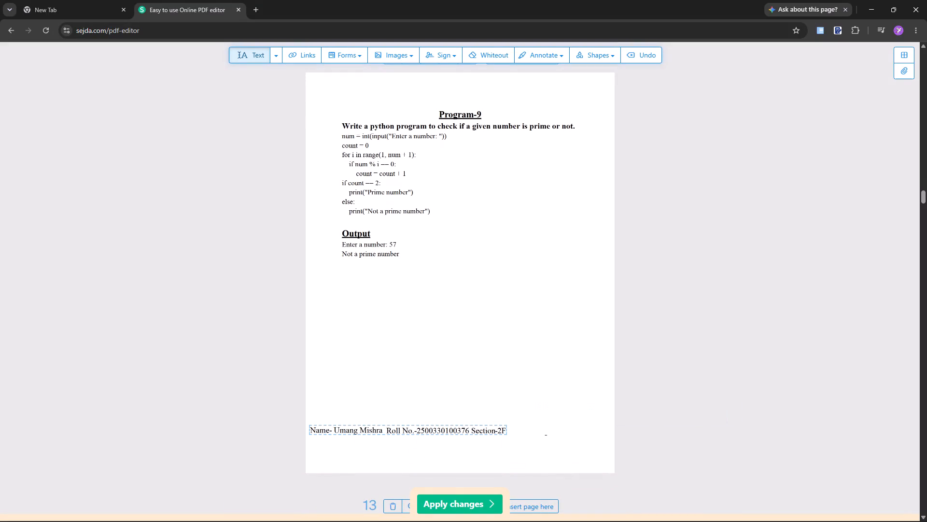
# Replace the old name, roll number and section text in the Program-9 page's footer with the copied footer line.
pyautogui.click(505, 429)
pyautogui.click(503, 430)
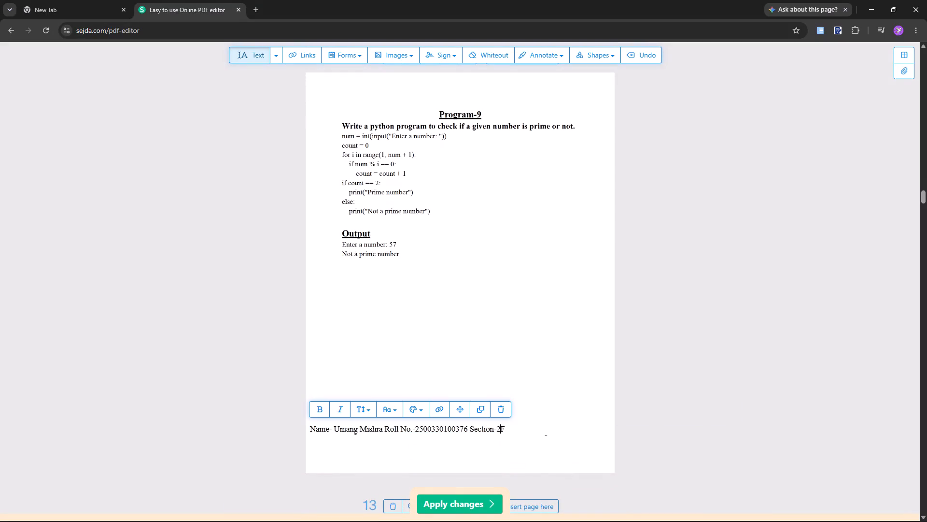
pyautogui.press('Right')
pyautogui.press('BackSpace')
pyautogui.press('BackSpace')
pyautogui.press('BackSpace')
pyautogui.press('BackSpace')
pyautogui.press('BackSpace')
pyautogui.press('BackSpace')
pyautogui.press('BackSpace')
pyautogui.press('BackSpace')
pyautogui.press('BackSpace')
pyautogui.press('BackSpace')
pyautogui.press('BackSpace')
pyautogui.press('BackSpace')
pyautogui.press('BackSpace')
pyautogui.press('BackSpace')
pyautogui.press('BackSpace')
pyautogui.press('BackSpace')
pyautogui.press('BackSpace')
pyautogui.press('BackSpace')
pyautogui.press('BackSpace')
pyautogui.press('BackSpace')
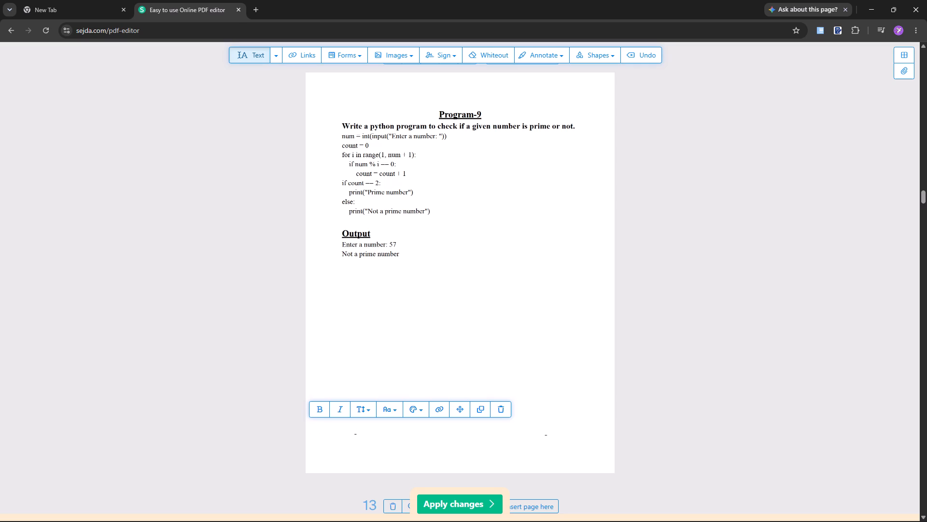
pyautogui.hotkey('ctrl', 'v')
# Delete the separate "Page : 14" label from the footer of the Program-10 page.
pyautogui.scroll(-9, 548, 430)
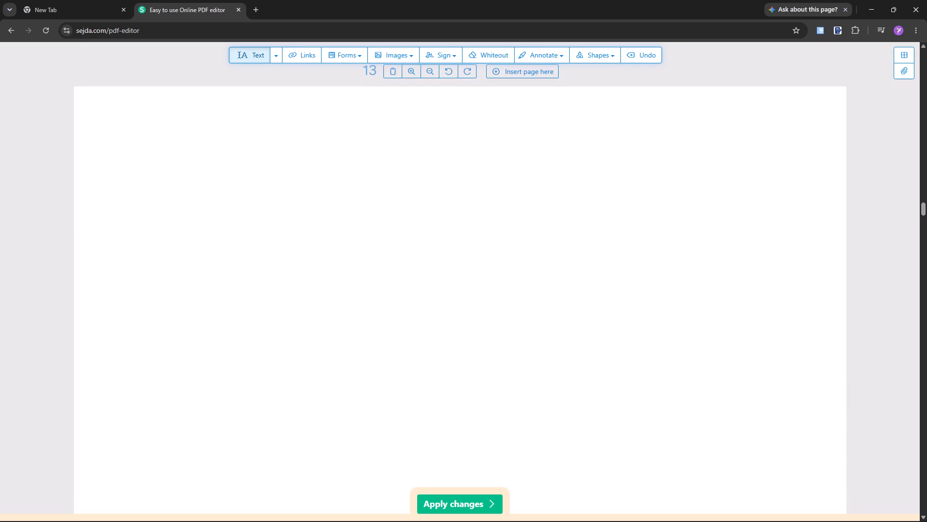
pyautogui.scroll(-3, 541, 431)
pyautogui.scroll(2, 541, 431)
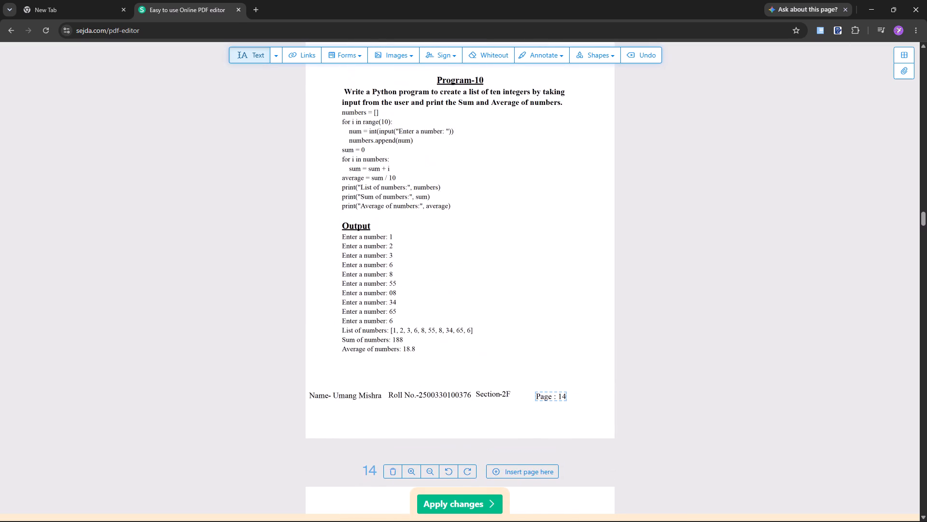
pyautogui.click(556, 397)
pyautogui.click(723, 375)
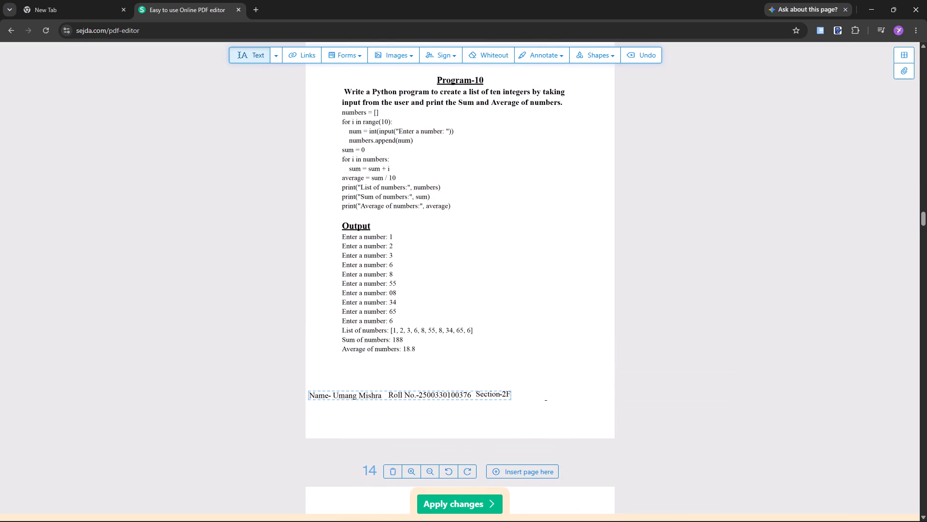
# Replace the old name, roll number and section text in the Program-10 page's footer with the copied footer line.
pyautogui.click(506, 394)
pyautogui.click(500, 391)
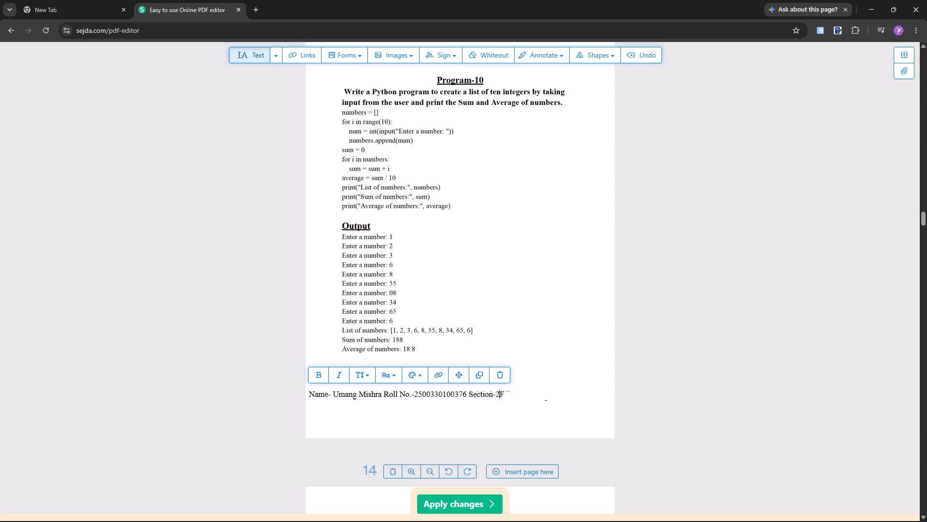
pyautogui.press('Right')
pyautogui.press('BackSpace')
pyautogui.press('BackSpace')
pyautogui.press('BackSpace')
pyautogui.press('BackSpace')
pyautogui.press('BackSpace')
pyautogui.press('BackSpace')
pyautogui.press('BackSpace')
pyautogui.press('BackSpace')
pyautogui.press('BackSpace')
pyautogui.press('BackSpace')
pyautogui.press('BackSpace')
pyautogui.press('BackSpace')
pyautogui.press('BackSpace')
pyautogui.press('BackSpace')
pyautogui.press('BackSpace')
pyautogui.press('BackSpace')
pyautogui.press('BackSpace')
pyautogui.press('BackSpace')
pyautogui.press('BackSpace')
pyautogui.press('BackSpace')
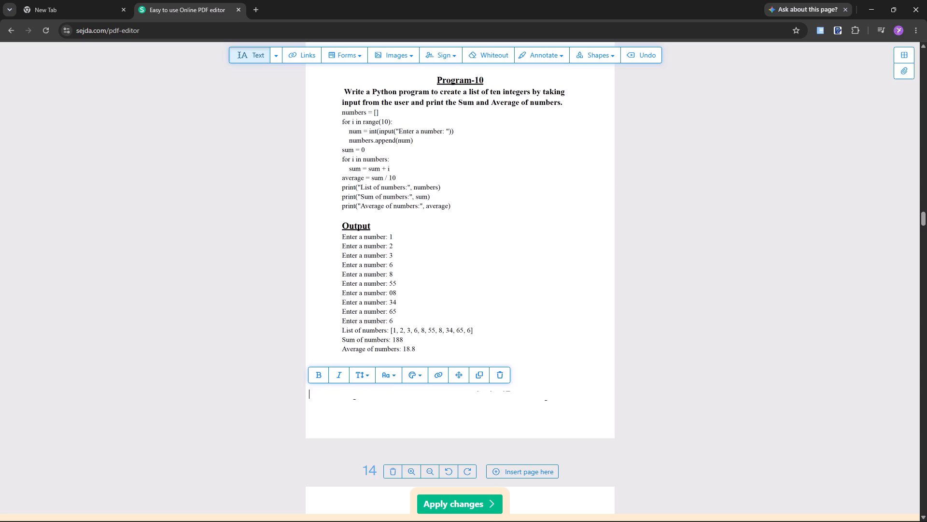
pyautogui.hotkey('ctrl', 'v')
# Delete the separate "Page : 15" and "Section-2F" labels from the footer of the Program-11 page.
pyautogui.scroll(-8, 512, 421)
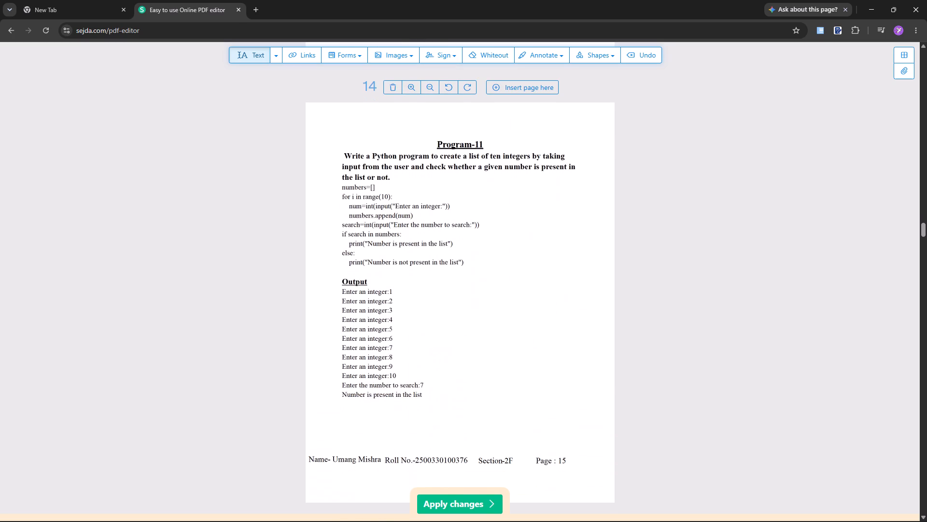
pyautogui.click(545, 456)
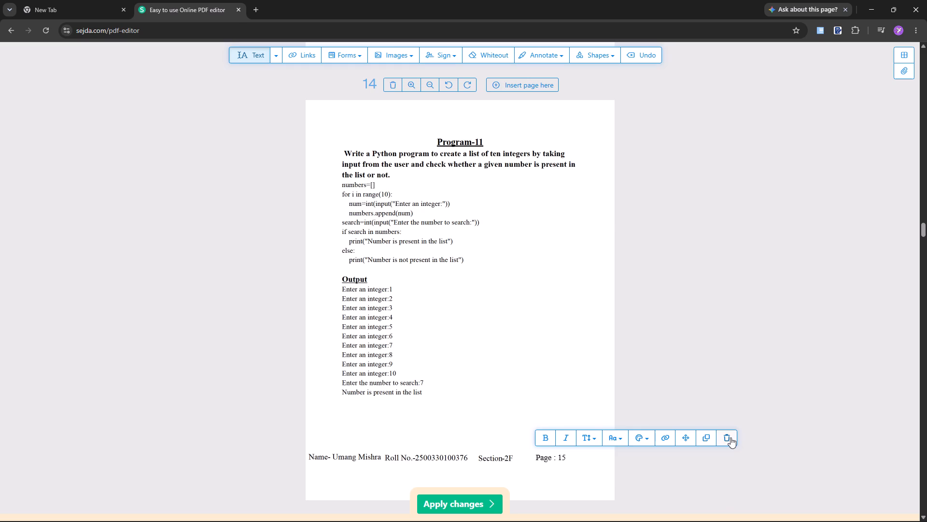
pyautogui.click(730, 437)
pyautogui.click(496, 460)
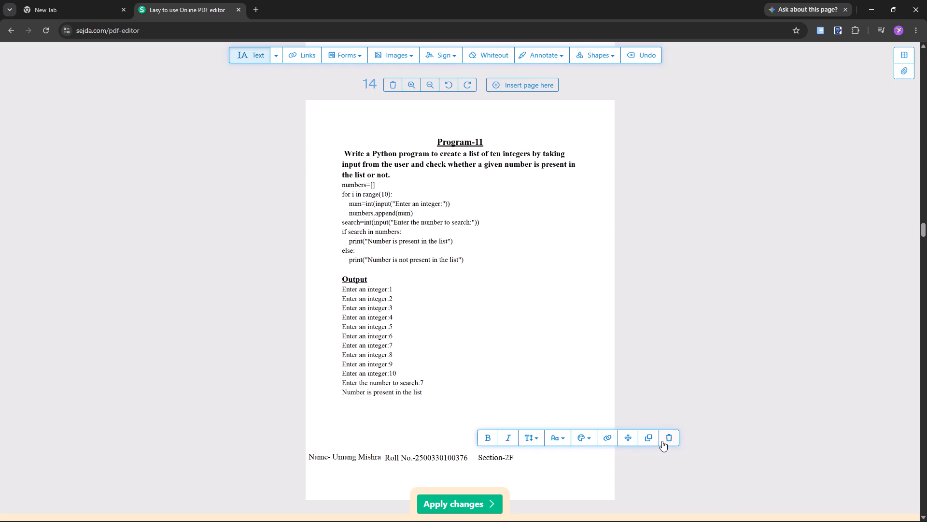
pyautogui.click(664, 436)
# Replace the old name and roll number text in the Program-11 page's footer with the copied footer line.
pyautogui.click(466, 461)
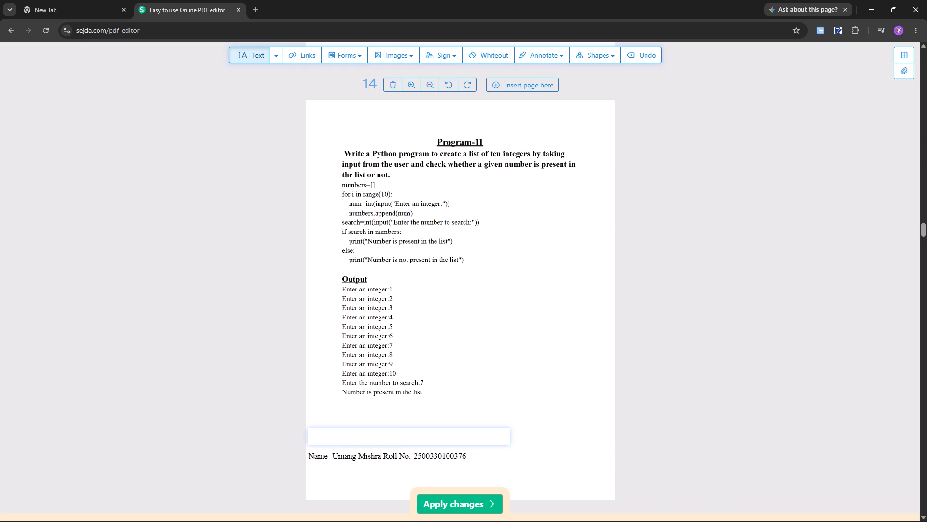
pyautogui.click(466, 456)
pyautogui.press('Delete')
pyautogui.press('BackSpace')
pyautogui.press('BackSpace')
pyautogui.press('BackSpace')
pyautogui.press('BackSpace')
pyautogui.press('BackSpace')
pyautogui.press('BackSpace')
pyautogui.press('BackSpace')
pyautogui.press('BackSpace')
pyautogui.press('BackSpace')
pyautogui.press('BackSpace')
pyautogui.press('BackSpace')
pyautogui.press('BackSpace')
pyautogui.press('BackSpace')
pyautogui.press('BackSpace')
pyautogui.press('BackSpace')
pyautogui.press('BackSpace')
pyautogui.press('BackSpace')
pyautogui.press('BackSpace')
pyautogui.press('BackSpace')
pyautogui.press('BackSpace')
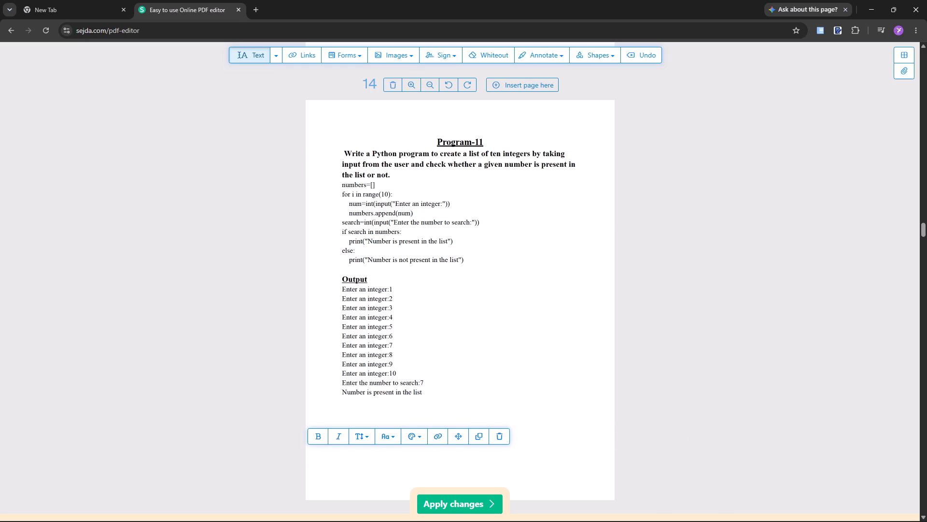
pyautogui.hotkey('ctrl', 'v')
# Delete the separate "Page : 16" label from the footer of the Program-12 page.
pyautogui.scroll(-10, 524, 478)
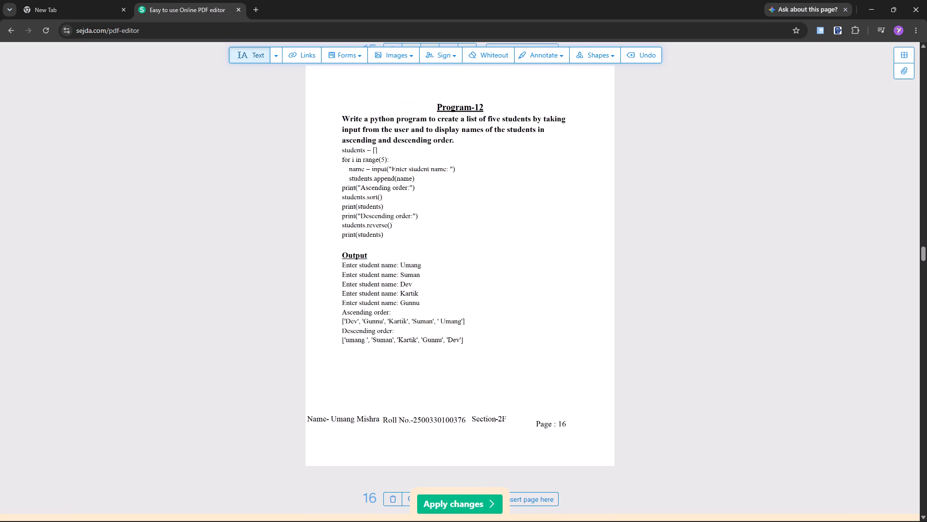
pyautogui.click(555, 426)
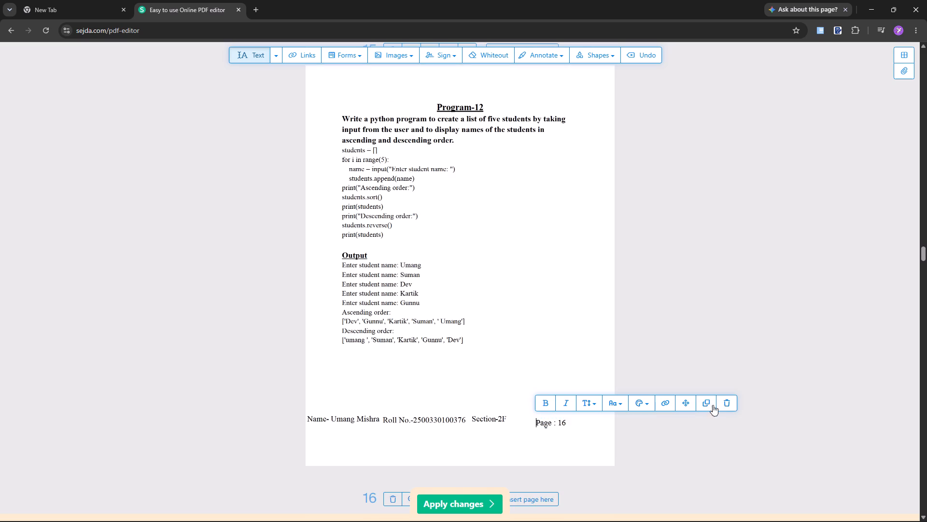
pyautogui.click(723, 399)
# Replace the old name, roll number and section text in the Program-12 page's footer with the copied footer line ending in "Page : 2".
pyautogui.click(494, 418)
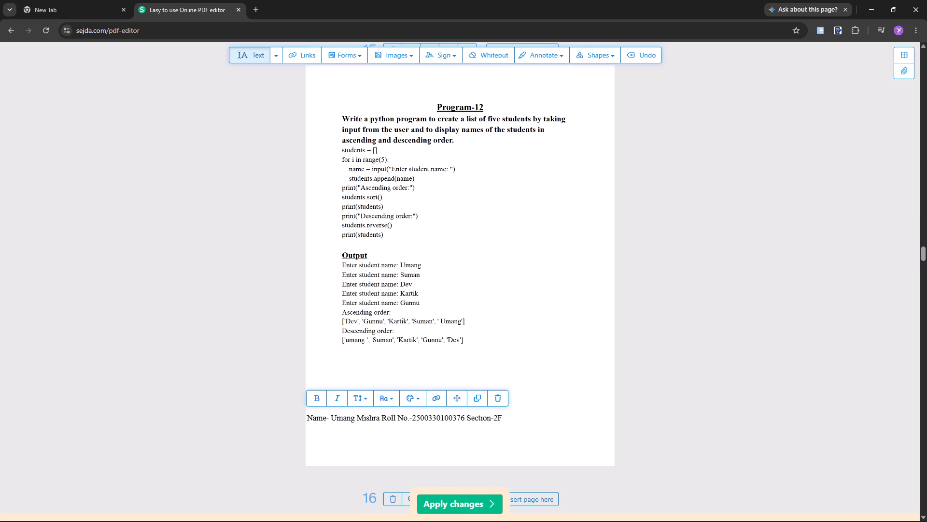
pyautogui.click(496, 417)
pyautogui.press('Right')
pyautogui.press('BackSpace')
pyautogui.press('\\')
pyautogui.press('BackSpace')
pyautogui.press('BackSpace')
pyautogui.press('BackSpace')
pyautogui.press('BackSpace')
pyautogui.press('BackSpace')
pyautogui.press('BackSpace')
pyautogui.press('BackSpace')
pyautogui.press('BackSpace')
pyautogui.press('BackSpace')
pyautogui.press('BackSpace')
pyautogui.press('BackSpace')
pyautogui.press('BackSpace')
pyautogui.press('BackSpace')
pyautogui.press('BackSpace')
pyautogui.press('BackSpace')
pyautogui.press('BackSpace')
pyautogui.press('BackSpace')
pyautogui.press('BackSpace')
pyautogui.press('BackSpace')
pyautogui.press('BackSpace')
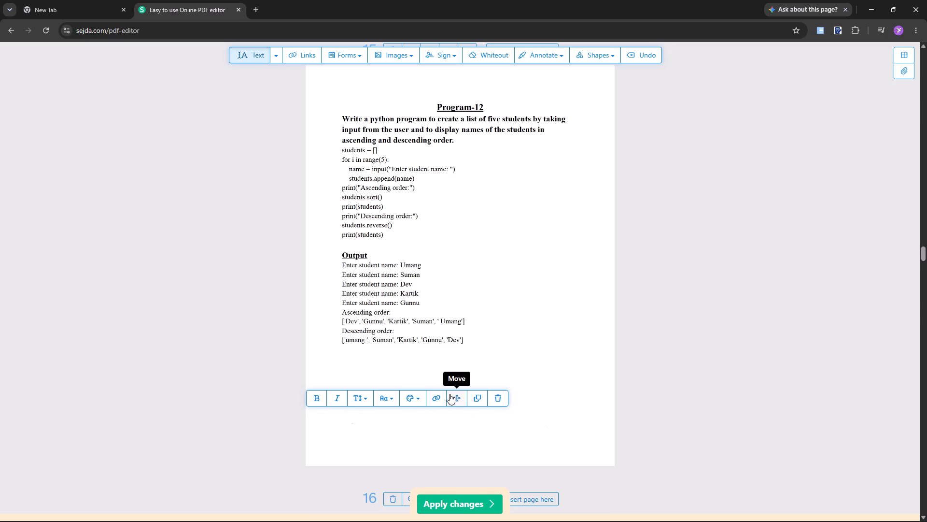
pyautogui.hotkey('ctrl', 'v')
# Delete the separate "Page : 17" label from the footer of the Program-13 page.
pyautogui.scroll(-8, 444, 377)
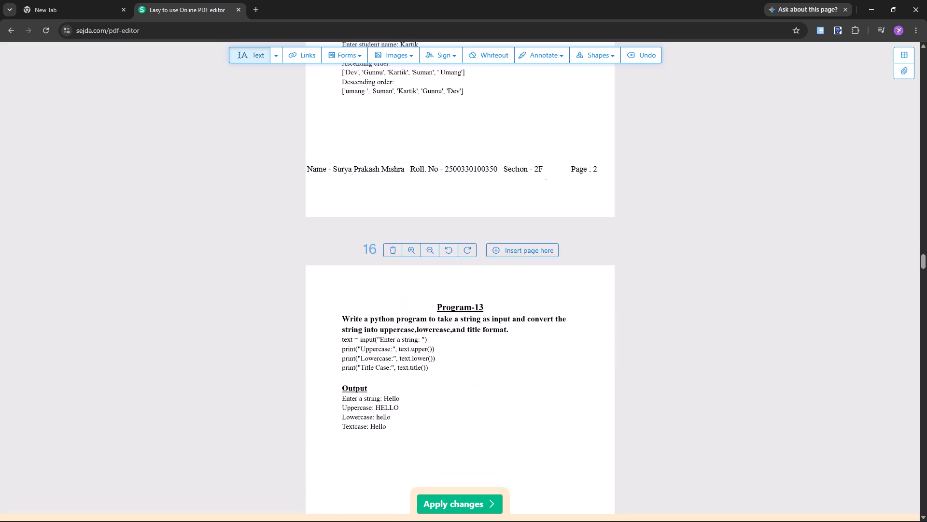
pyautogui.scroll(-4, 442, 381)
pyautogui.click(555, 293)
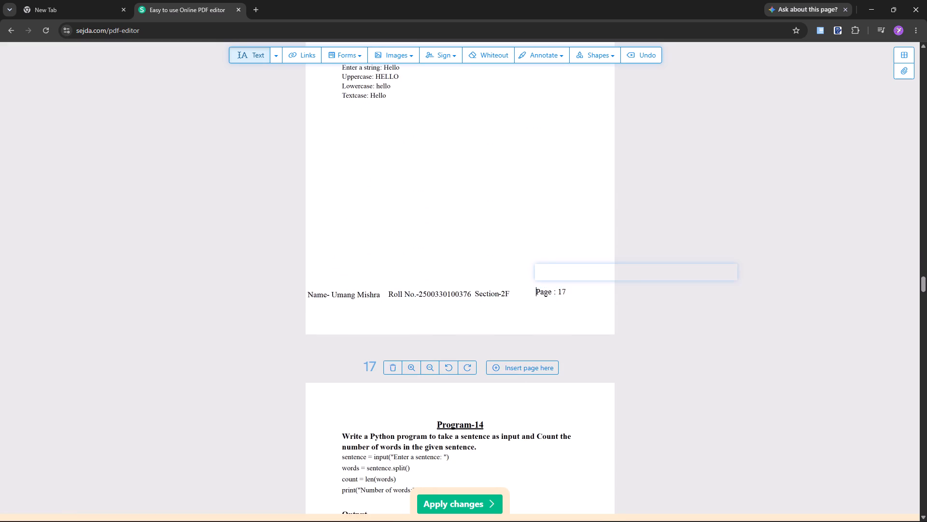
pyautogui.click(721, 273)
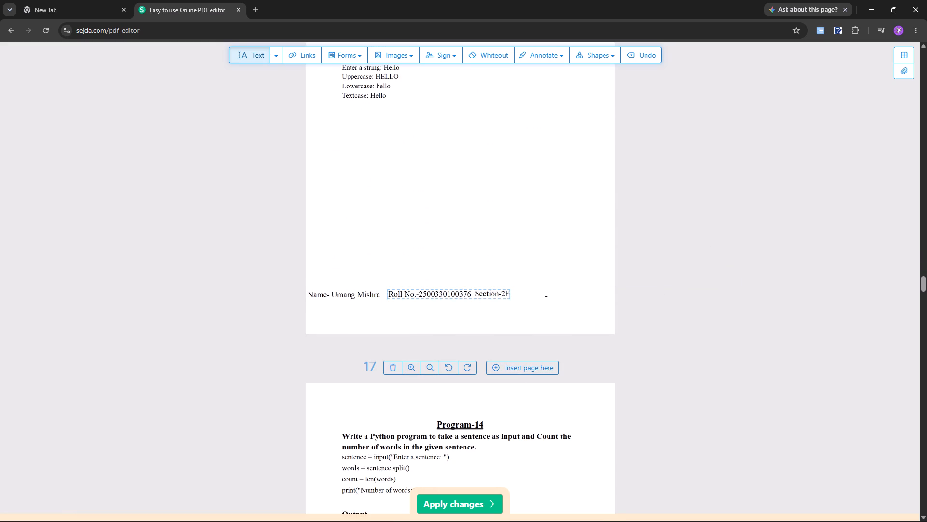
# Clear the old roll number and section text from the Program-13 page's footer, leaving no empty text box beside the name.
pyautogui.click(502, 296)
pyautogui.click(505, 292)
pyautogui.press('Right')
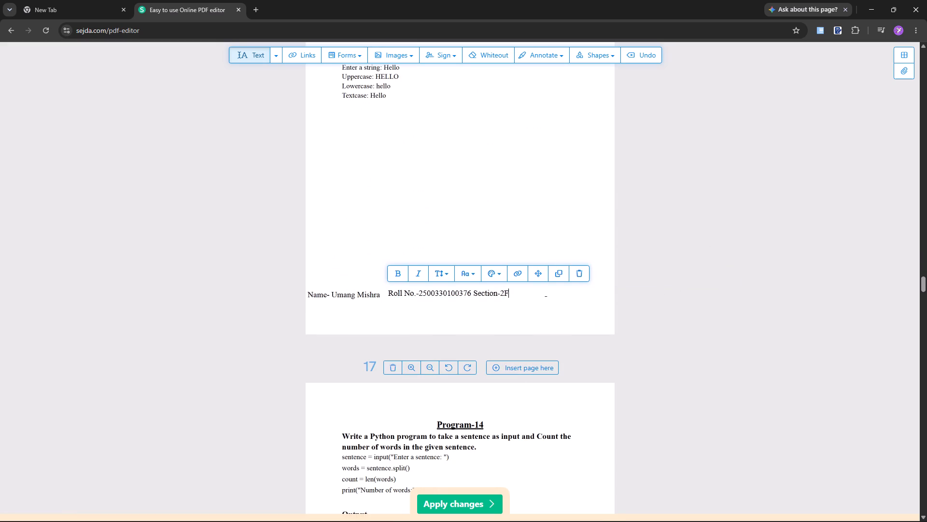
pyautogui.press('BackSpace')
pyautogui.press('BackSpace')
pyautogui.press('BackSpace')
pyautogui.press('BackSpace')
pyautogui.press('BackSpace')
pyautogui.press('BackSpace')
pyautogui.press('BackSpace')
pyautogui.press('BackSpace')
pyautogui.press('BackSpace')
pyautogui.press('BackSpace')
pyautogui.press('BackSpace')
pyautogui.press('BackSpace')
pyautogui.press('BackSpace')
pyautogui.press('BackSpace')
pyautogui.press('BackSpace')
pyautogui.press('BackSpace')
pyautogui.press('BackSpace')
pyautogui.press('BackSpace')
pyautogui.press('BackSpace')
pyautogui.press('BackSpace')
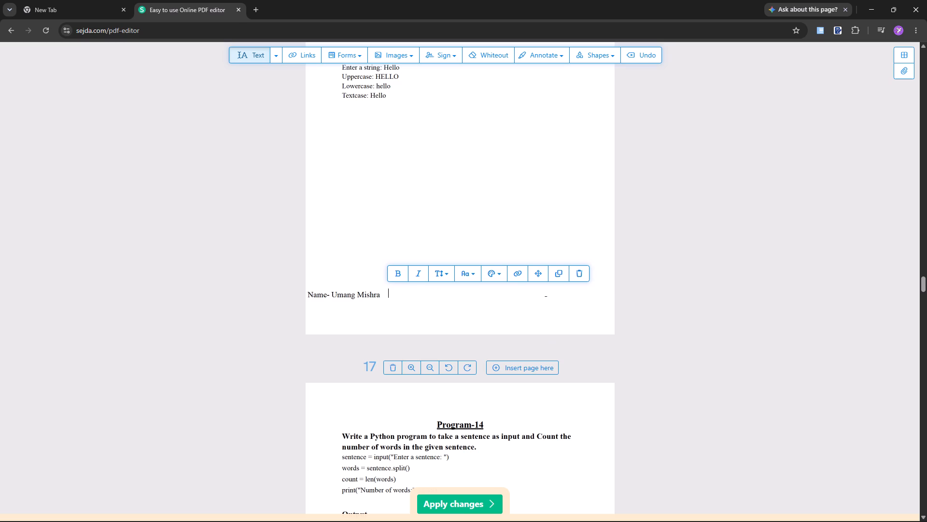
pyautogui.press('BackSpace')
pyautogui.press('BackSpace')
pyautogui.press('BackSpace')
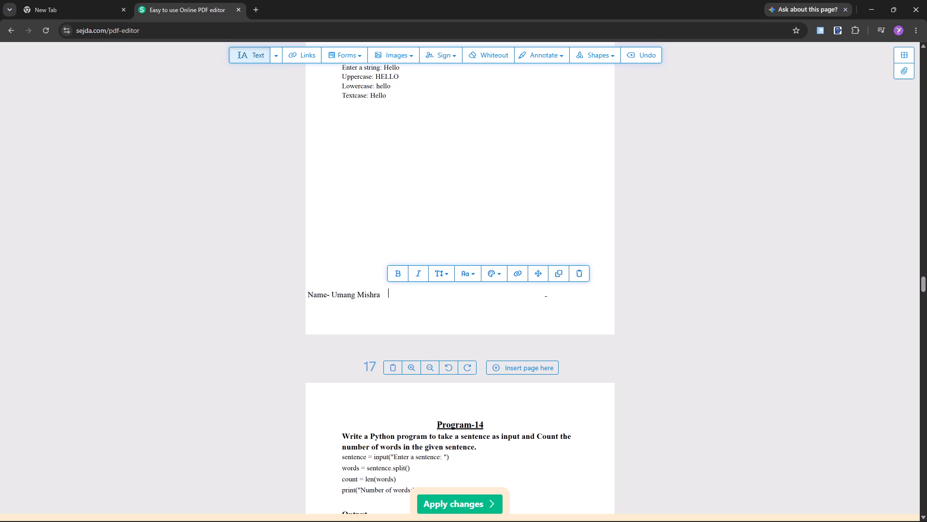
pyautogui.click(383, 296)
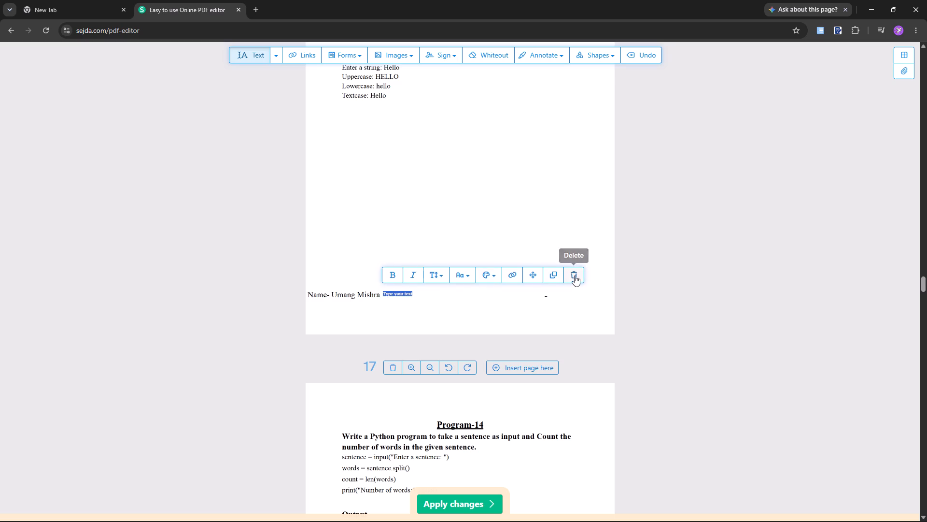
pyautogui.click(576, 275)
# Replace the remaining old name text in the Program-13 page's footer with the copied footer line ending in "Page : 2".
pyautogui.click(370, 296)
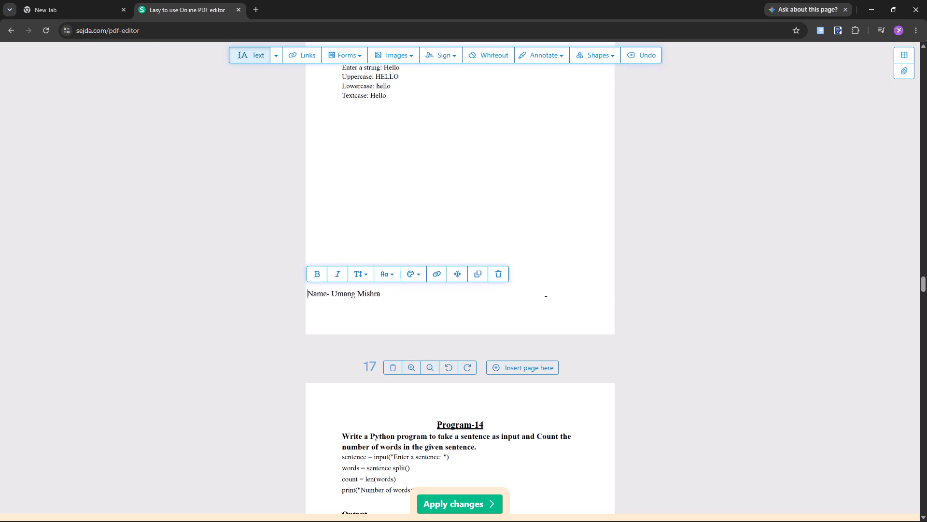
pyautogui.click(376, 293)
pyautogui.press('Right')
pyautogui.press('BackSpace')
pyautogui.press('BackSpace')
pyautogui.press('BackSpace')
pyautogui.press('BackSpace')
pyautogui.press('BackSpace')
pyautogui.press('BackSpace')
pyautogui.press('BackSpace')
pyautogui.press('BackSpace')
pyautogui.press('BackSpace')
pyautogui.press('BackSpace')
pyautogui.press('BackSpace')
pyautogui.press('BackSpace')
pyautogui.press('BackSpace')
pyautogui.press('BackSpace')
pyautogui.press('BackSpace')
pyautogui.press('BackSpace')
pyautogui.press('BackSpace')
pyautogui.press('BackSpace')
pyautogui.press('BackSpace')
pyautogui.press('BackSpace')
pyautogui.hotkey('ctrl', 'v')
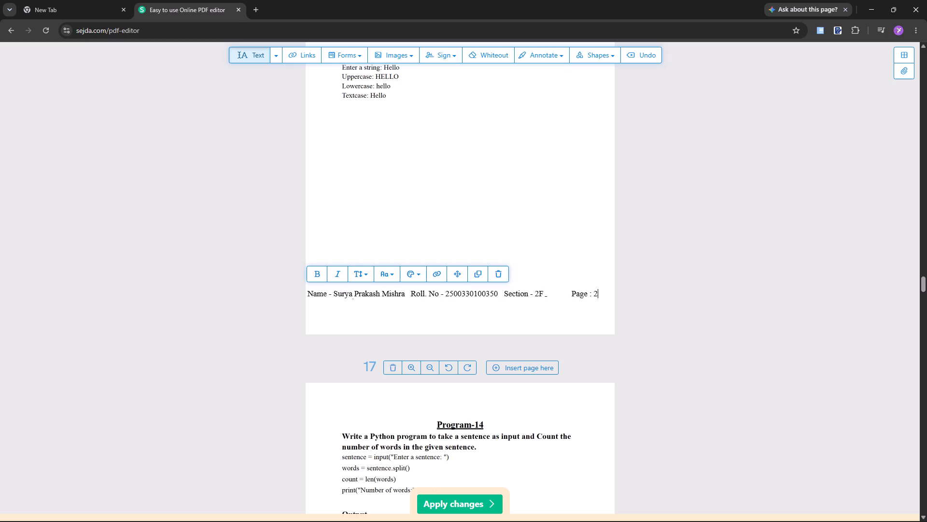
# Delete the separate "Page : 18" label from the footer of the Program-14 page, leaving no empty text box behind.
pyautogui.scroll(-8, 397, 304)
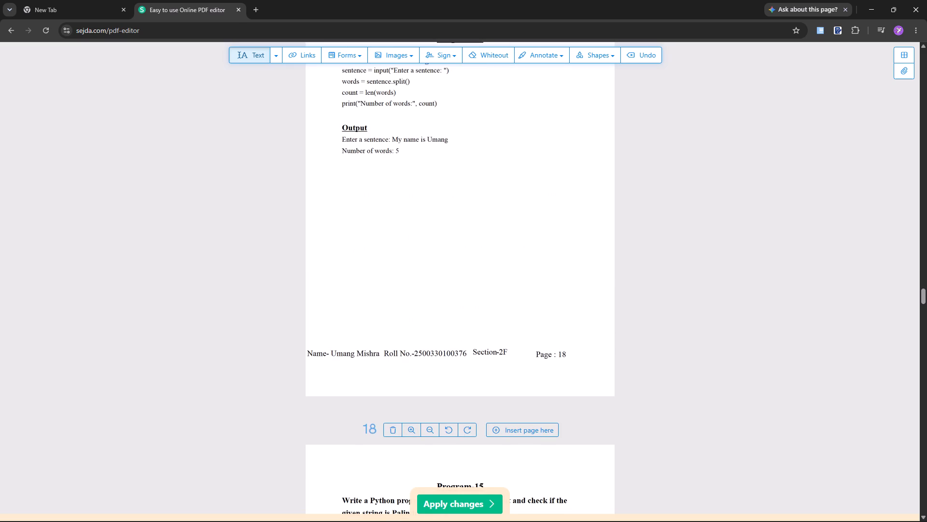
pyautogui.click(550, 360)
pyautogui.click(738, 338)
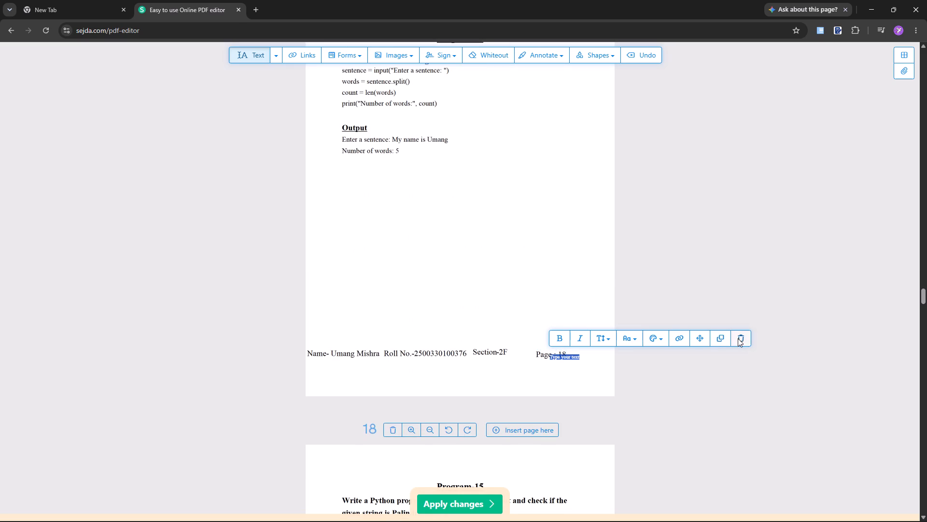
pyautogui.click(555, 356)
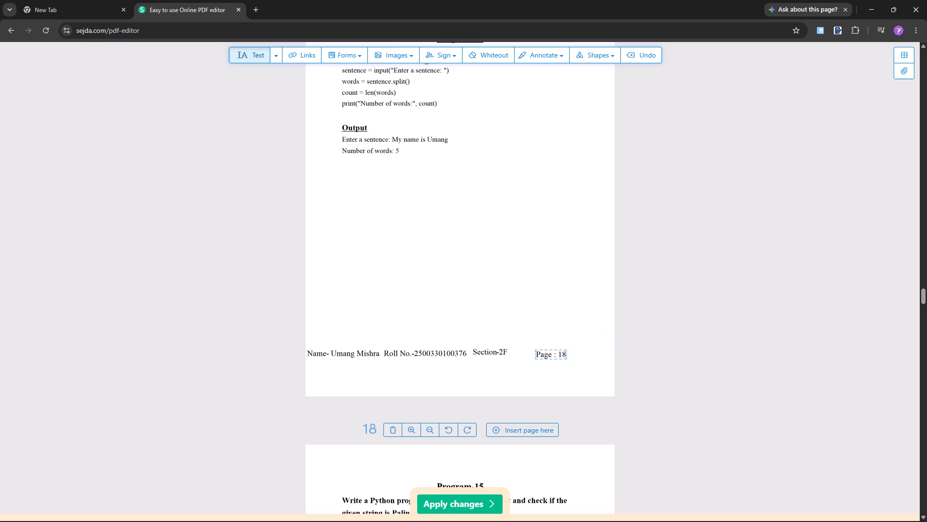
pyautogui.click(722, 329)
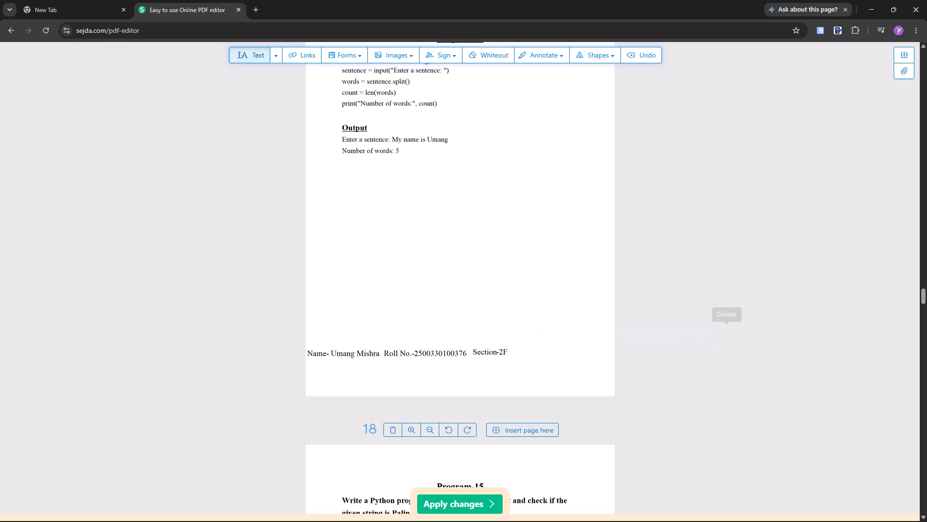
# Replace the old name, roll number and section text in the Program-14 page's footer with the copied footer line ending in "Page : 2".
pyautogui.click(498, 354)
pyautogui.click(498, 354)
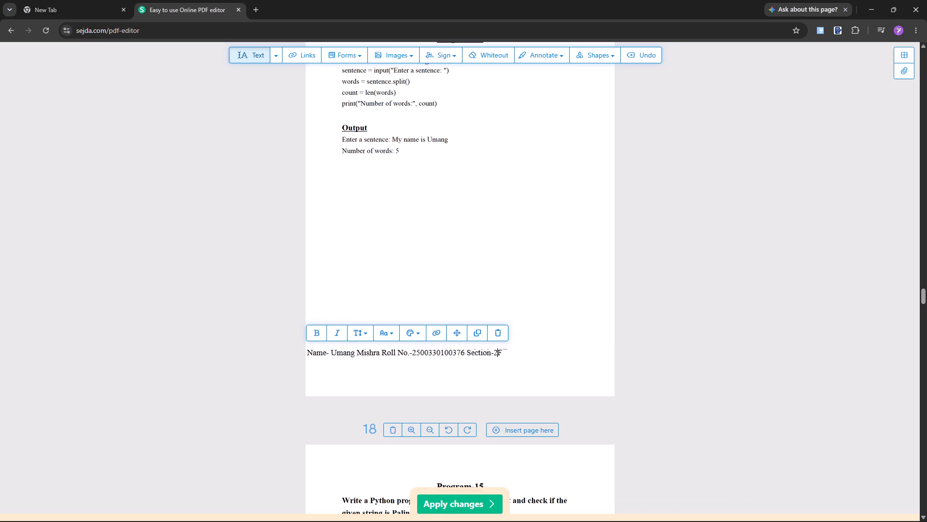
pyautogui.press('Right')
pyautogui.press('BackSpace')
pyautogui.press('BackSpace')
pyautogui.press('BackSpace')
pyautogui.press('BackSpace')
pyautogui.press('BackSpace')
pyautogui.press('BackSpace')
pyautogui.press('BackSpace')
pyautogui.press('BackSpace')
pyautogui.press('BackSpace')
pyautogui.press('BackSpace')
pyautogui.press('BackSpace')
pyautogui.press('BackSpace')
pyautogui.press('BackSpace')
pyautogui.press('BackSpace')
pyautogui.press('BackSpace')
pyautogui.press('BackSpace')
pyautogui.press('BackSpace')
pyautogui.press('BackSpace')
pyautogui.press('BackSpace')
pyautogui.press('BackSpace')
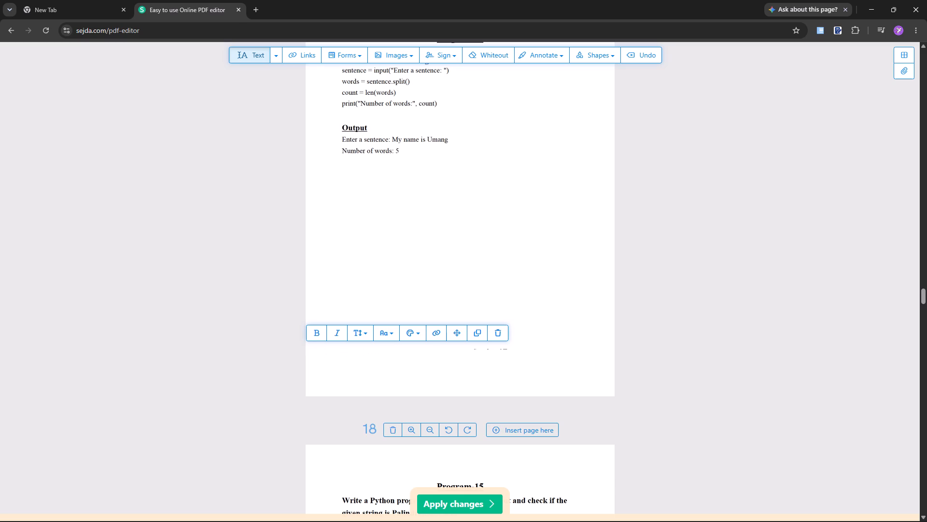
pyautogui.hotkey('ctrl', 'v')
# Delete the separate "Page : 19" label from the footer of the Program-15 page.
pyautogui.scroll(-8, 517, 387)
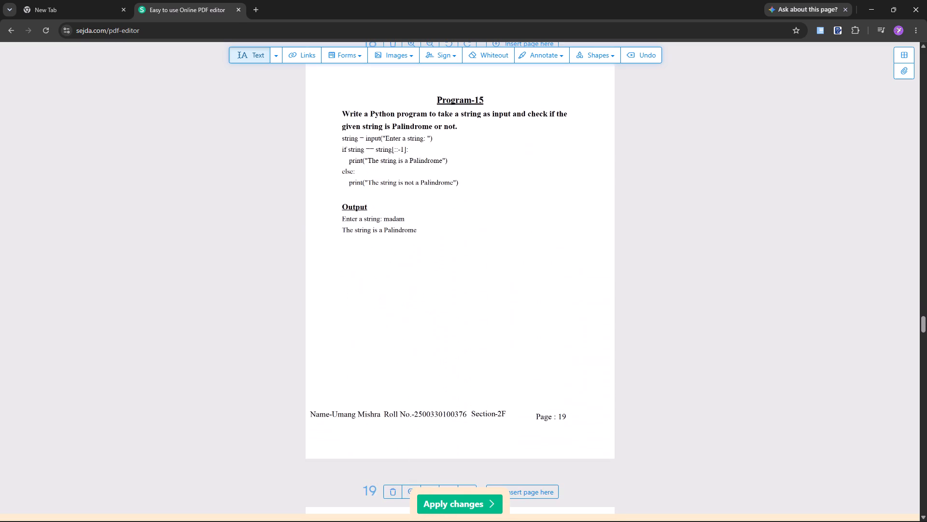
pyautogui.click(547, 420)
pyautogui.click(724, 395)
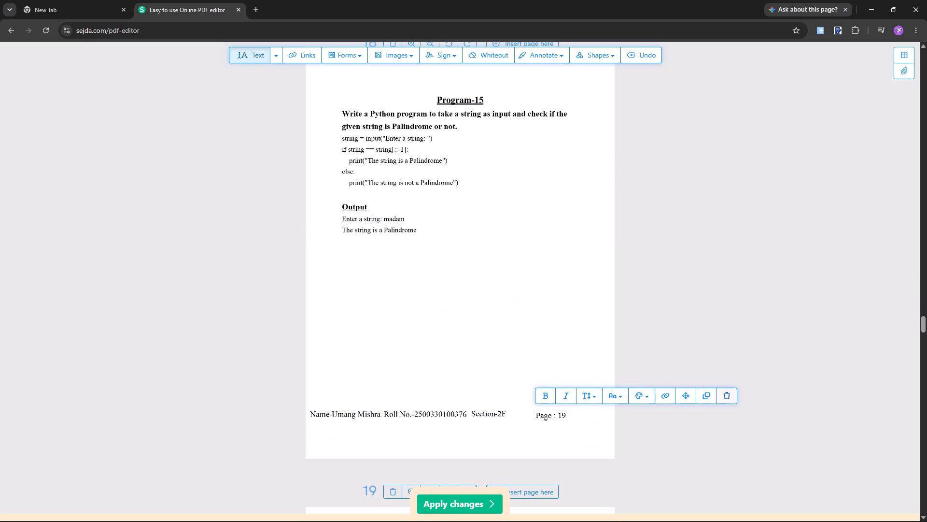
# Replace the old name, roll number and section text in the Program-15 page's footer with the copied footer line ending in "Page : 2".
pyautogui.click(493, 412)
pyautogui.click(501, 411)
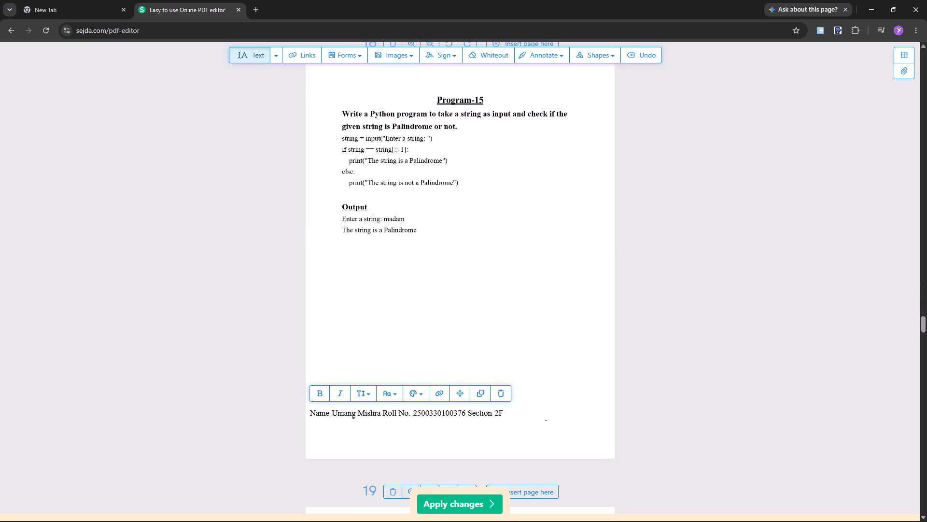
pyautogui.press('Right')
pyautogui.press('=')
pyautogui.press('BackSpace')
pyautogui.press('BackSpace')
pyautogui.press('BackSpace')
pyautogui.press('BackSpace')
pyautogui.press('BackSpace')
pyautogui.press('BackSpace')
pyautogui.press('BackSpace')
pyautogui.press('BackSpace')
pyautogui.press('BackSpace')
pyautogui.press('BackSpace')
pyautogui.press('BackSpace')
pyautogui.press('BackSpace')
pyautogui.press('BackSpace')
pyautogui.press('BackSpace')
pyautogui.press('BackSpace')
pyautogui.press('BackSpace')
pyautogui.press('BackSpace')
pyautogui.press('BackSpace')
pyautogui.press('BackSpace')
pyautogui.press('BackSpace')
pyautogui.press('BackSpace')
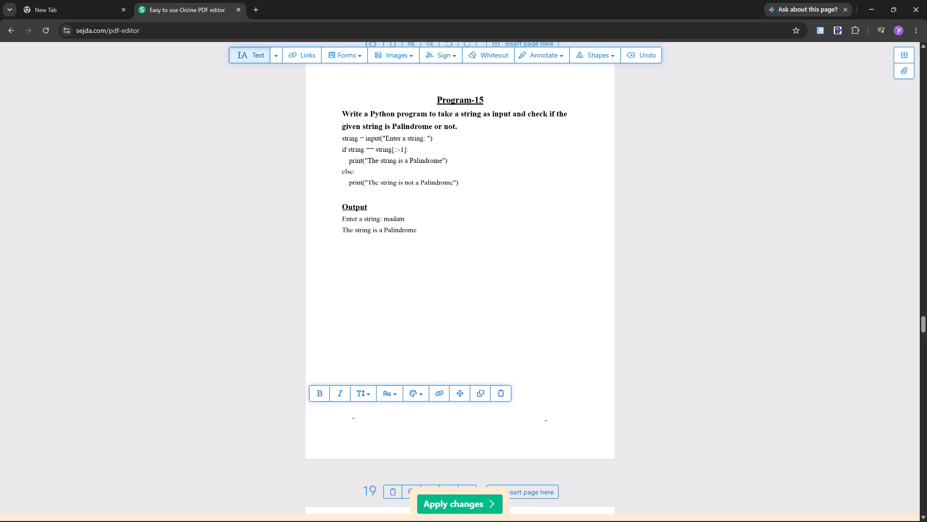
pyautogui.hotkey('ctrl', 'v')
# Delete the separate "Page : 20" label from the footer of the Program-16 page.
pyautogui.scroll(-8, 534, 430)
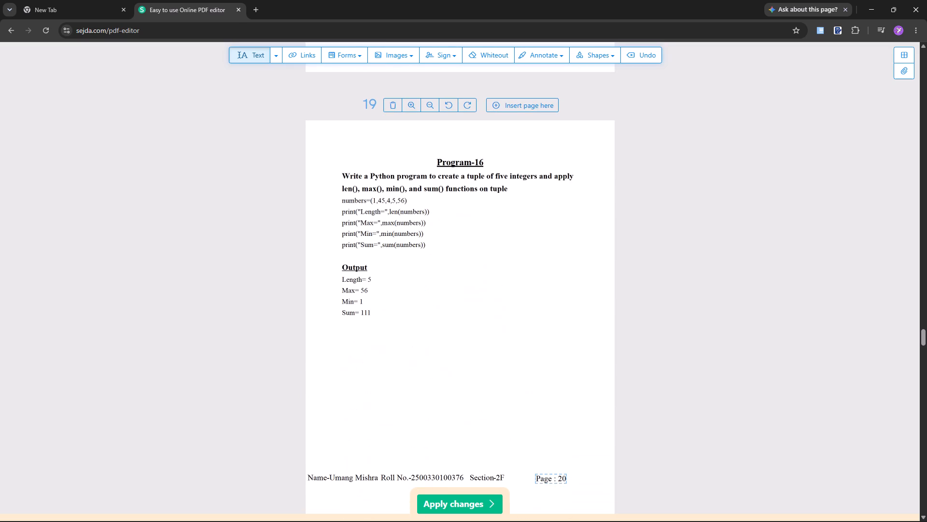
pyautogui.click(551, 475)
pyautogui.click(720, 456)
# Replace the old name, roll number and section text in the Program-16 page's footer with the copied footer line ending in "Page : 2".
pyautogui.scroll(-3, 720, 455)
pyautogui.click(497, 333)
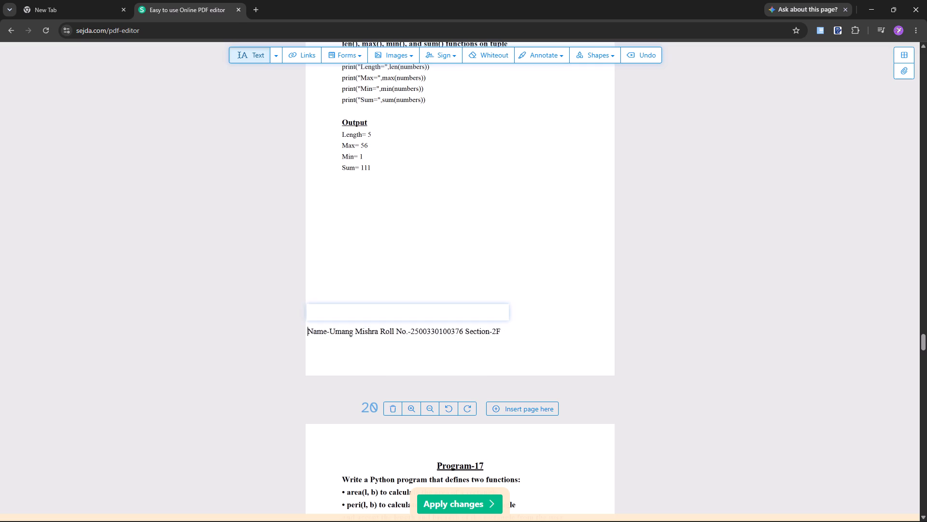
pyautogui.click(497, 333)
pyautogui.press('Right')
pyautogui.press('BackSpace')
pyautogui.press('BackSpace')
pyautogui.press('BackSpace')
pyautogui.press('BackSpace')
pyautogui.press('BackSpace')
pyautogui.press('BackSpace')
pyautogui.press('BackSpace')
pyautogui.press('BackSpace')
pyautogui.press('BackSpace')
pyautogui.press('BackSpace')
pyautogui.press('BackSpace')
pyautogui.press('BackSpace')
pyautogui.press('BackSpace')
pyautogui.press('BackSpace')
pyautogui.press('BackSpace')
pyautogui.press('BackSpace')
pyautogui.press('BackSpace')
pyautogui.press('BackSpace')
pyautogui.press('BackSpace')
pyautogui.press('BackSpace')
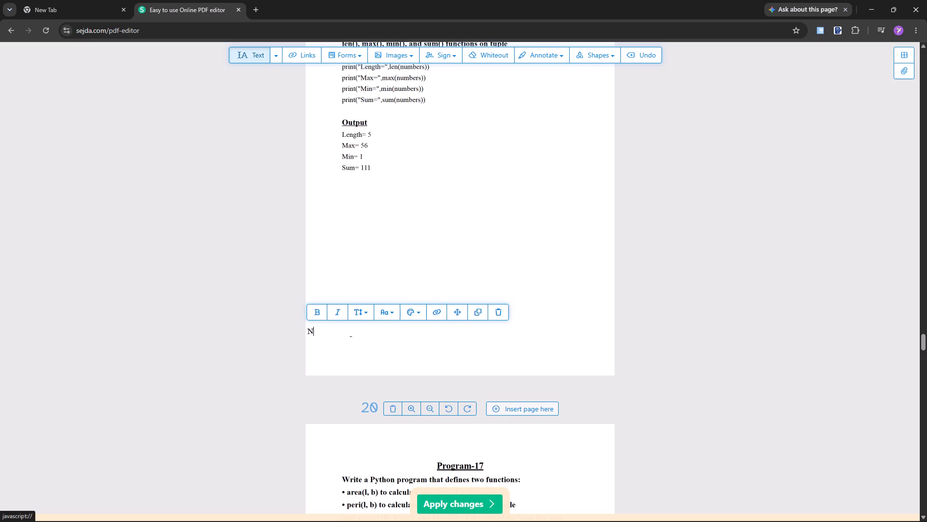
pyautogui.hotkey('ctrl', 'v')
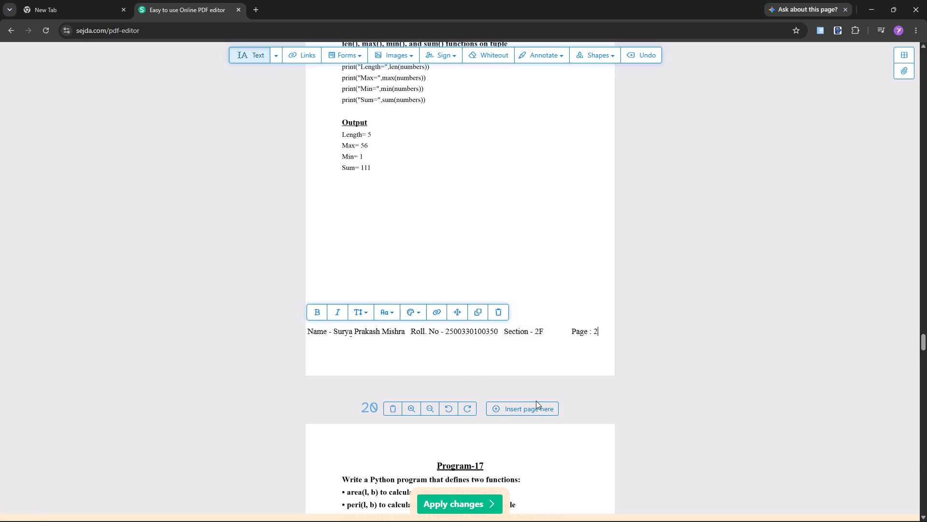
# Clear the separate "Page : 21" label from the footer of the Program-17 page.
pyautogui.scroll(-6, 536, 401)
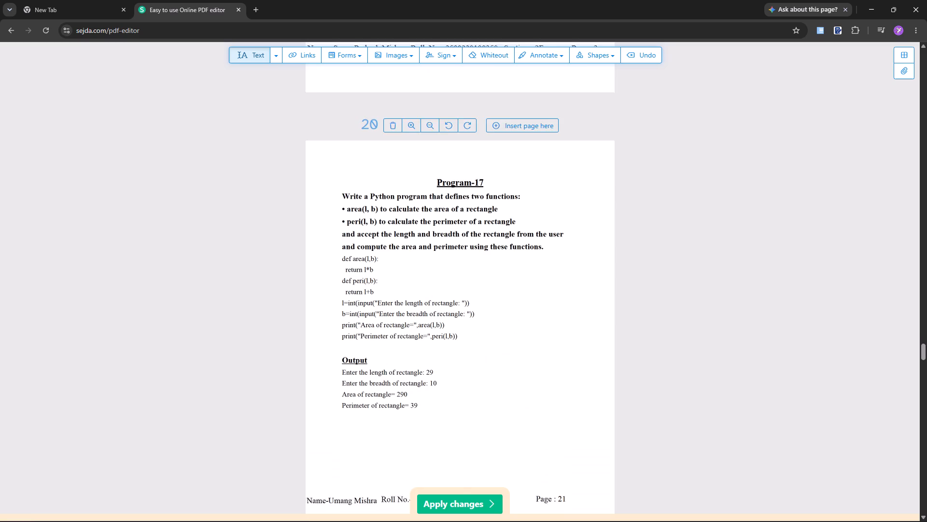
pyautogui.scroll(-2, 536, 401)
pyautogui.click(557, 397)
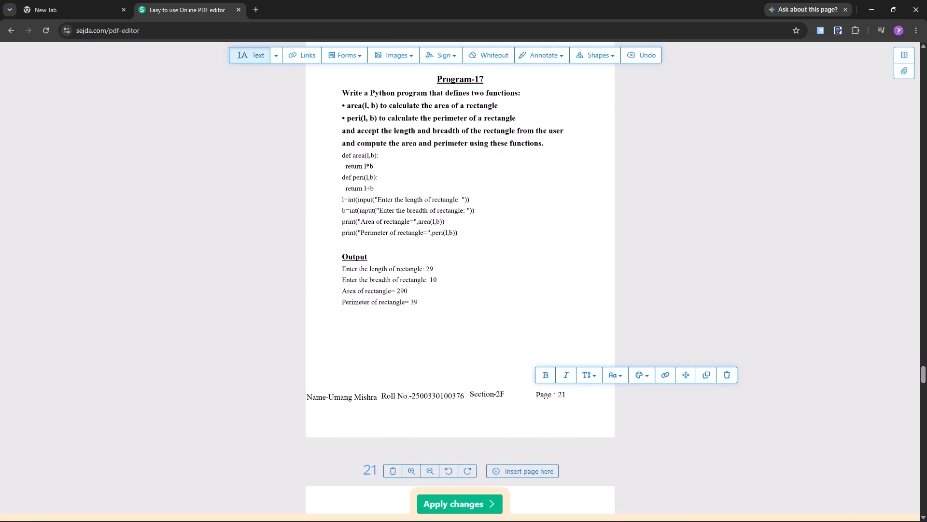
pyautogui.click(564, 393)
pyautogui.press('BackSpace')
pyautogui.press('BackSpace')
pyautogui.press('BackSpace')
pyautogui.press('BackSpace')
pyautogui.press('BackSpace')
pyautogui.press('BackSpace')
pyautogui.press('BackSpace')
pyautogui.press('BackSpace')
pyautogui.press('BackSpace')
pyautogui.press('BackSpace')
pyautogui.press('BackSpace')
pyautogui.press('BackSpace')
pyautogui.press('BackSpace')
pyautogui.press('BackSpace')
# Remove the separate section label and replace the old name and roll number in the Program-17 page's footer with the copied footer line.
pyautogui.click(501, 393)
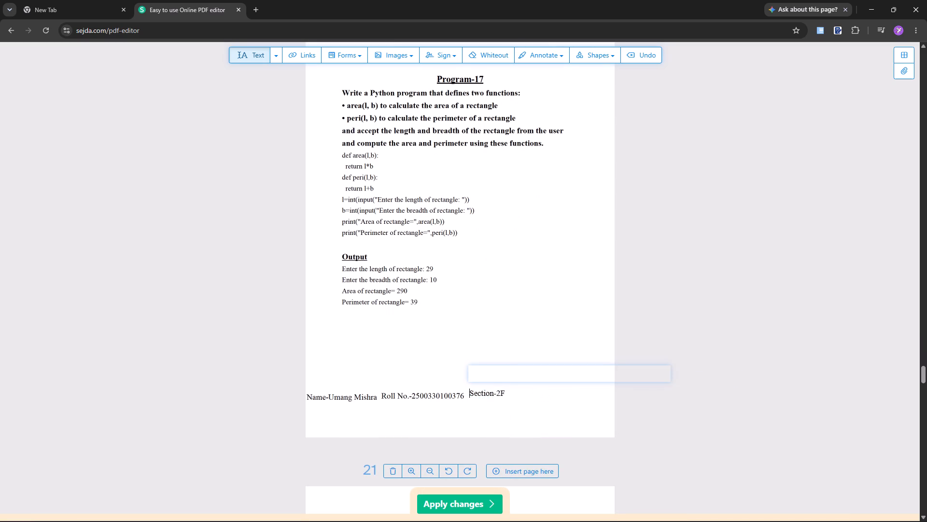
pyautogui.click(657, 373)
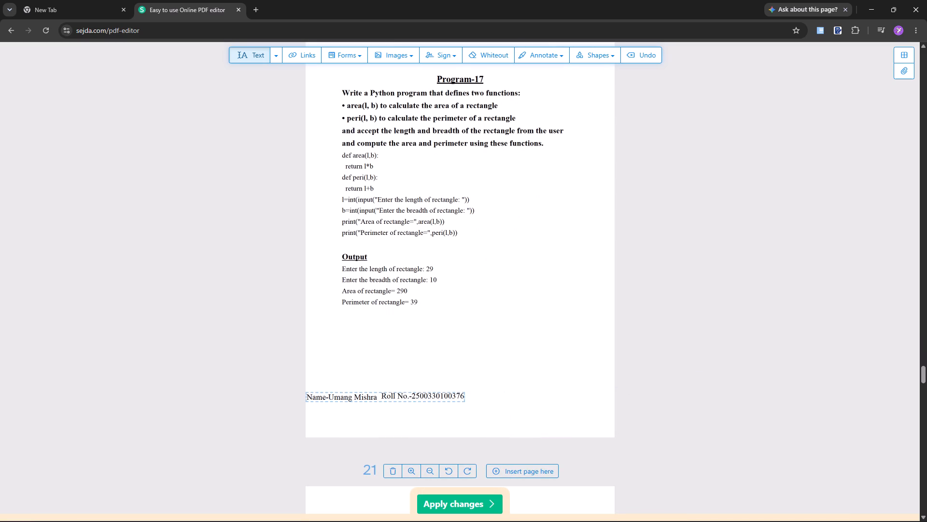
pyautogui.click(459, 397)
pyautogui.click(463, 396)
pyautogui.press('BackSpace')
pyautogui.press('BackSpace')
pyautogui.press('BackSpace')
pyautogui.press('BackSpace')
pyautogui.press('BackSpace')
pyautogui.press('BackSpace')
pyautogui.press('BackSpace')
pyautogui.press('BackSpace')
pyautogui.press('BackSpace')
pyautogui.press('BackSpace')
pyautogui.press('BackSpace')
pyautogui.press('BackSpace')
pyautogui.press('BackSpace')
pyautogui.press('BackSpace')
pyautogui.press('BackSpace')
pyautogui.press('BackSpace')
pyautogui.press('BackSpace')
pyautogui.press('BackSpace')
pyautogui.press('BackSpace')
pyautogui.press('BackSpace')
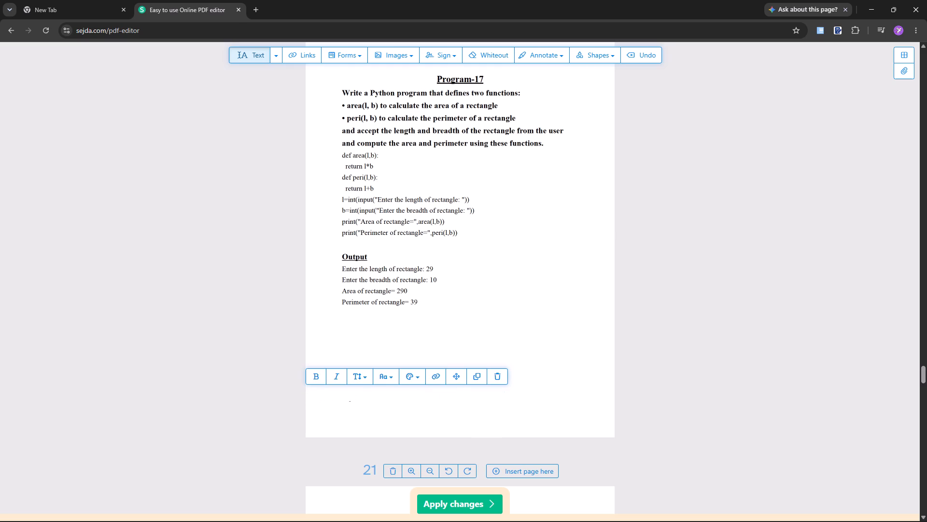
pyautogui.hotkey('ctrl', 'v')
pyautogui.scroll(-8, 506, 404)
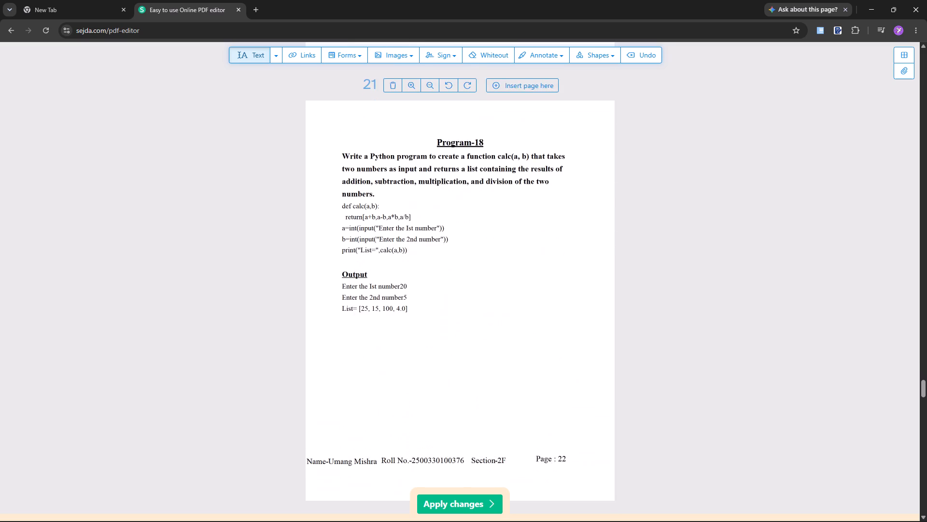
# Delete the separate "Page : 22" label from the footer of the Program-18 page.
pyautogui.scroll(-1, 506, 404)
pyautogui.click(542, 409)
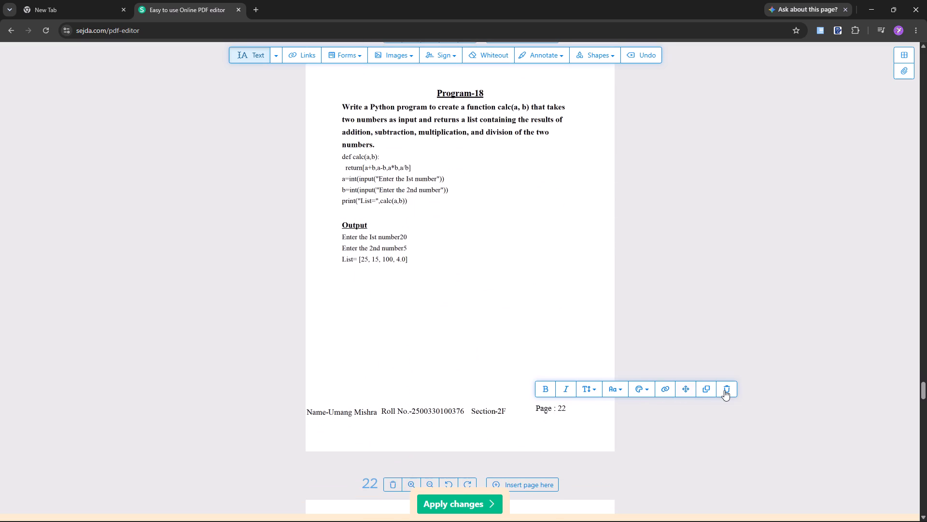
pyautogui.click(724, 388)
# Replace the old name, roll number and section text in the Program-18 page's footer with the copied footer line ending in "Page : 2".
pyautogui.click(493, 409)
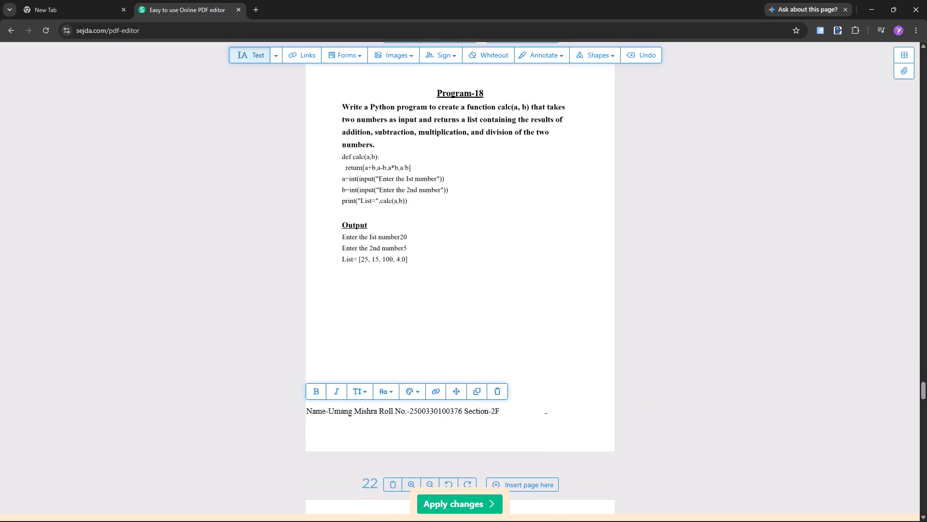
pyautogui.click(495, 412)
pyautogui.press('Right')
pyautogui.press('BackSpace')
pyautogui.press('BackSpace')
pyautogui.press('BackSpace')
pyautogui.press('BackSpace')
pyautogui.press('BackSpace')
pyautogui.press('BackSpace')
pyautogui.press('BackSpace')
pyautogui.press('BackSpace')
pyautogui.press('BackSpace')
pyautogui.press('BackSpace')
pyautogui.press('BackSpace')
pyautogui.press('BackSpace')
pyautogui.press('BackSpace')
pyautogui.press('BackSpace')
pyautogui.press('BackSpace')
pyautogui.press('BackSpace')
pyautogui.press('BackSpace')
pyautogui.press('BackSpace')
pyautogui.press('BackSpace')
pyautogui.press('BackSpace')
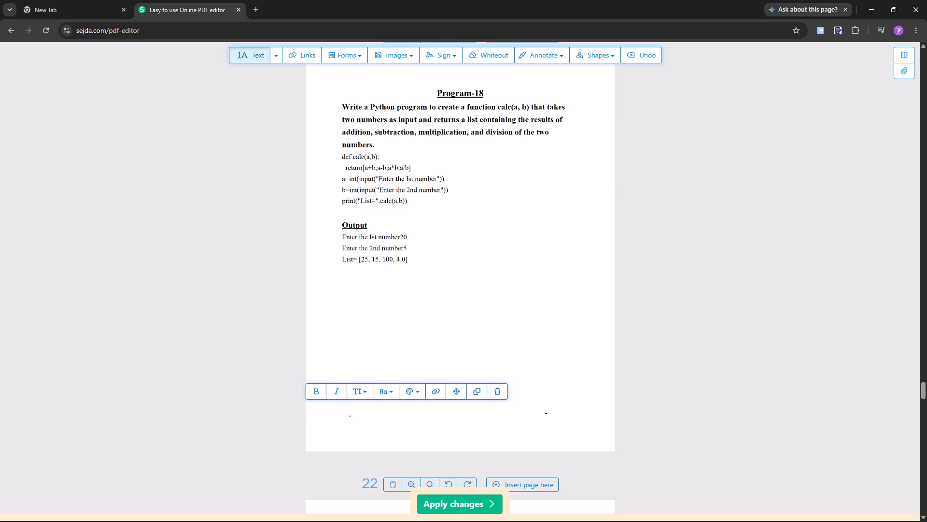
pyautogui.hotkey('ctrl', 'v')
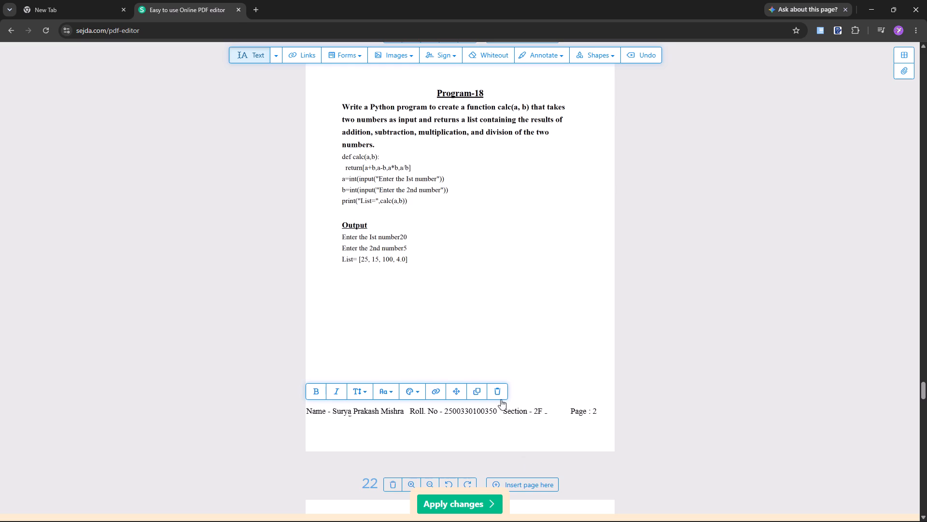
# Delete the separate "Page : 23" label from the footer of the Program-19 page.
pyautogui.scroll(-10, 498, 400)
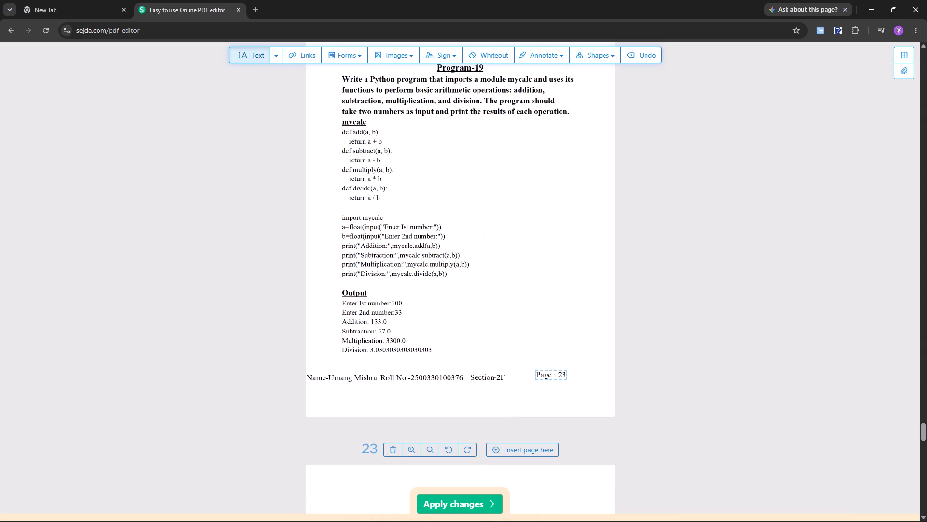
pyautogui.click(549, 374)
pyautogui.click(727, 352)
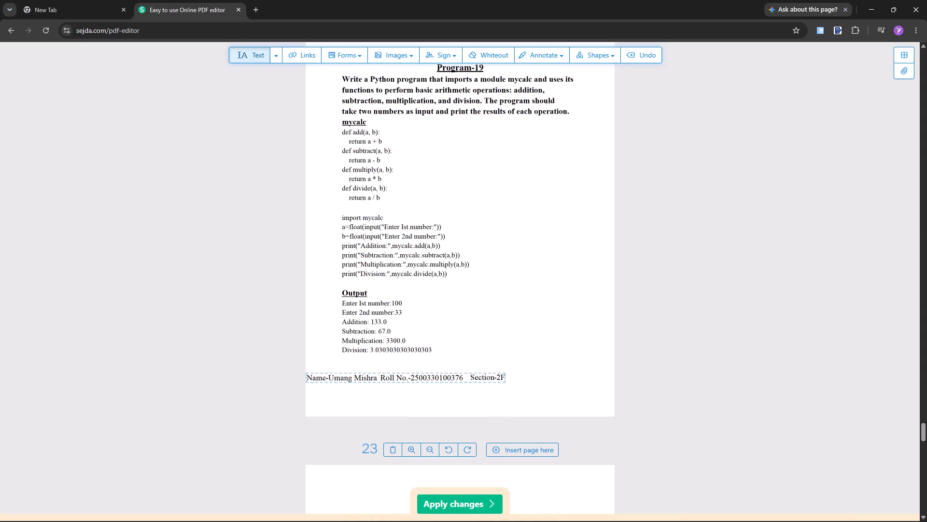
# Replace the old name, roll number and section text in the Program-19 page's footer with the copied footer line ending in "Page : 2".
pyautogui.click(488, 381)
pyautogui.click(497, 378)
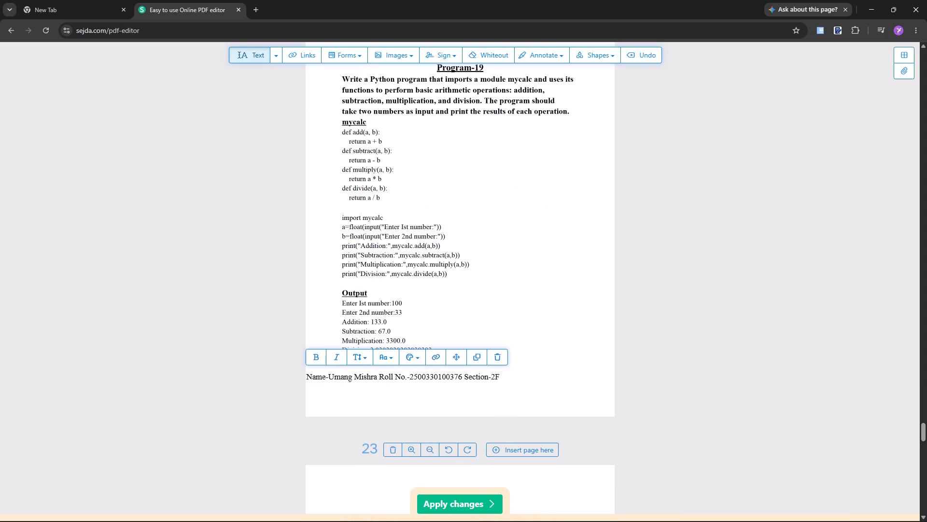
pyautogui.press('Right')
pyautogui.press('BackSpace')
pyautogui.press('BackSpace')
pyautogui.press('BackSpace')
pyautogui.press('BackSpace')
pyautogui.press('BackSpace')
pyautogui.press('BackSpace')
pyautogui.press('BackSpace')
pyautogui.press('BackSpace')
pyautogui.press('BackSpace')
pyautogui.press('BackSpace')
pyautogui.press('BackSpace')
pyautogui.press('BackSpace')
pyautogui.press('BackSpace')
pyautogui.press('BackSpace')
pyautogui.press('BackSpace')
pyautogui.press('BackSpace')
pyautogui.press('BackSpace')
pyautogui.press('BackSpace')
pyautogui.press('BackSpace')
pyautogui.press('BackSpace')
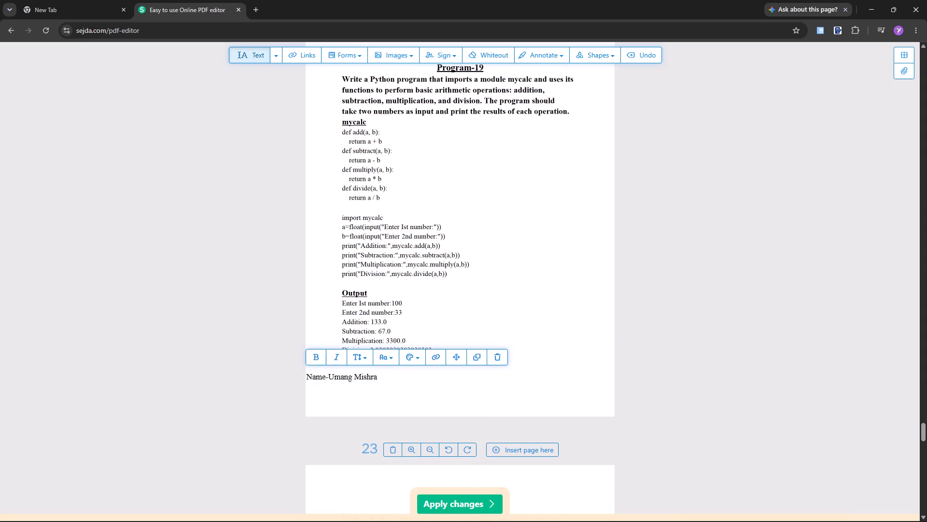
pyautogui.hotkey('ctrl', 'v')
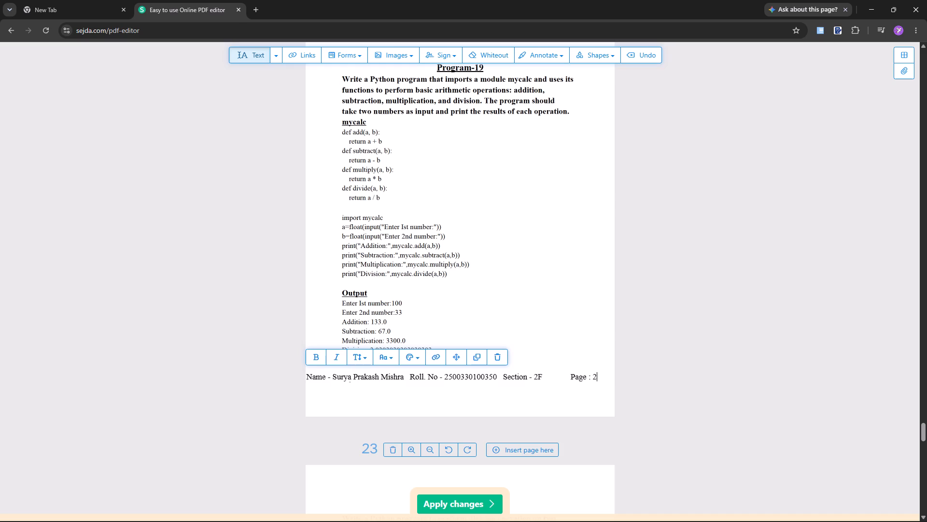
# Delete the separate "Page : 24" label from the footer of the Program-20 page.
pyautogui.scroll(-10, 511, 372)
pyautogui.click(546, 337)
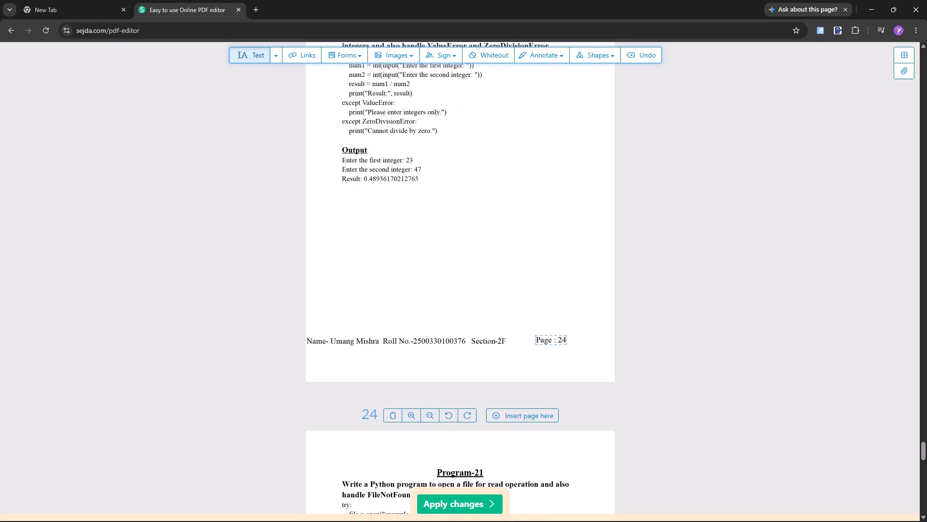
pyautogui.click(727, 318)
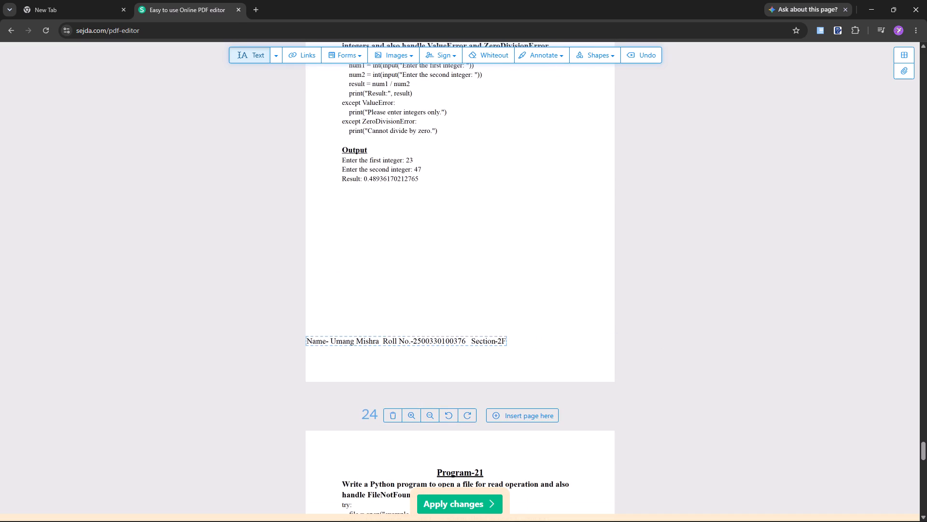
# Replace the old name, roll number and section text in the Program-20 page's footer with the copied footer line ending in "Page : 2".
pyautogui.click(496, 339)
pyautogui.click(498, 337)
pyautogui.press('Right')
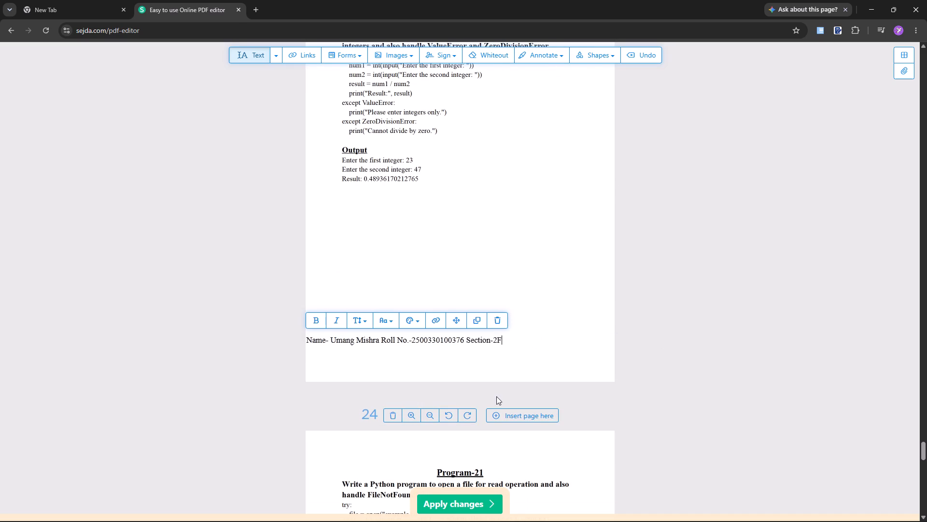
pyautogui.press('BackSpace')
pyautogui.press('BackSpace')
pyautogui.press('BackSpace')
pyautogui.press('BackSpace')
pyautogui.press('BackSpace')
pyautogui.press('BackSpace')
pyautogui.press('BackSpace')
pyautogui.press('BackSpace')
pyautogui.press('BackSpace')
pyautogui.press('BackSpace')
pyautogui.press('BackSpace')
pyautogui.press('BackSpace')
pyautogui.press('BackSpace')
pyautogui.press('BackSpace')
pyautogui.press('BackSpace')
pyautogui.press('BackSpace')
pyautogui.press('BackSpace')
pyautogui.press('BackSpace')
pyautogui.press('BackSpace')
pyautogui.press('BackSpace')
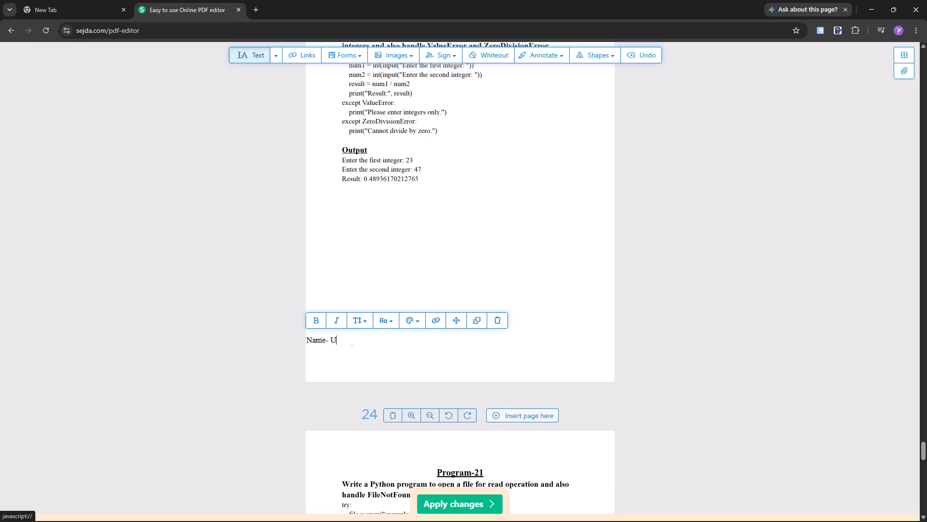
pyautogui.hotkey('ctrl', 'v')
# Delete the "Page : 25" label and the separate roll number and section text from the Program-21 page's footer.
pyautogui.scroll(-5, 494, 380)
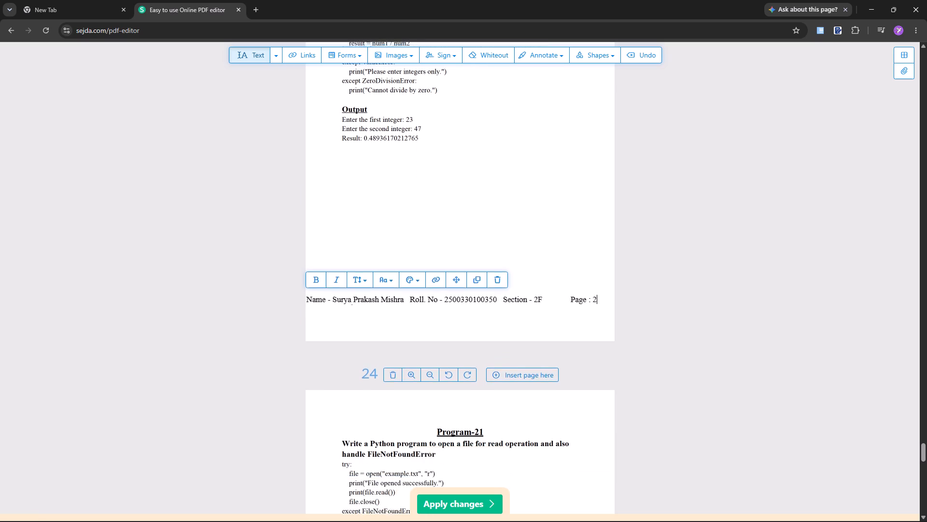
pyautogui.scroll(-3, 493, 374)
pyautogui.click(553, 406)
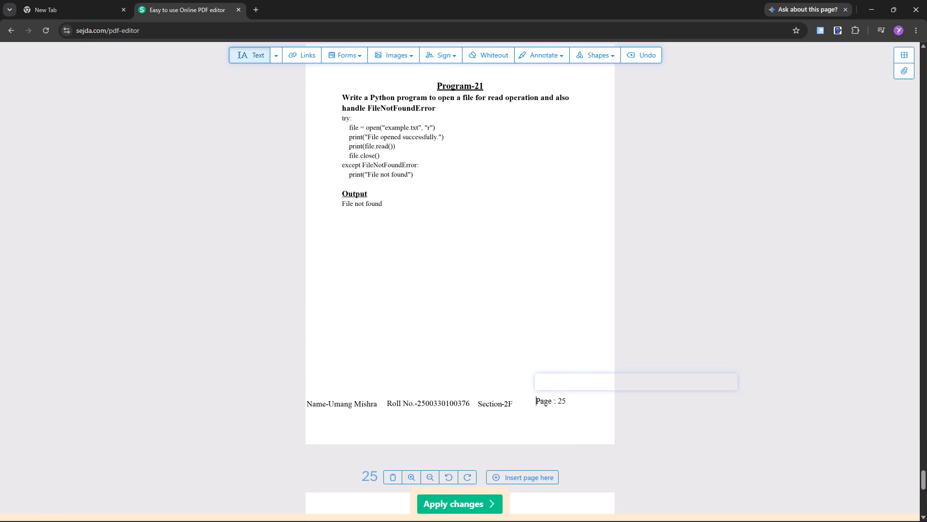
pyautogui.click(725, 379)
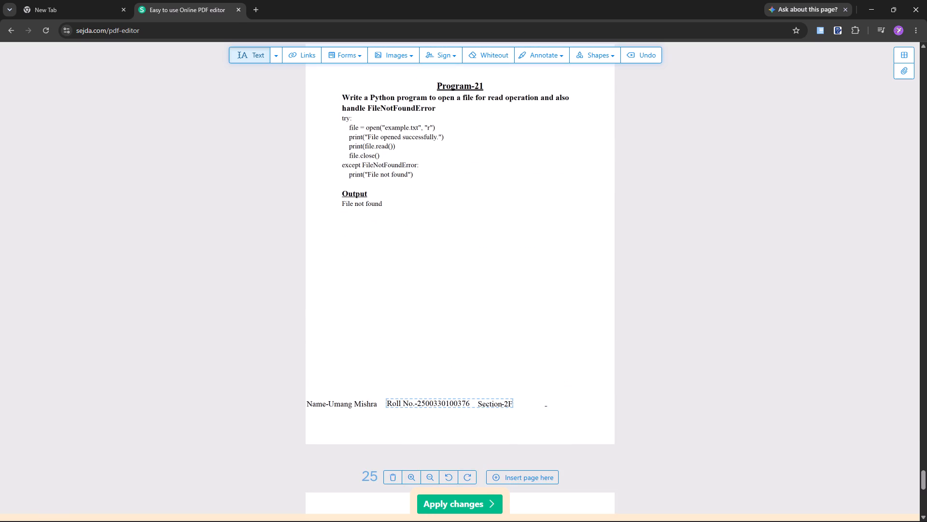
pyautogui.click(499, 404)
pyautogui.click(581, 379)
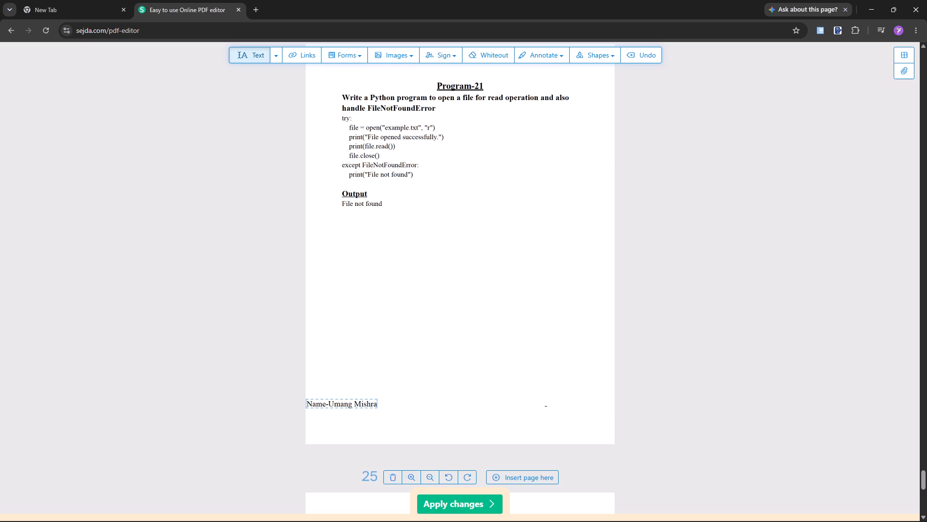
# Replace the old name text in the Program-21 page's footer with the copied footer line ending in "Page : 2".
pyautogui.click(373, 404)
pyautogui.click(371, 405)
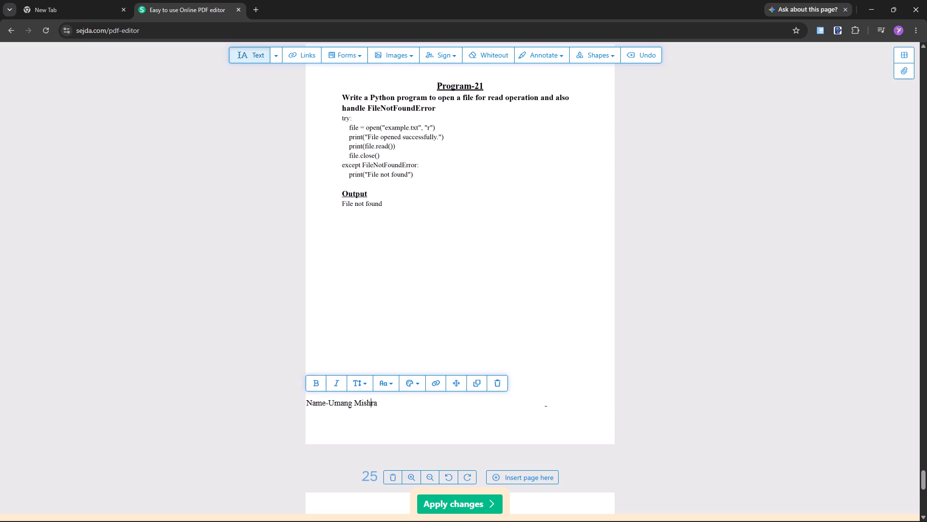
pyautogui.press('Right')
pyautogui.press('Right')
pyautogui.press('BackSpace')
pyautogui.press('BackSpace')
pyautogui.press('BackSpace')
pyautogui.press('BackSpace')
pyautogui.press('BackSpace')
pyautogui.press('BackSpace')
pyautogui.press('BackSpace')
pyautogui.press('BackSpace')
pyautogui.press('BackSpace')
pyautogui.press('BackSpace')
pyautogui.press('BackSpace')
pyautogui.press('BackSpace')
pyautogui.press('BackSpace')
pyautogui.press('BackSpace')
pyautogui.press('BackSpace')
pyautogui.press('BackSpace')
pyautogui.press('BackSpace')
pyautogui.press('BackSpace')
pyautogui.press('BackSpace')
pyautogui.press('BackSpace')
pyautogui.hotkey('ctrl', 'v')
# Delete the whole Program-22 page, page 25, from the end of the document.
pyautogui.scroll(-3, 420, 456)
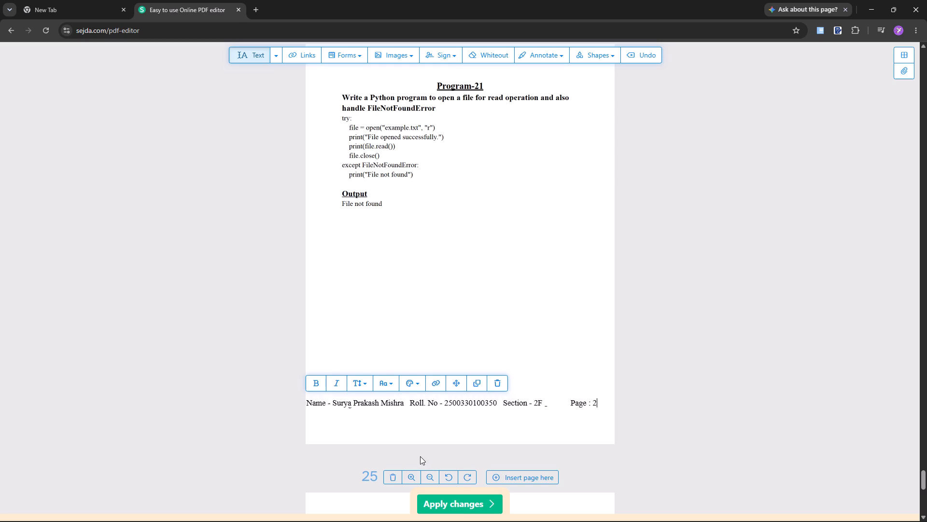
pyautogui.scroll(-7, 420, 456)
pyautogui.scroll(4, 417, 456)
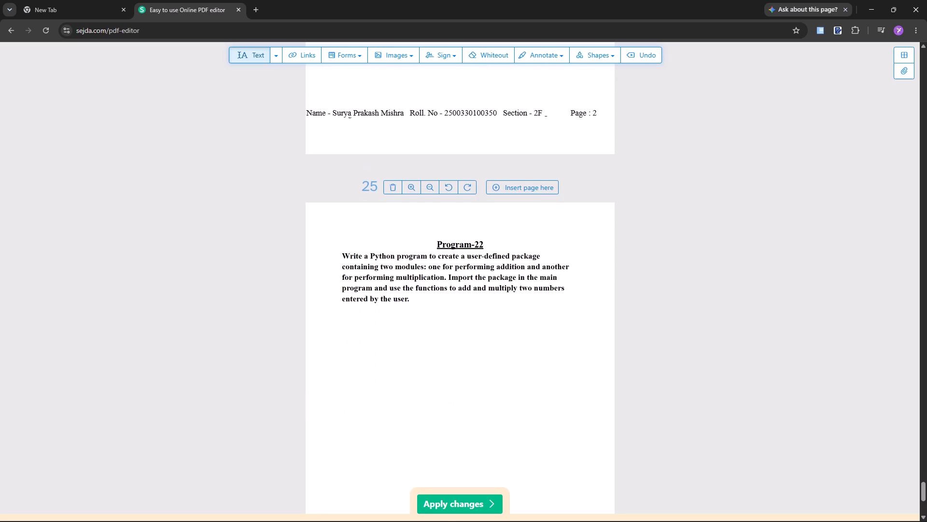
pyautogui.scroll(-10, 415, 456)
pyautogui.scroll(4, 412, 457)
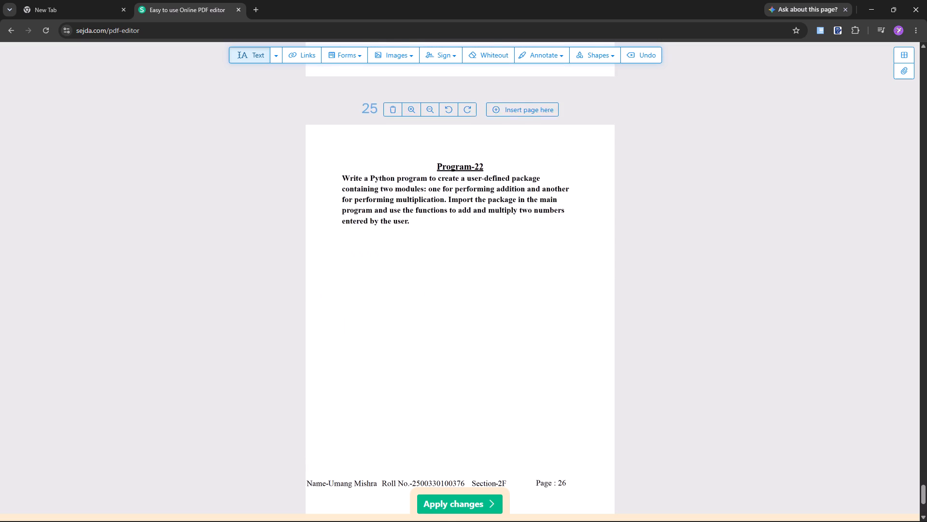
pyautogui.scroll(2, 420, 414)
pyautogui.click(387, 204)
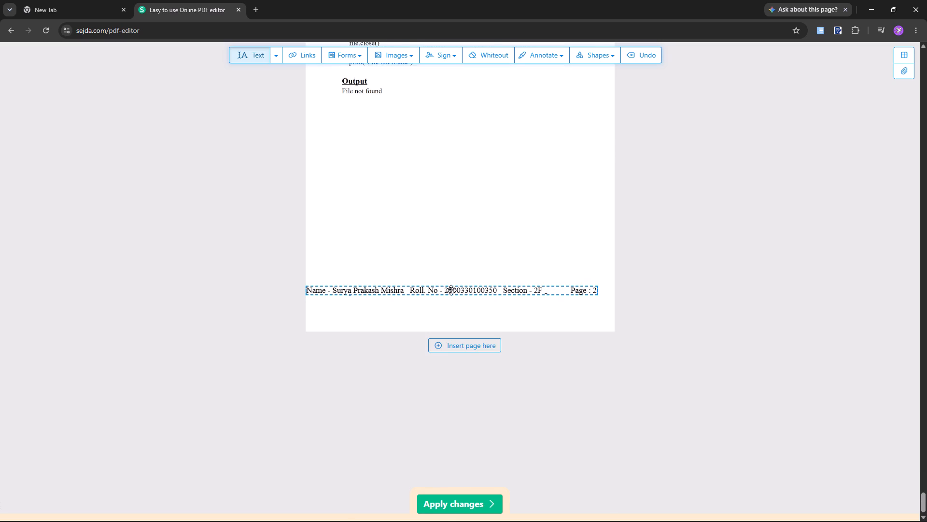
# Shift the footer line on the Program-21 page slightly to the right so it sits centred between the page edges.
pyautogui.moveTo(451, 290); pyautogui.dragTo(455, 290)
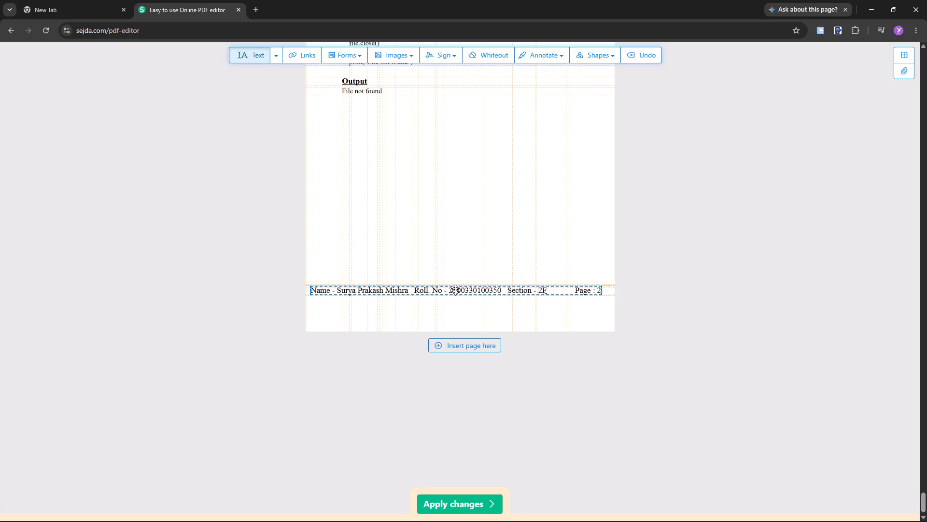
pyautogui.moveTo(455, 290); pyautogui.dragTo(456, 290)
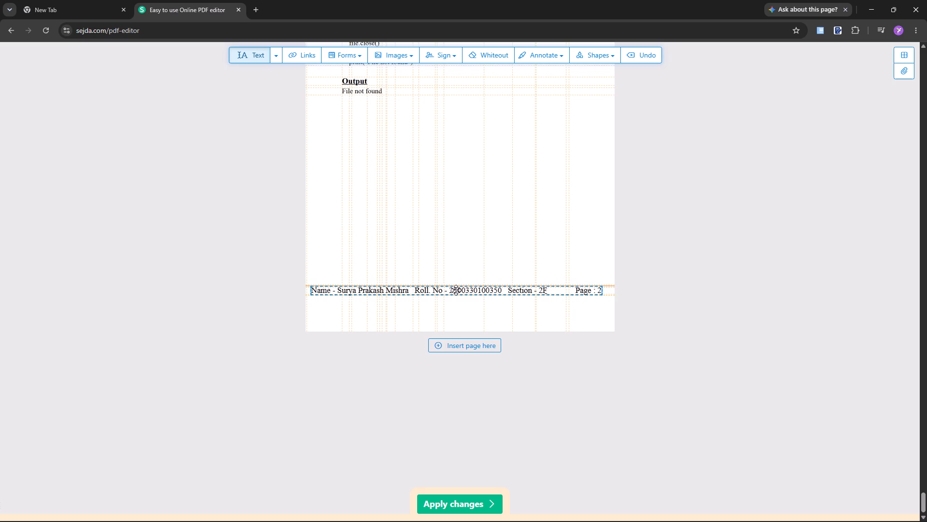
pyautogui.moveTo(456, 290); pyautogui.dragTo(460, 290)
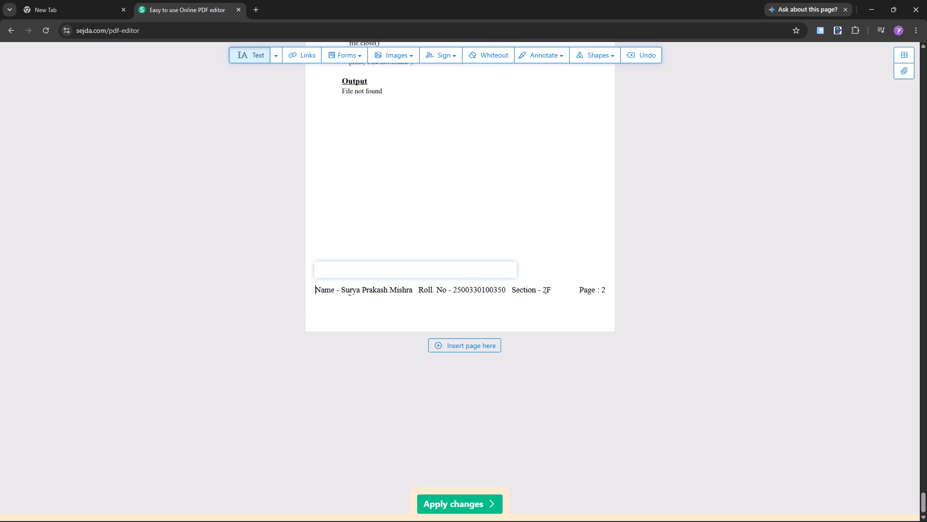
# Shift the footer line on the Program-20 page slightly to the right so it sits centred between the page edges.
pyautogui.scroll(3, 453, 290)
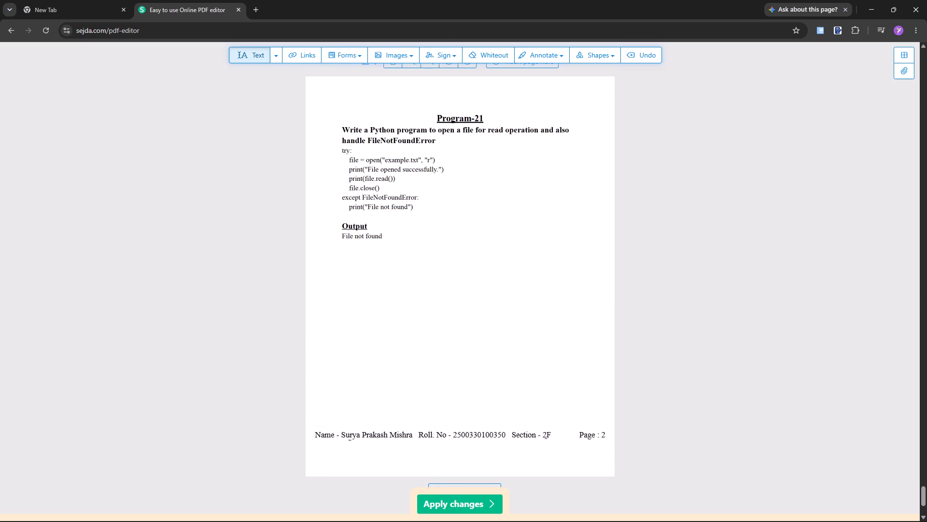
pyautogui.scroll(5, 457, 290)
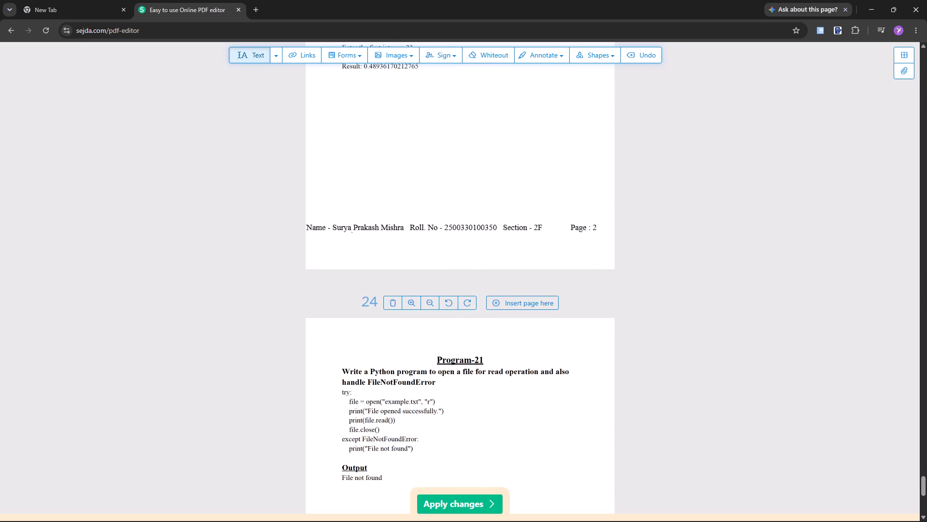
pyautogui.moveTo(462, 228); pyautogui.dragTo(464, 228)
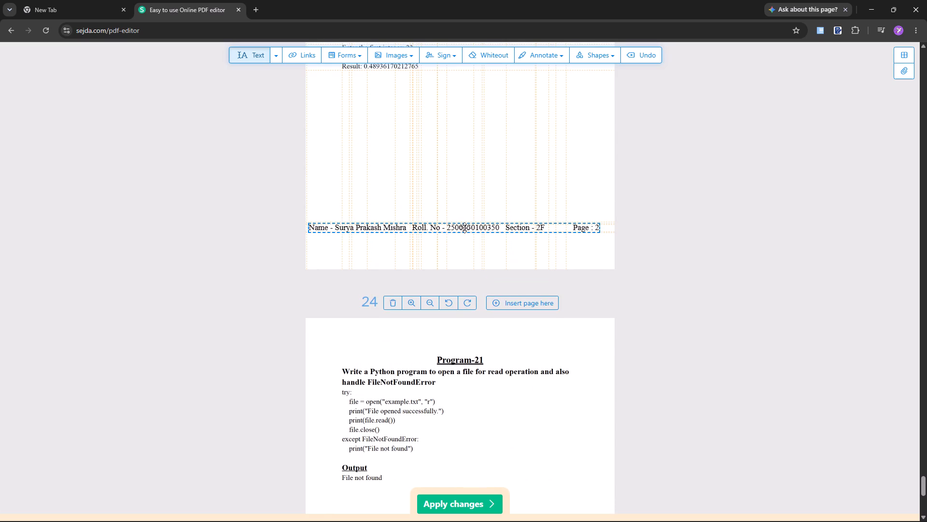
pyautogui.moveTo(464, 228); pyautogui.dragTo(470, 227)
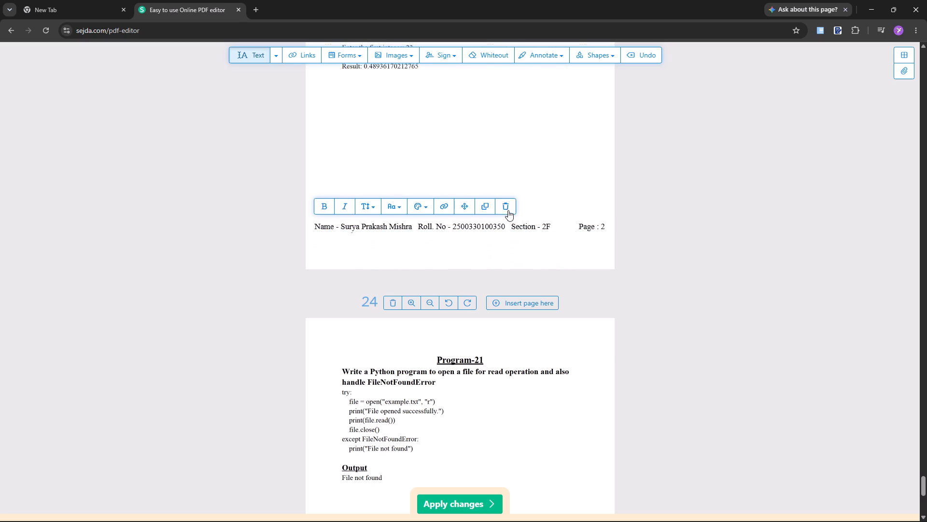
# Shift the footer line on the Program-19 page slightly to the right so it sits centred between the page edges.
pyautogui.scroll(8, 508, 206)
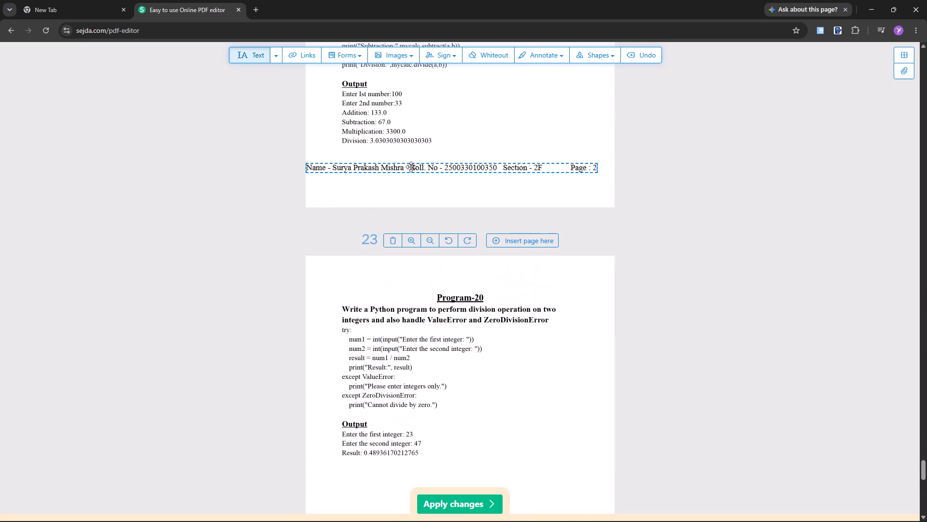
pyautogui.moveTo(417, 169); pyautogui.dragTo(424, 169)
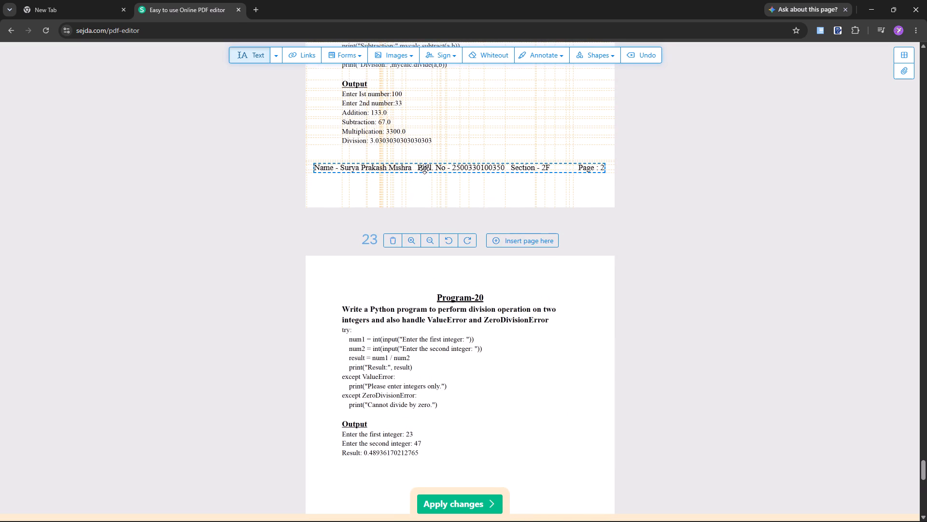
pyautogui.moveTo(424, 169); pyautogui.dragTo(424, 170)
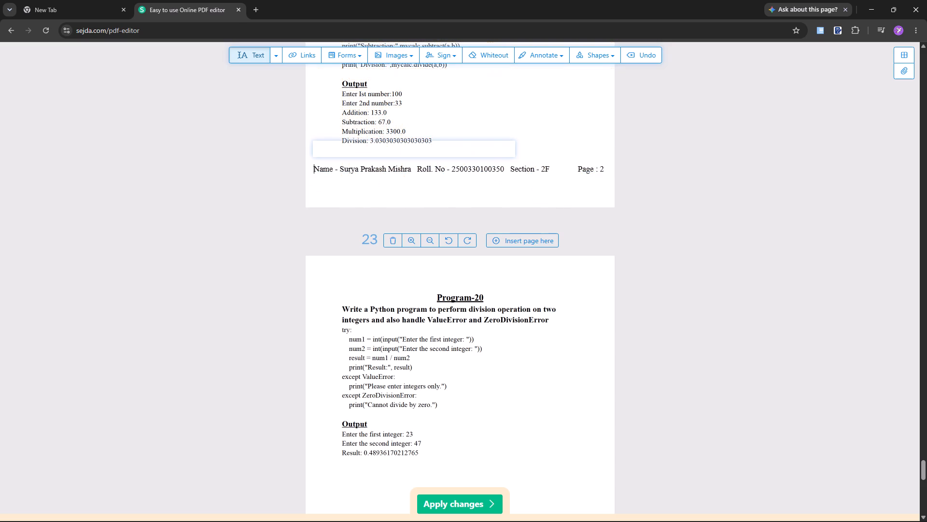
# Shift the footer line on the Program-18 page slightly to the right so it sits centred between the page edges.
pyautogui.scroll(9, 424, 170)
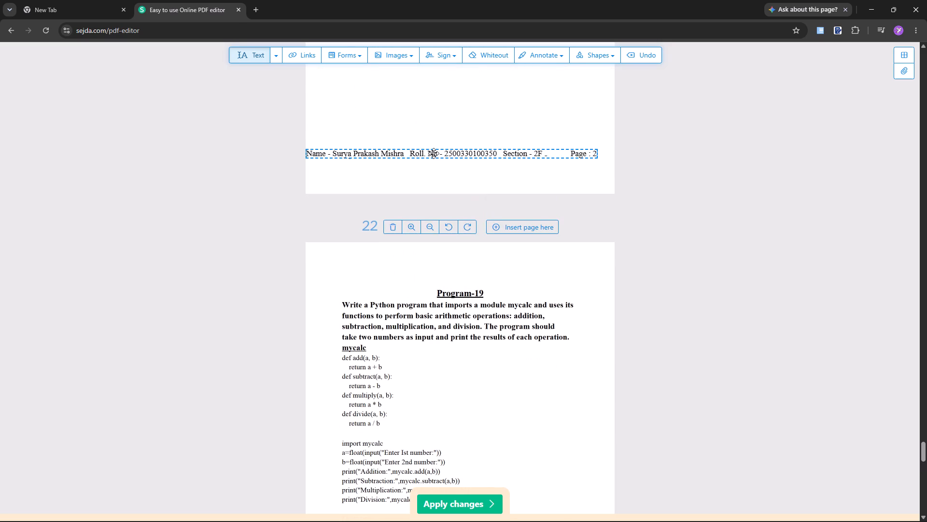
pyautogui.moveTo(434, 153); pyautogui.dragTo(437, 153)
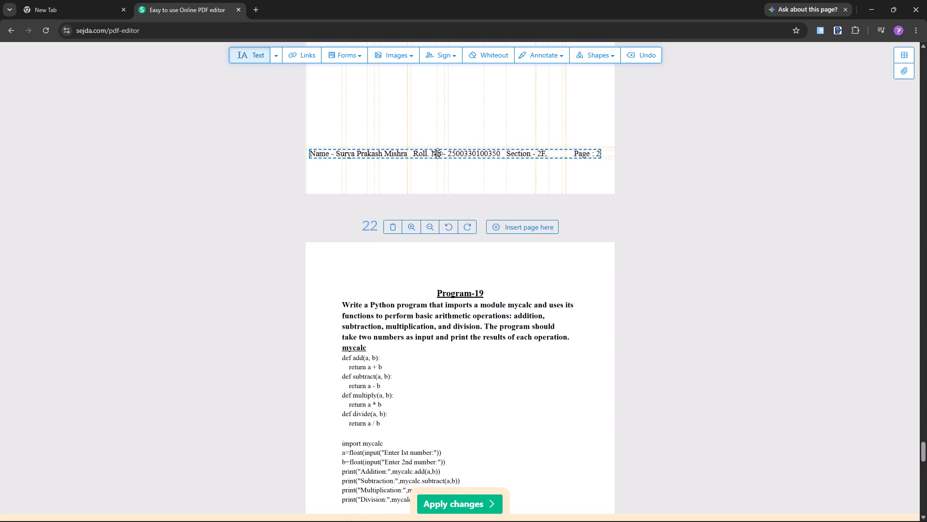
pyautogui.moveTo(437, 153); pyautogui.dragTo(440, 154)
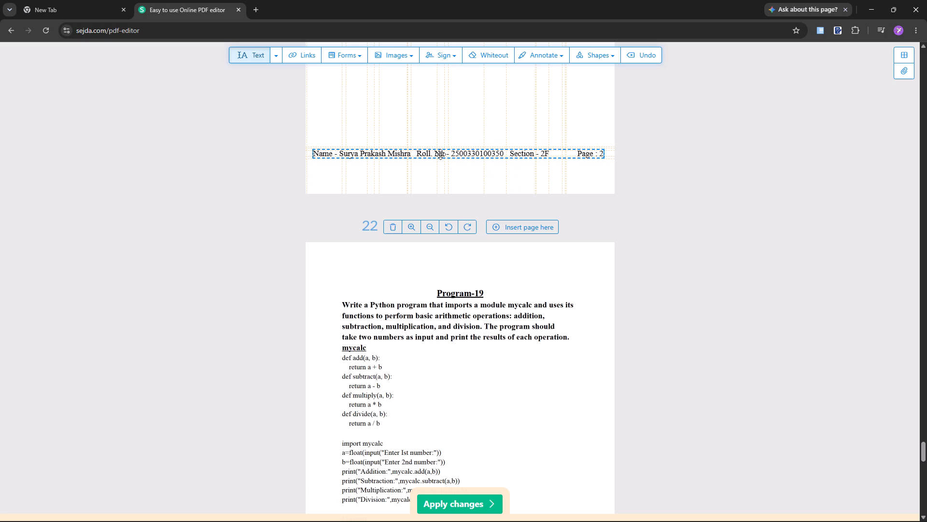
pyautogui.moveTo(440, 154); pyautogui.dragTo(441, 154)
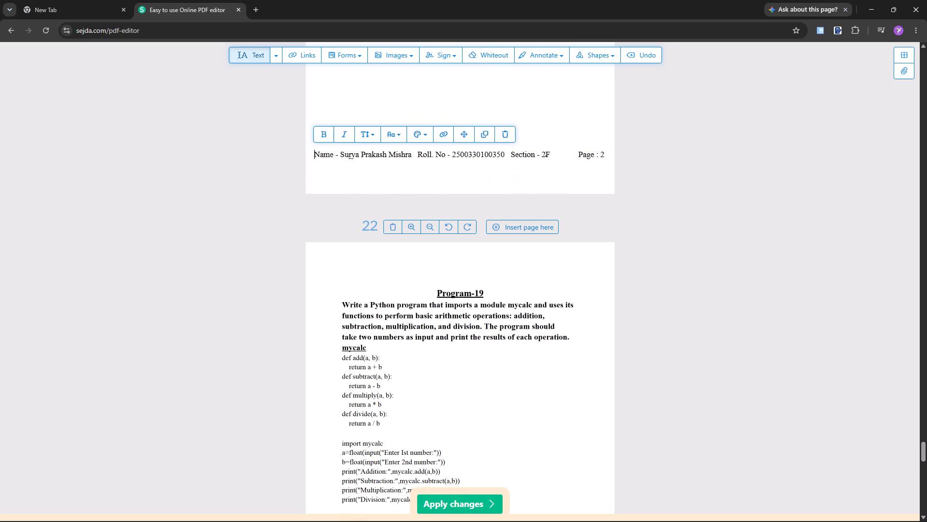
pyautogui.click(439, 151)
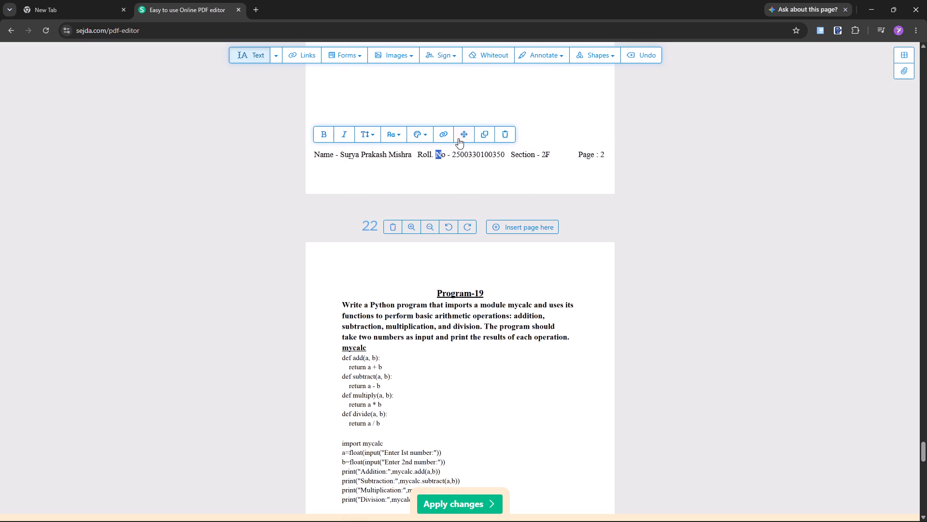
pyautogui.click(460, 132)
pyautogui.click(443, 155)
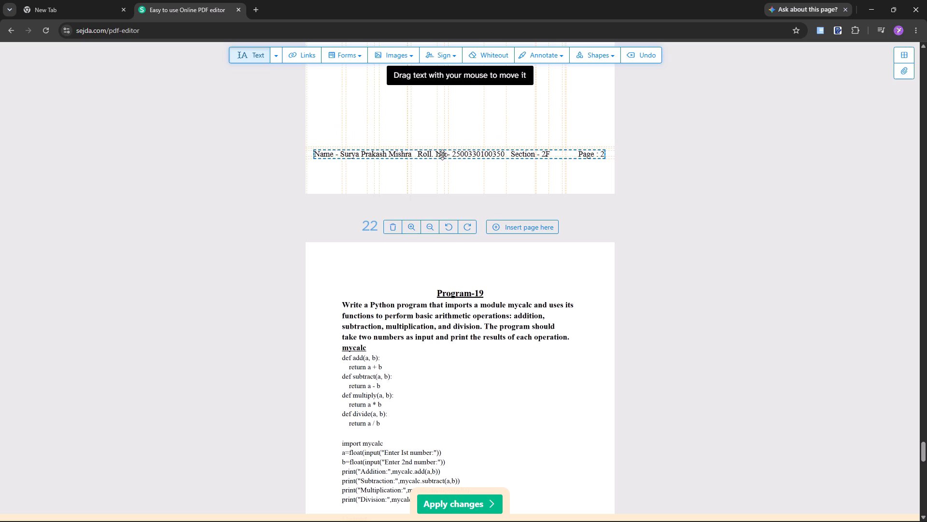
# Shift the footer line on the Program-17 page slightly to the right so it sits centred between the page edges.
pyautogui.scroll(8, 442, 155)
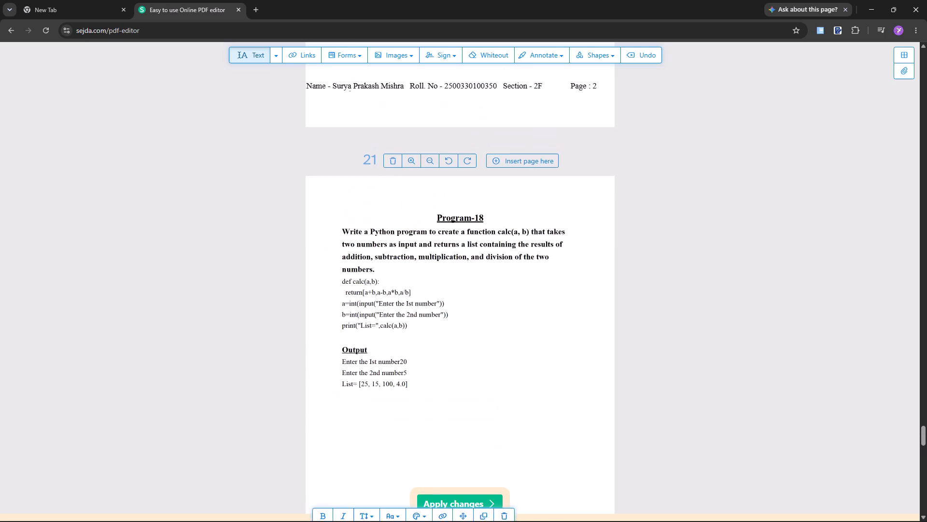
pyautogui.scroll(2, 442, 155)
pyautogui.moveTo(448, 187); pyautogui.dragTo(451, 186)
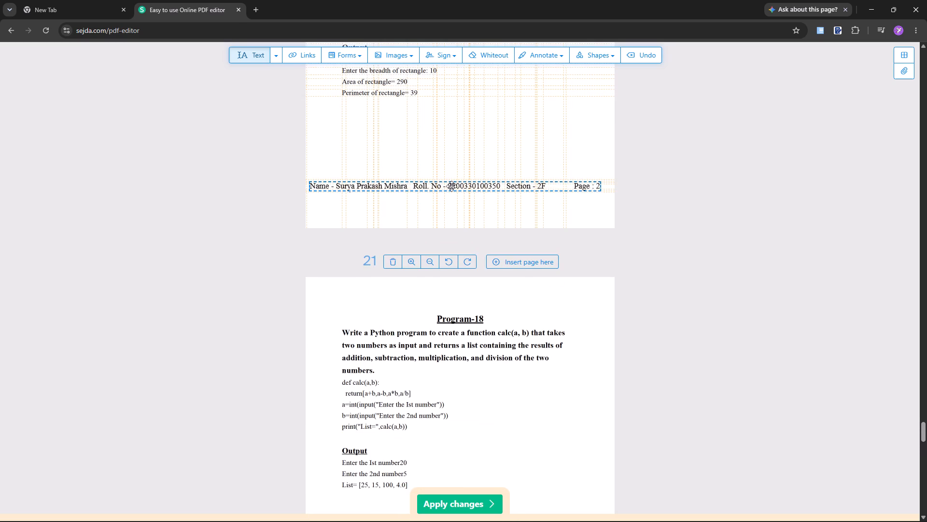
pyautogui.moveTo(451, 186); pyautogui.dragTo(454, 187)
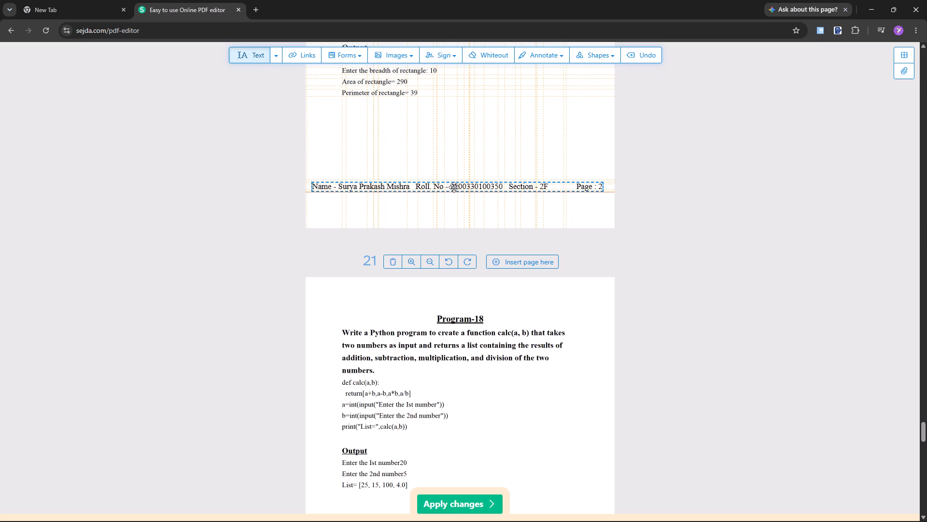
pyautogui.moveTo(454, 187); pyautogui.dragTo(455, 187)
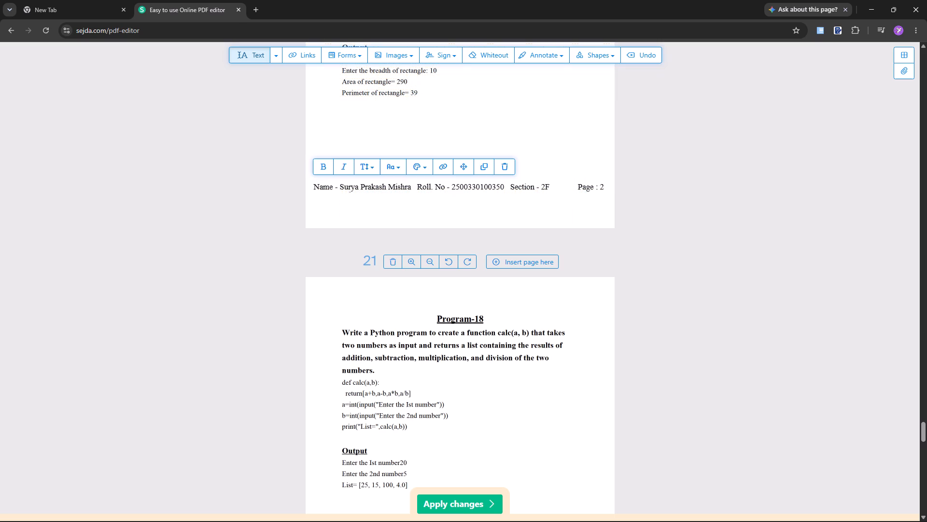
# Shift the footer line on the Program-16 page slightly to the right so it sits centred between the page edges.
pyautogui.scroll(9, 437, 193)
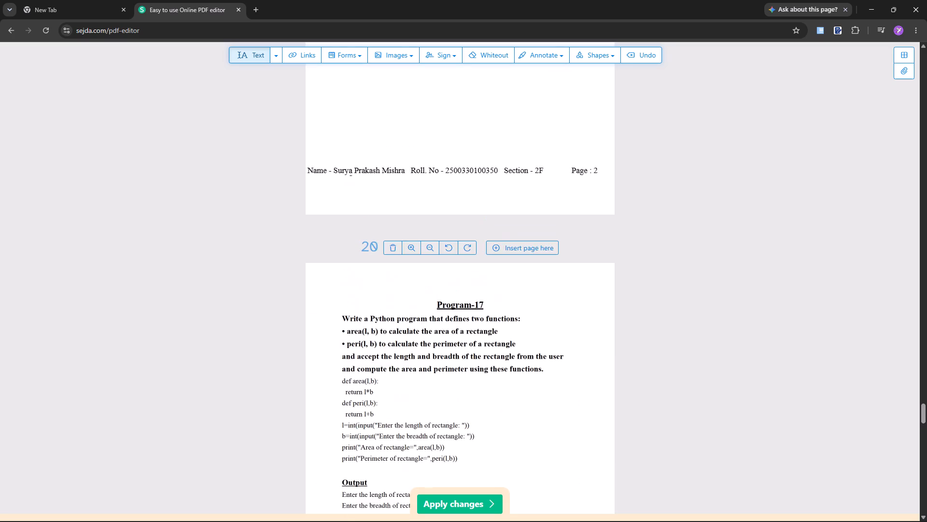
pyautogui.scroll(2, 437, 193)
pyautogui.moveTo(452, 269); pyautogui.dragTo(458, 271)
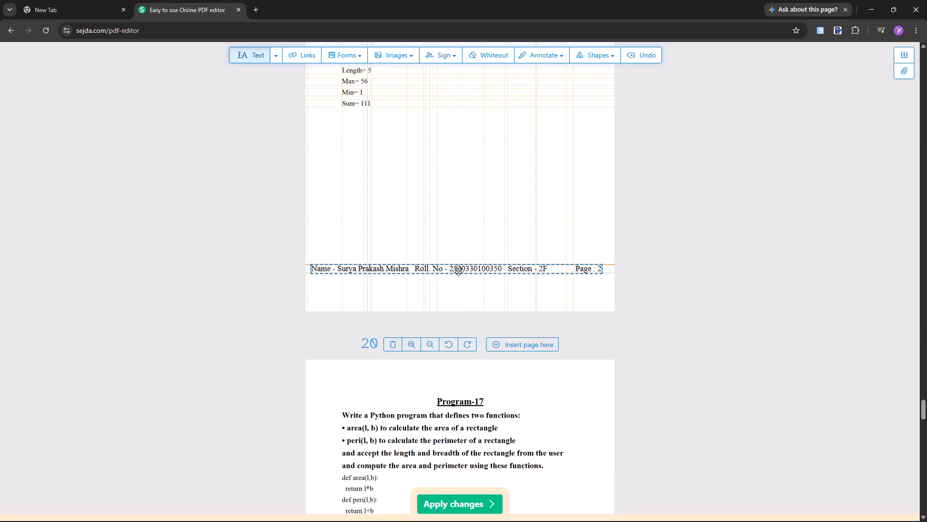
pyautogui.moveTo(458, 271); pyautogui.dragTo(459, 271)
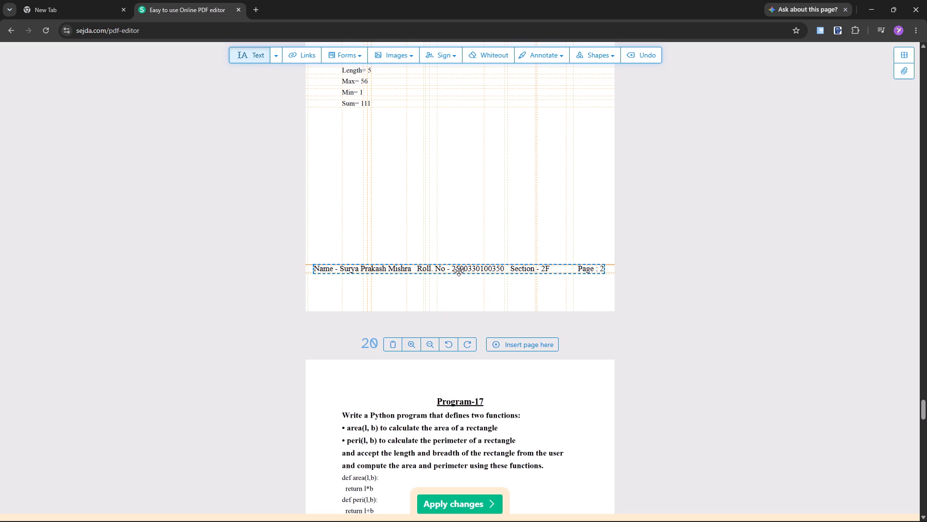
pyautogui.moveTo(459, 271); pyautogui.dragTo(461, 271)
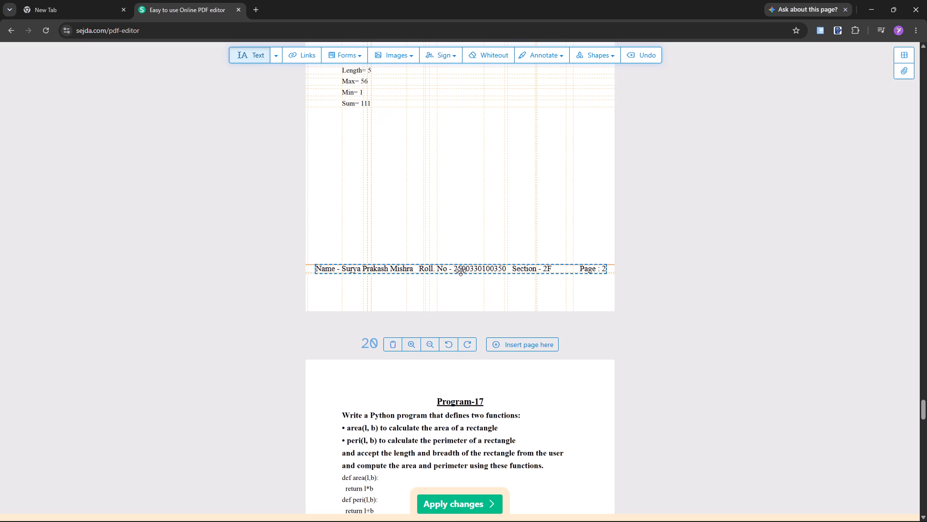
pyautogui.moveTo(461, 271); pyautogui.dragTo(460, 271)
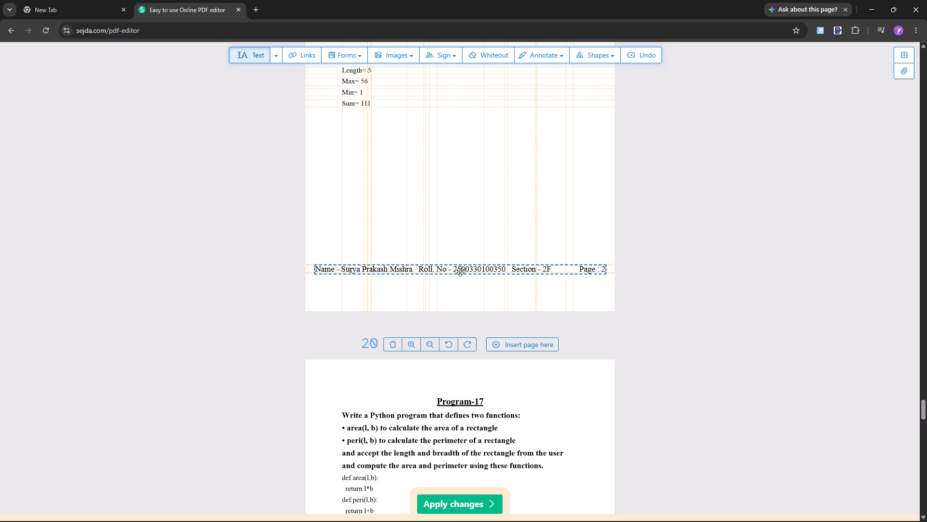
pyautogui.moveTo(460, 271); pyautogui.dragTo(460, 271)
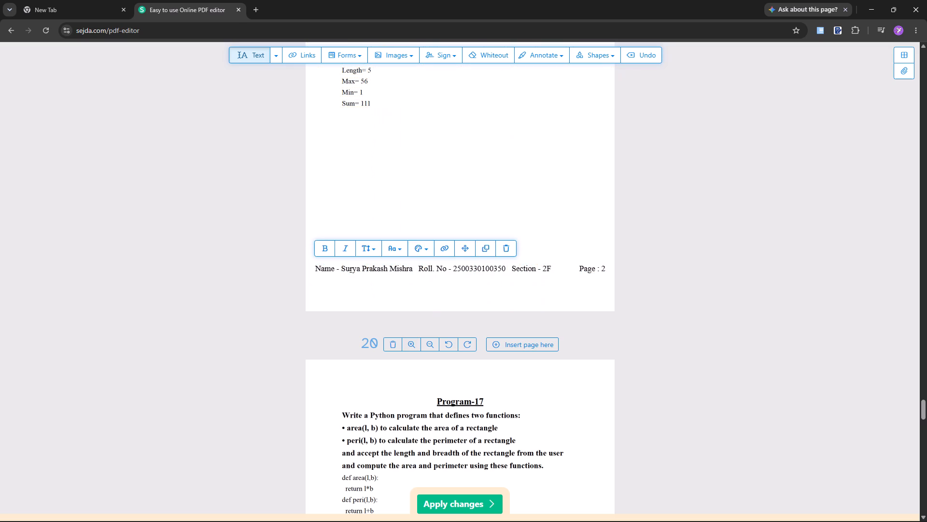
# Shift the footer line on the Program-15 page slightly to the right so it sits centred between the page edges.
pyautogui.scroll(9, 460, 271)
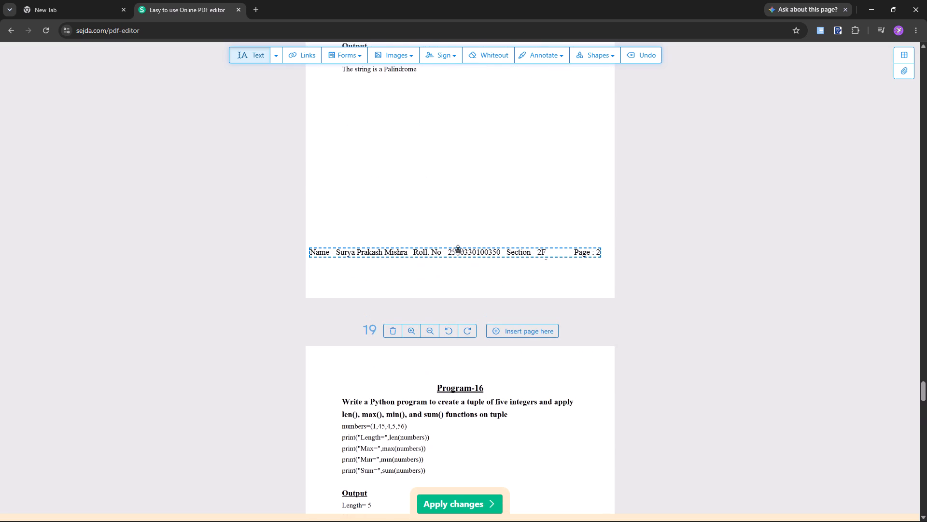
pyautogui.moveTo(458, 250); pyautogui.dragTo(464, 252)
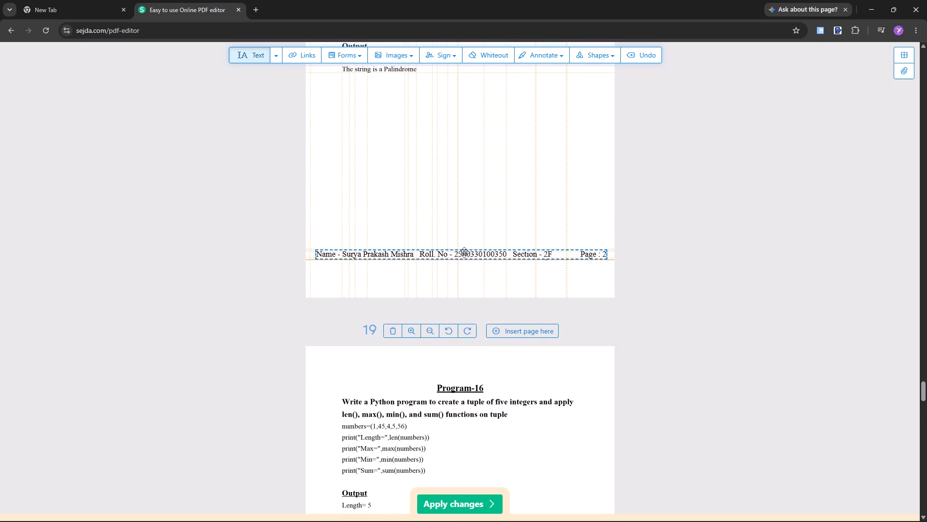
pyautogui.moveTo(464, 252); pyautogui.dragTo(462, 253)
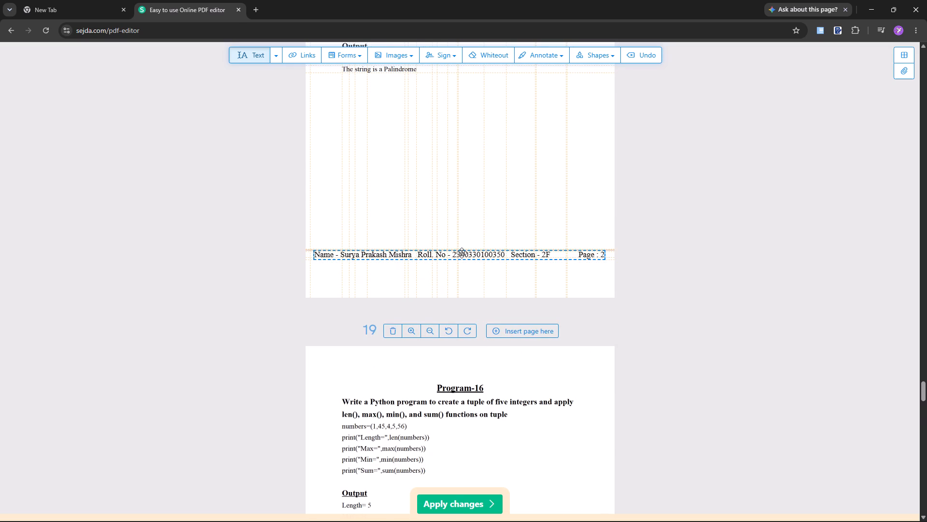
pyautogui.moveTo(462, 253); pyautogui.dragTo(463, 253)
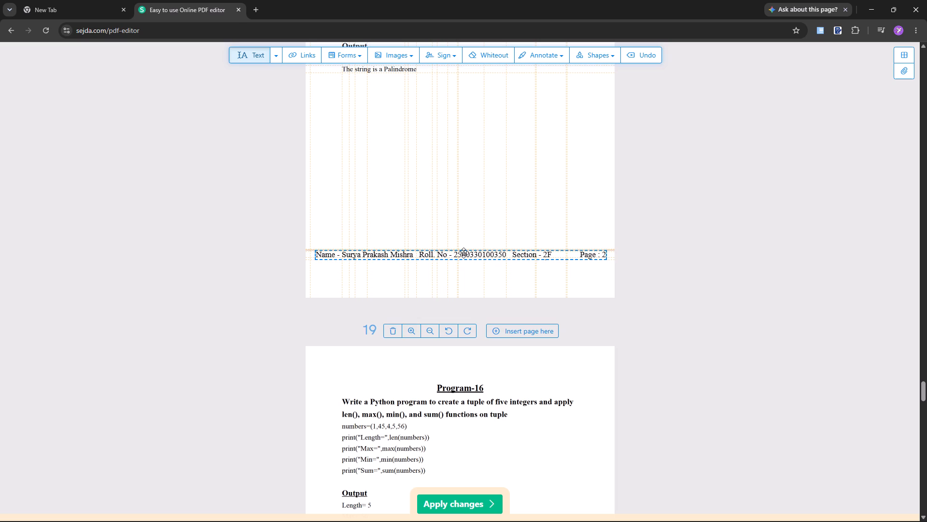
pyautogui.moveTo(463, 253); pyautogui.dragTo(463, 253)
# Shift the footer line on the Program-14 page slightly to the right so it sits centred between the page edges.
pyautogui.scroll(5, 463, 253)
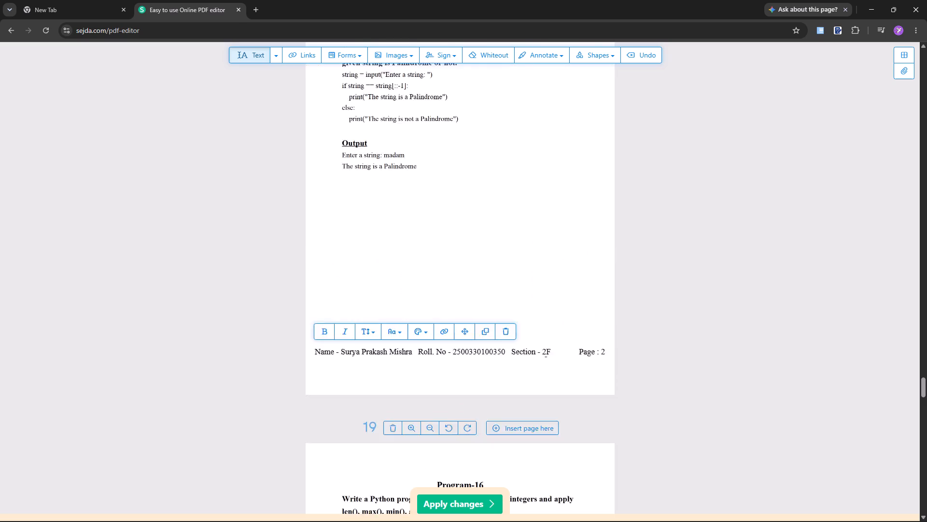
pyautogui.scroll(4, 463, 253)
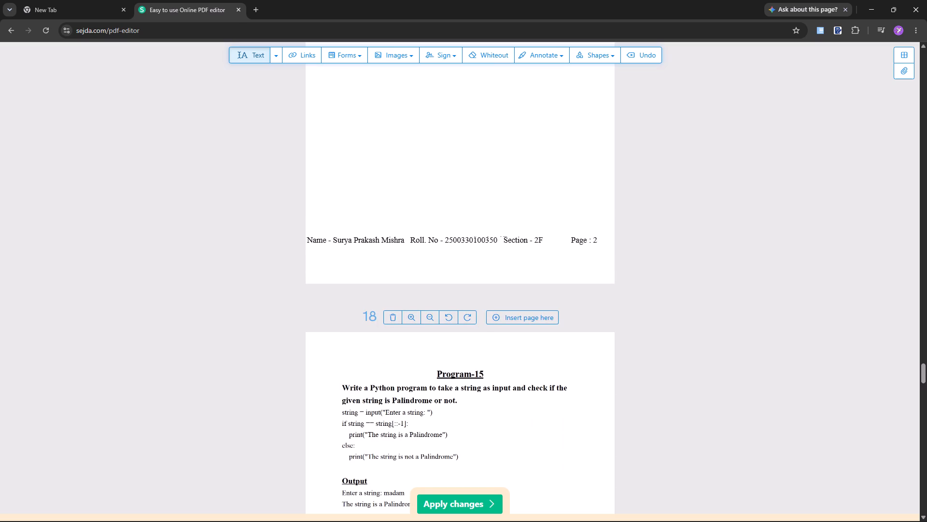
pyautogui.click(454, 243)
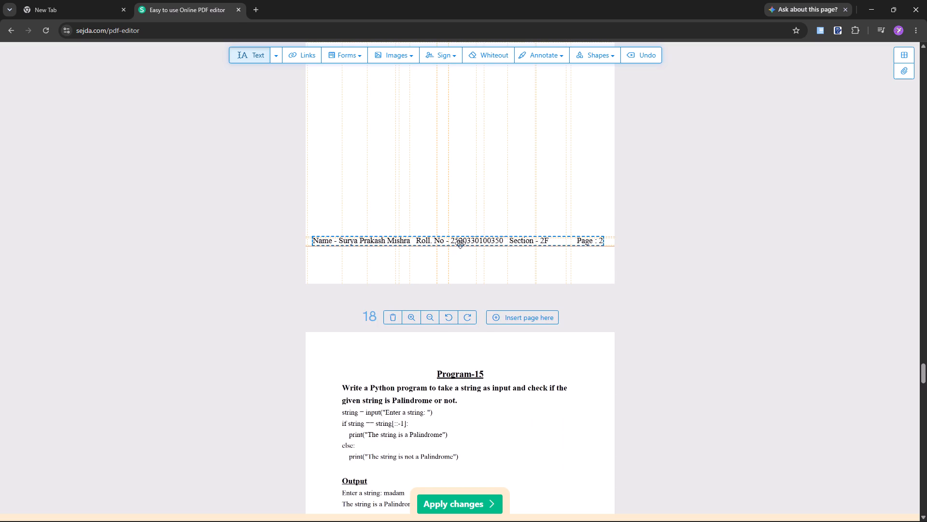
# Shift the footer line on the Program-13 page slightly to the right so it sits centred between the page edges.
pyautogui.scroll(5, 460, 243)
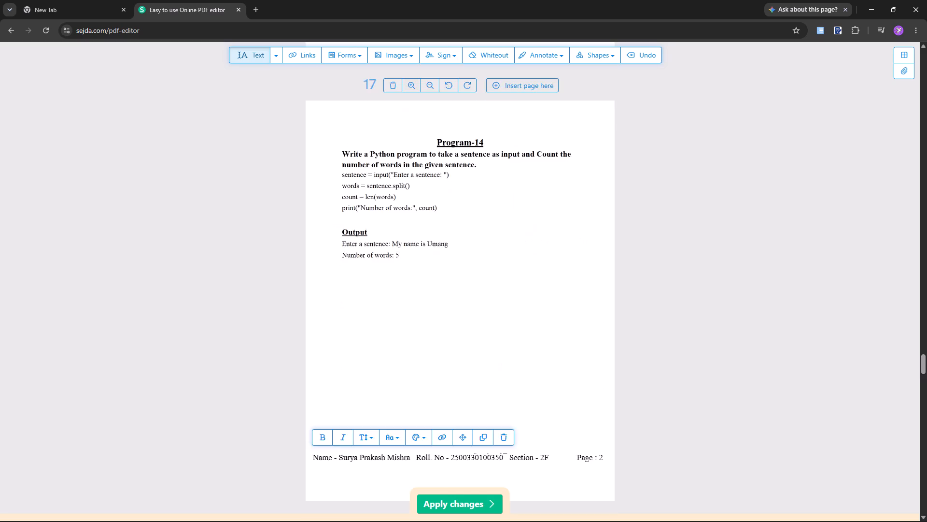
pyautogui.scroll(4, 460, 243)
pyautogui.moveTo(455, 229); pyautogui.dragTo(463, 230)
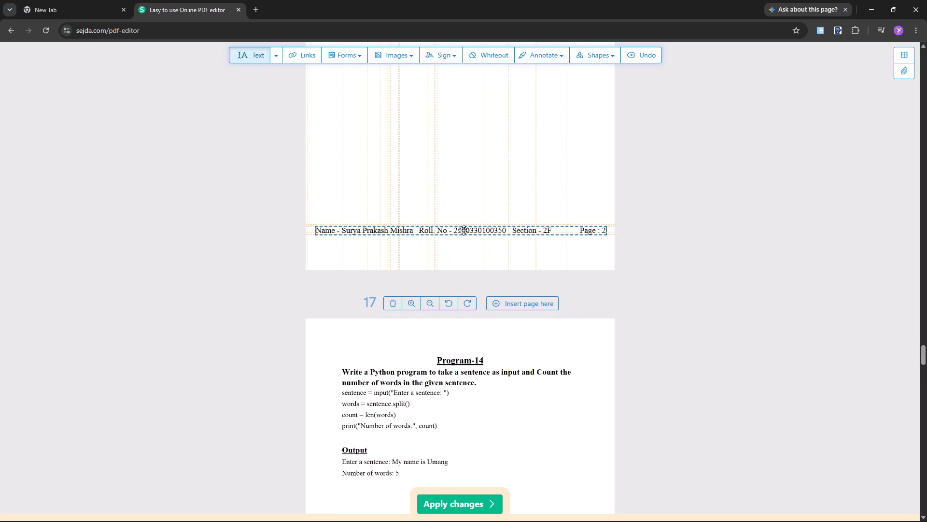
pyautogui.moveTo(463, 230); pyautogui.dragTo(463, 231)
# Shift the footer line on the Program-12 page slightly to the right so it sits centred between the page edges.
pyautogui.scroll(5, 463, 231)
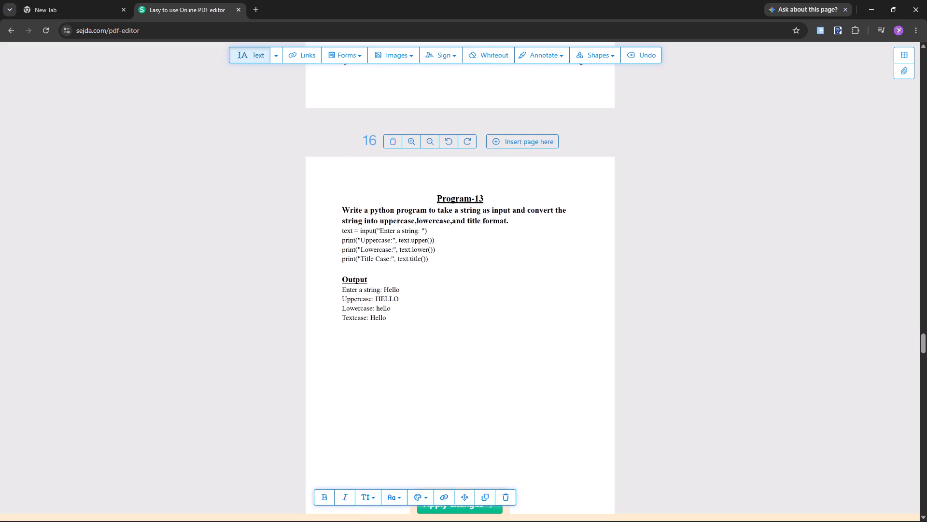
pyautogui.scroll(5, 463, 231)
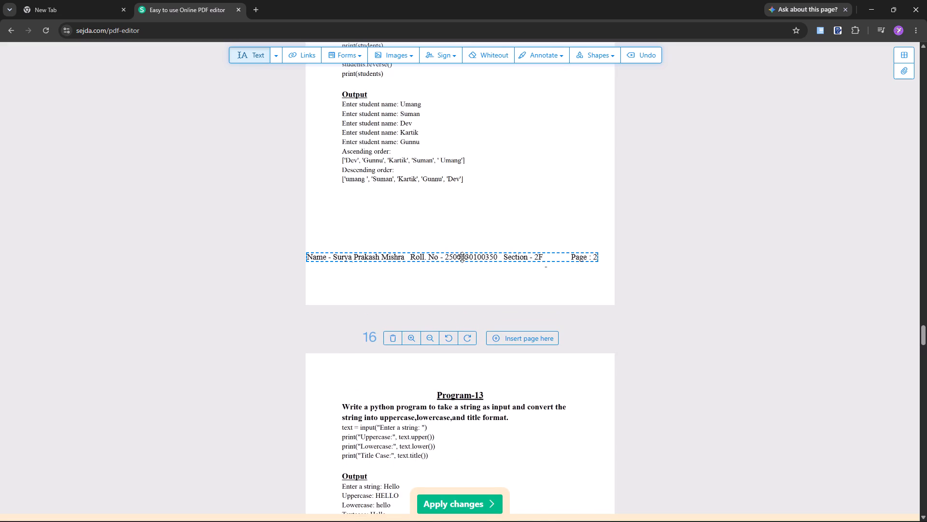
pyautogui.moveTo(462, 257); pyautogui.dragTo(466, 259)
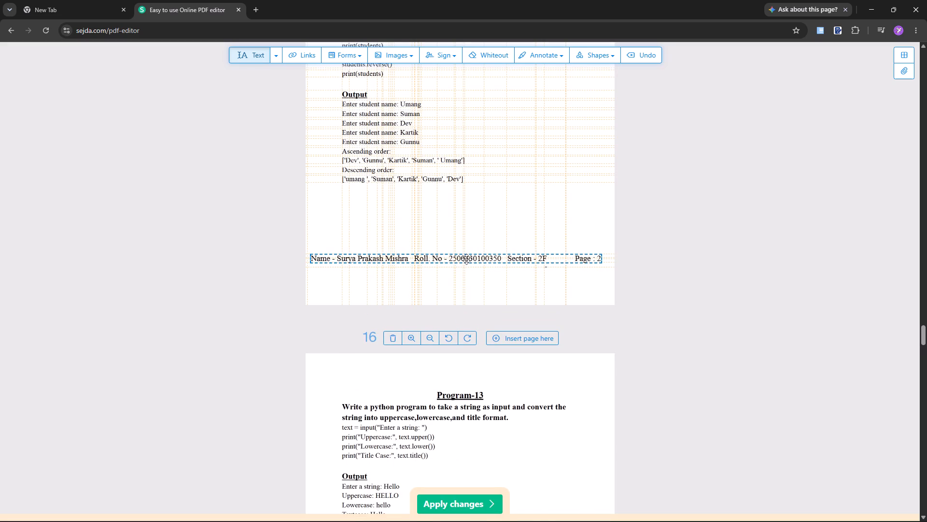
pyautogui.moveTo(466, 259); pyautogui.dragTo(469, 259)
# Shift the footer line on the Program-11 page slightly to the right so it sits centred between the page edges.
pyautogui.scroll(8, 469, 259)
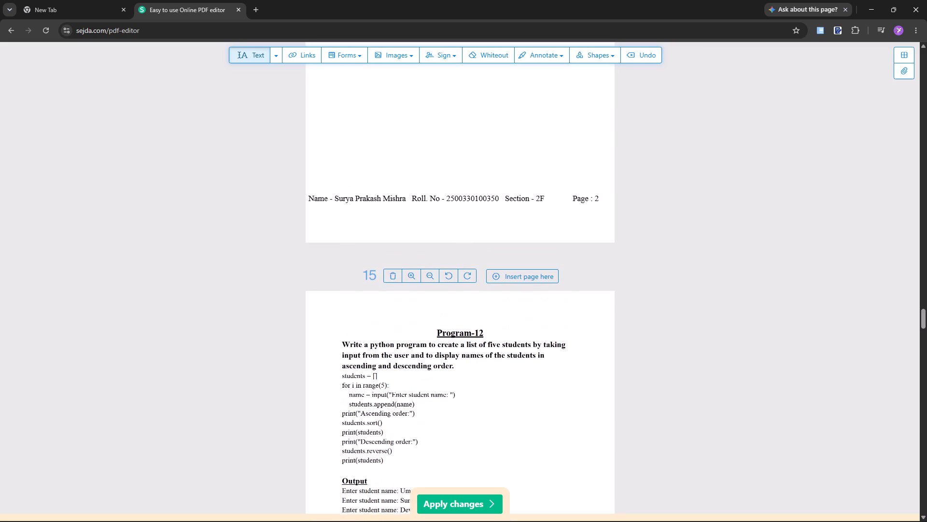
pyautogui.click(457, 199)
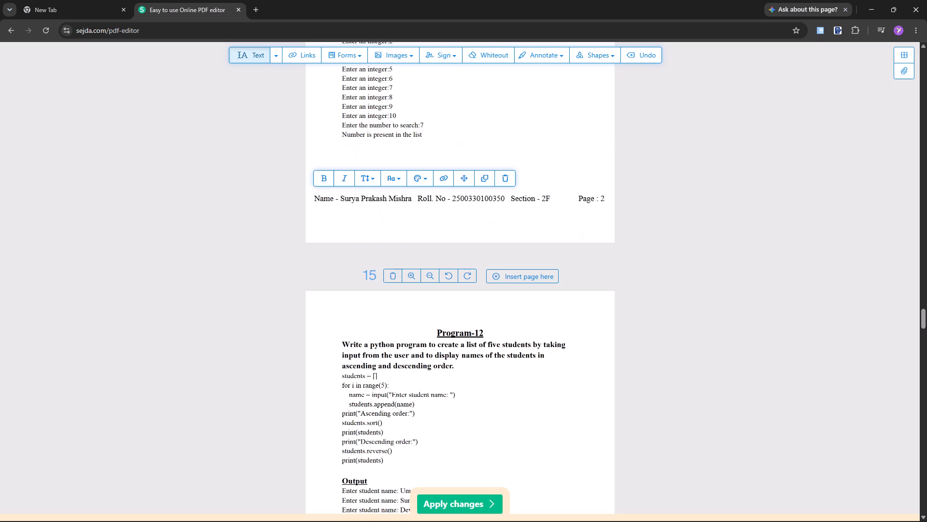
# Shift the footer line on page 13, the sum and average program, slightly to the right so it sits centred between the page edges.
pyautogui.scroll(9, 463, 199)
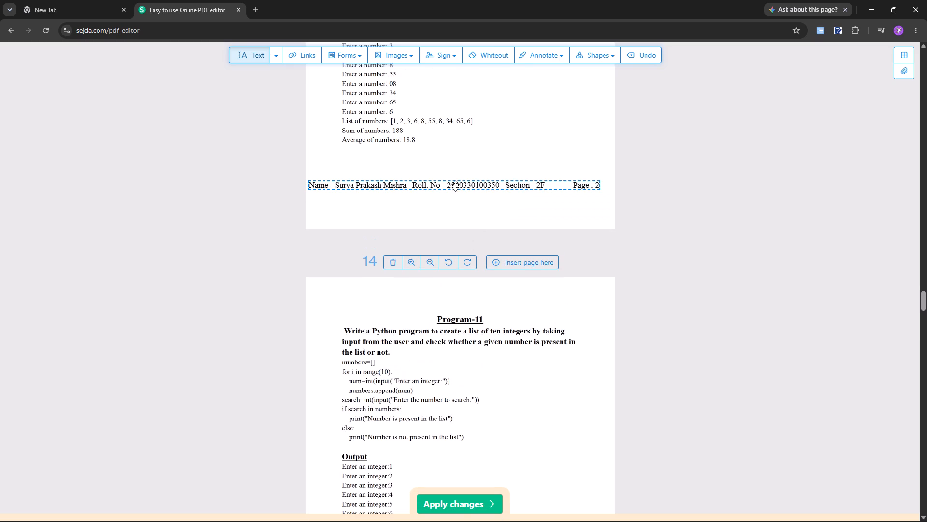
pyautogui.moveTo(455, 187); pyautogui.dragTo(457, 187)
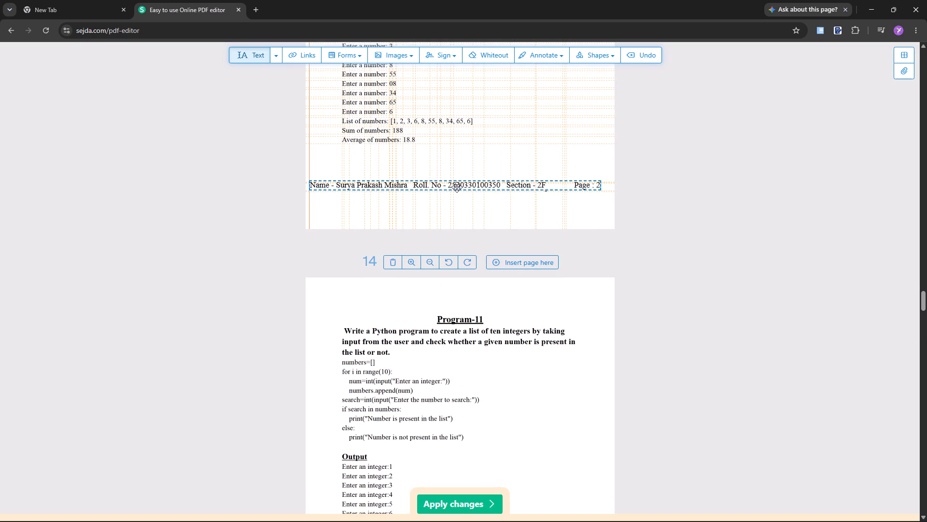
pyautogui.moveTo(457, 187); pyautogui.dragTo(458, 188)
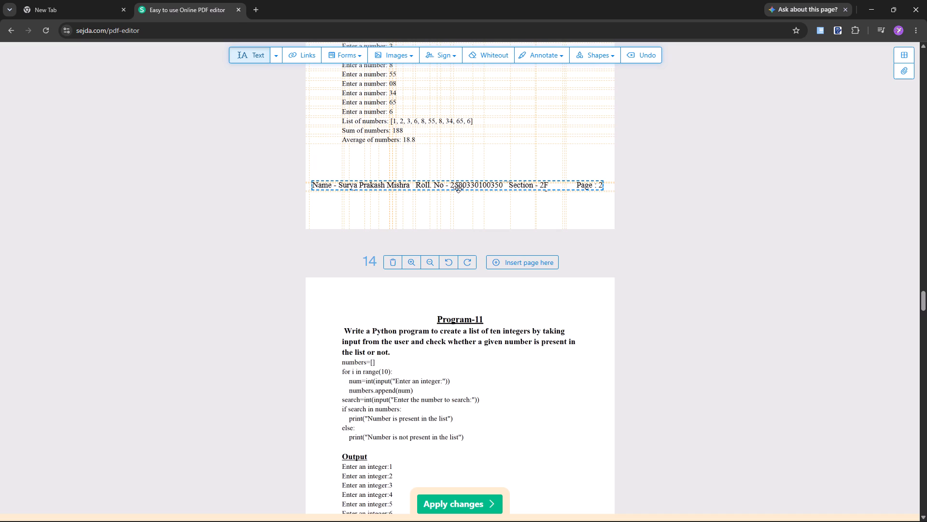
pyautogui.moveTo(458, 188); pyautogui.dragTo(460, 188)
pyautogui.scroll(5, 460, 188)
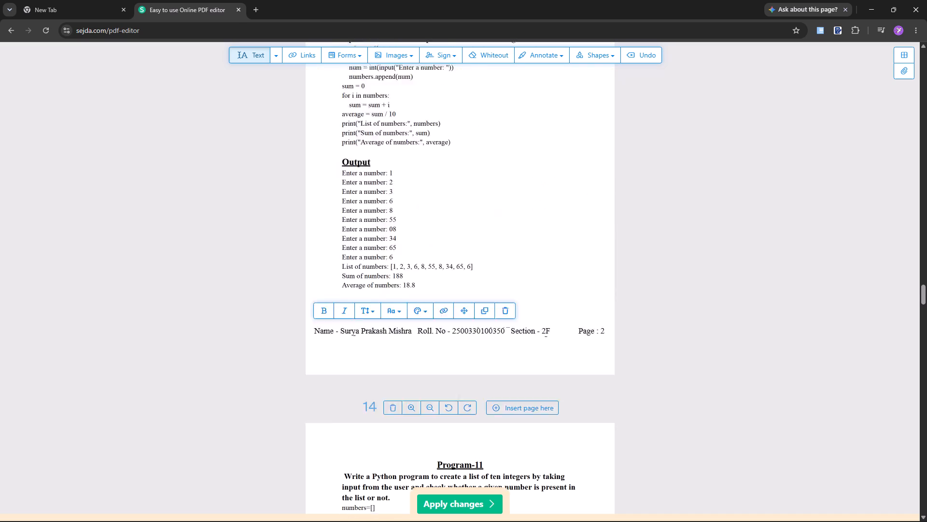
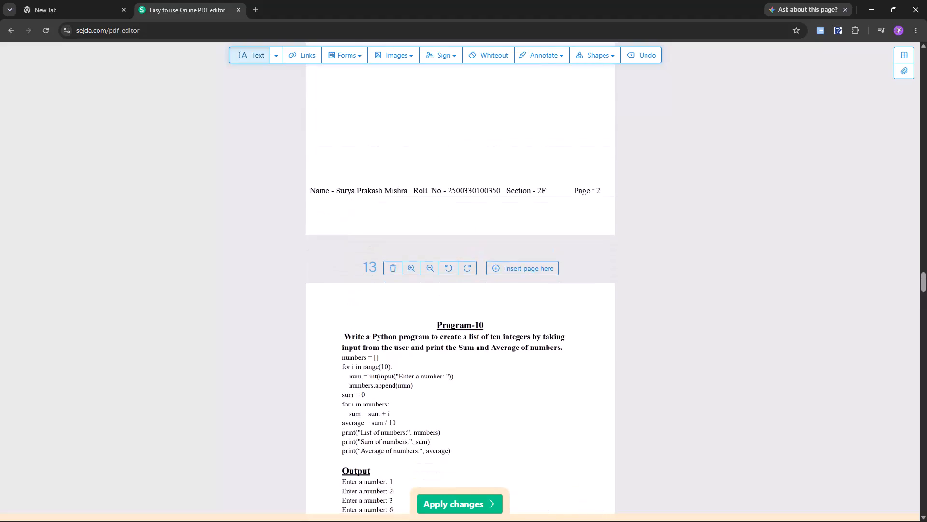
# Shift the footer line on the Program-9 page slightly to the right so it sits centred between the page edges.
pyautogui.scroll(6, 460, 188)
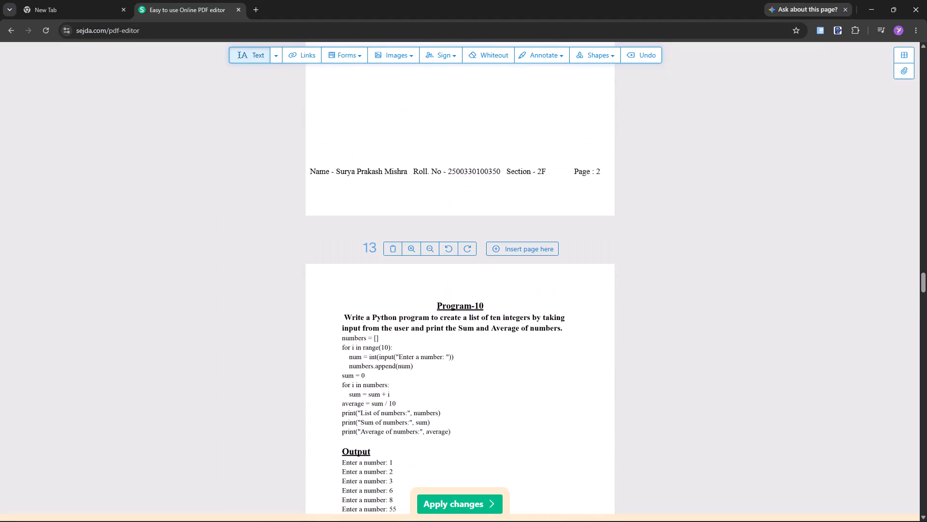
pyautogui.moveTo(448, 173); pyautogui.dragTo(453, 172)
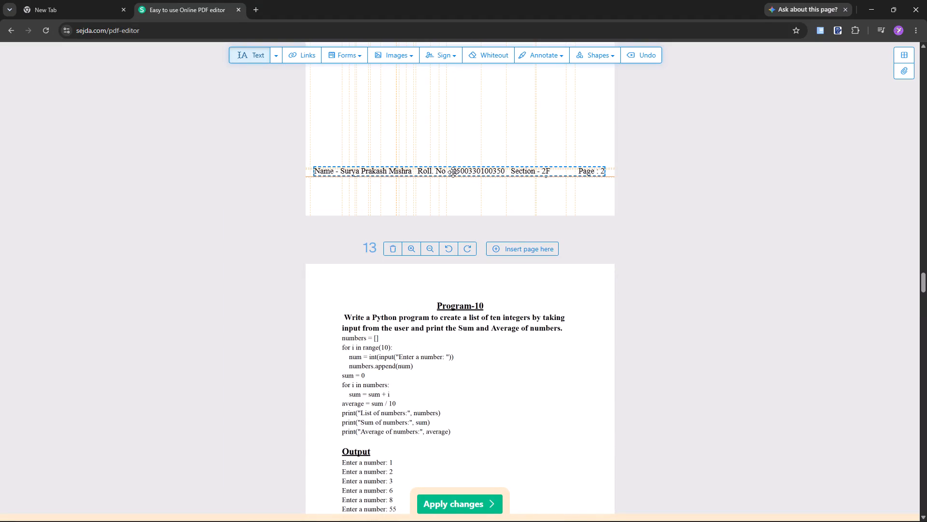
pyautogui.moveTo(453, 172); pyautogui.dragTo(454, 172)
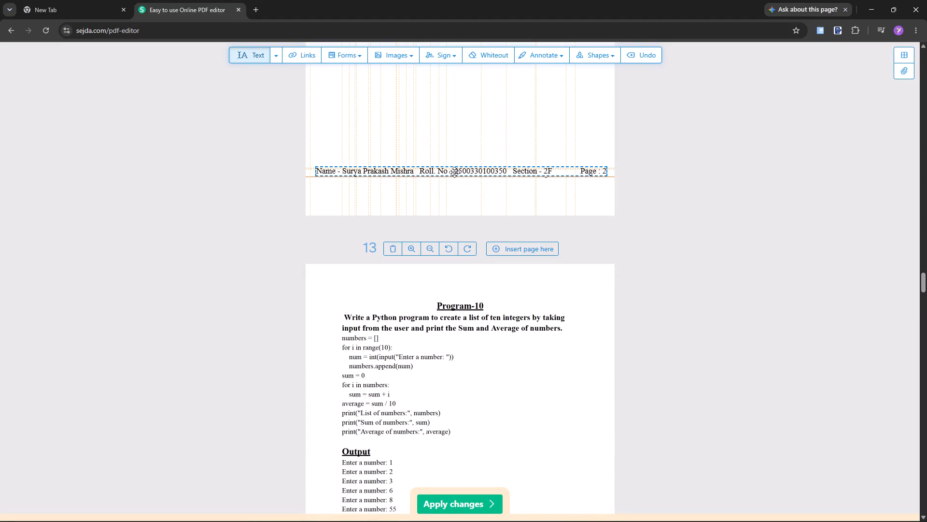
pyautogui.moveTo(454, 172); pyautogui.dragTo(454, 172)
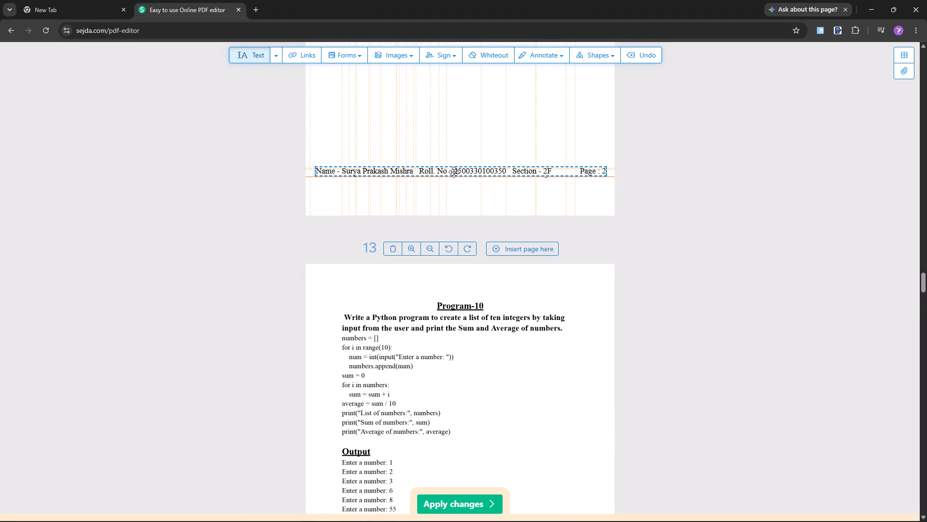
pyautogui.moveTo(454, 172); pyautogui.dragTo(453, 172)
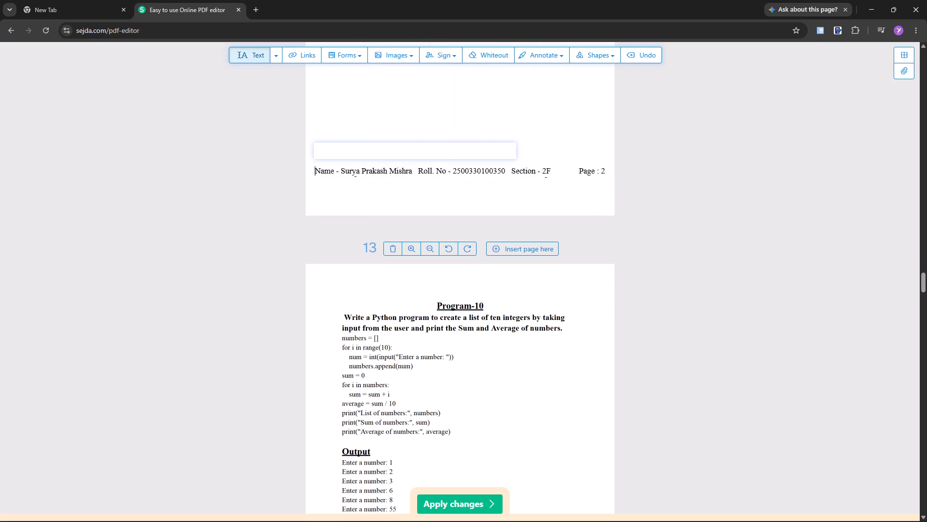
# Shift the footer line on the Program-8 page slightly to the right, at the same height, so it sits centred between the page edges.
pyautogui.scroll(10, 453, 172)
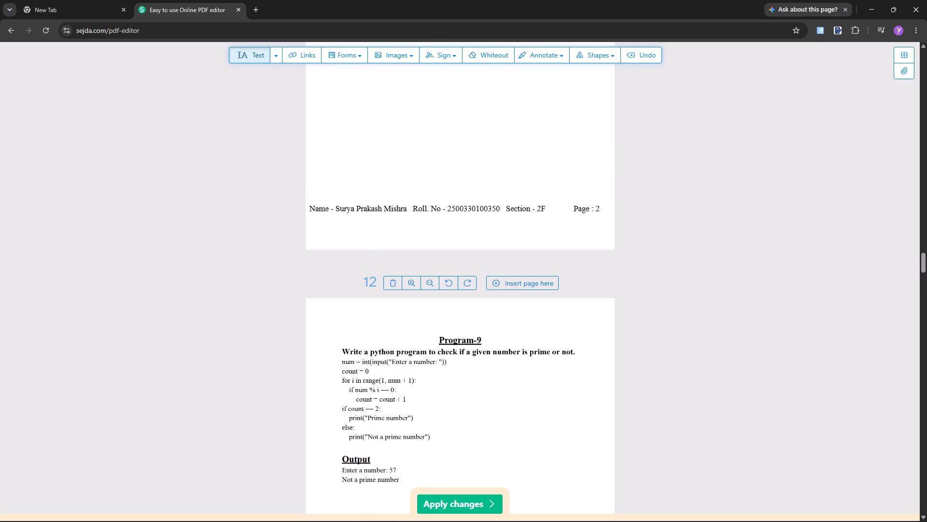
pyautogui.moveTo(449, 207); pyautogui.dragTo(452, 207)
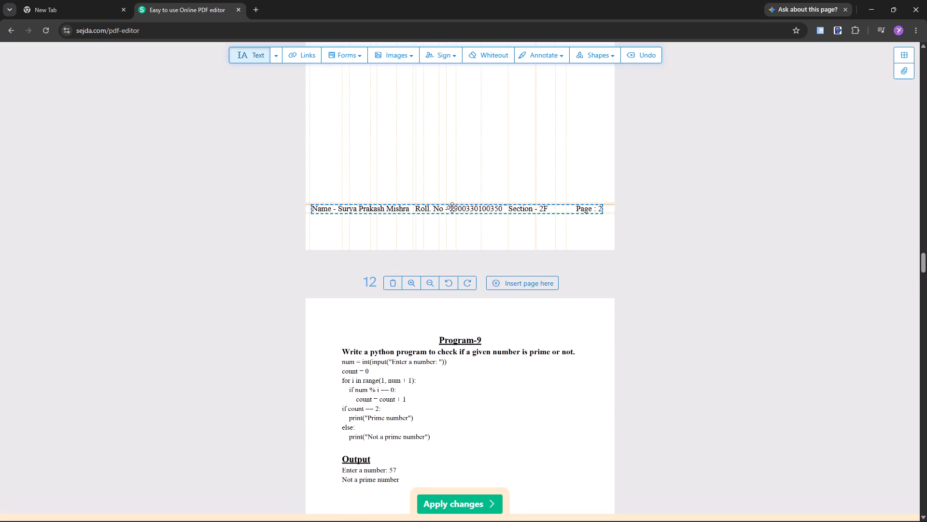
pyautogui.moveTo(452, 207); pyautogui.dragTo(455, 208)
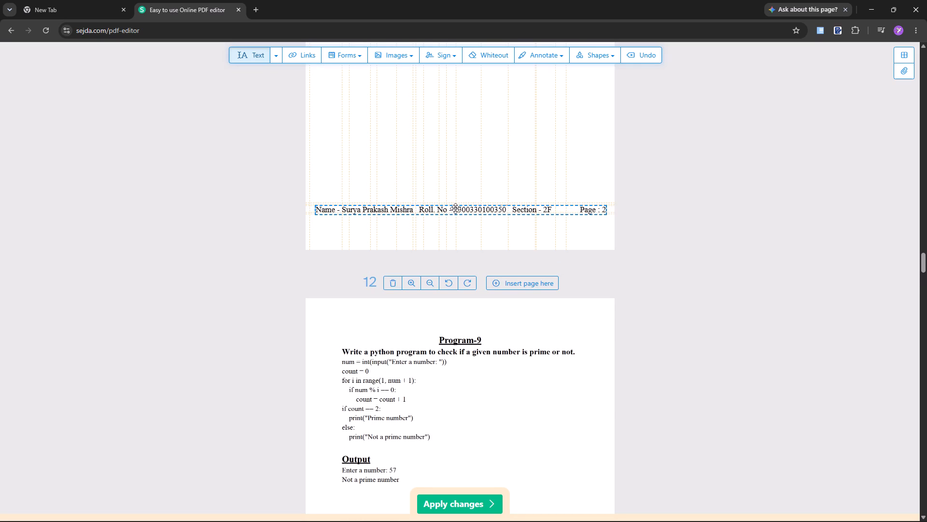
pyautogui.moveTo(455, 208); pyautogui.dragTo(455, 209)
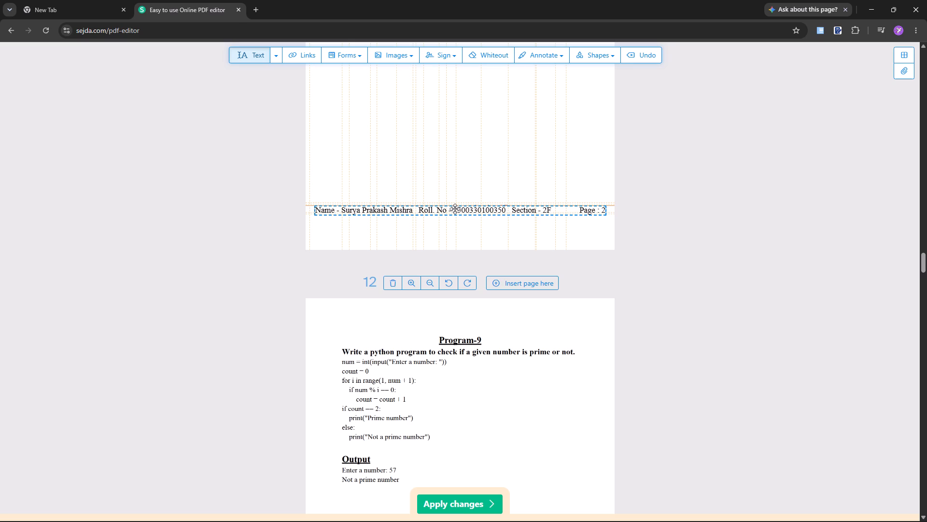
pyautogui.moveTo(455, 209); pyautogui.dragTo(452, 209)
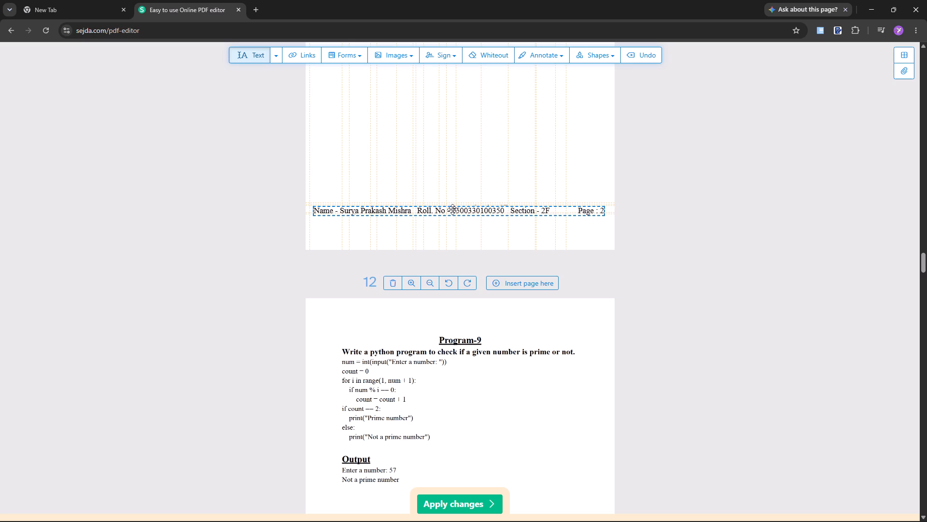
pyautogui.moveTo(452, 209); pyautogui.dragTo(454, 207)
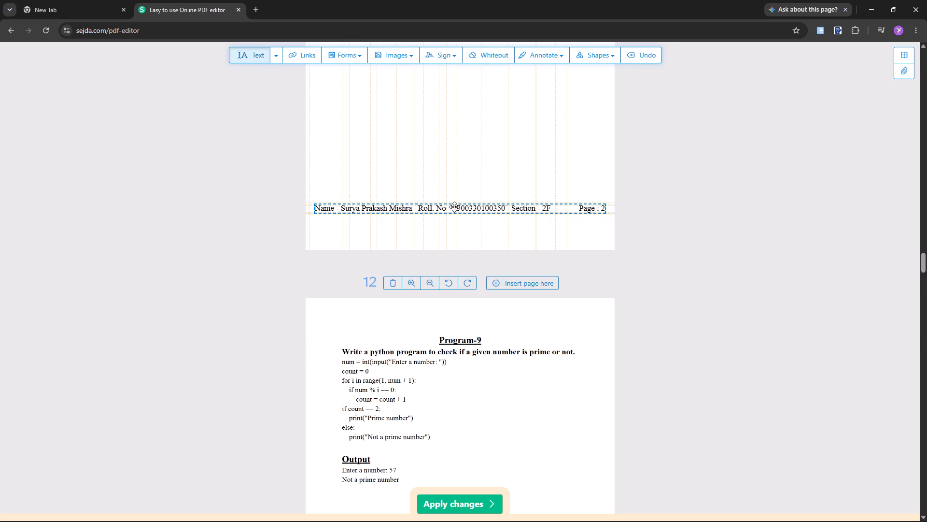
pyautogui.moveTo(454, 207); pyautogui.dragTo(454, 207)
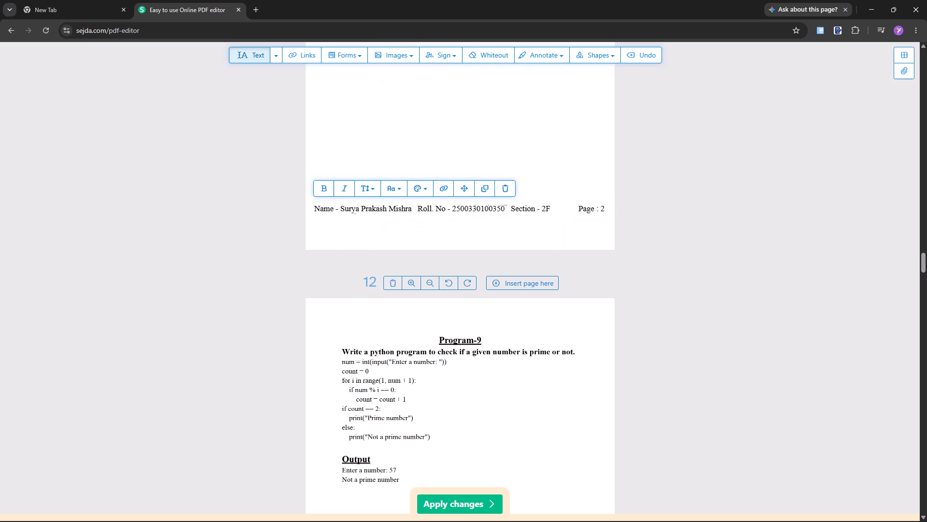
# Shift the footer line on the Program-7 page slightly to the right so it sits centred between the page edges.
pyautogui.scroll(10, 454, 207)
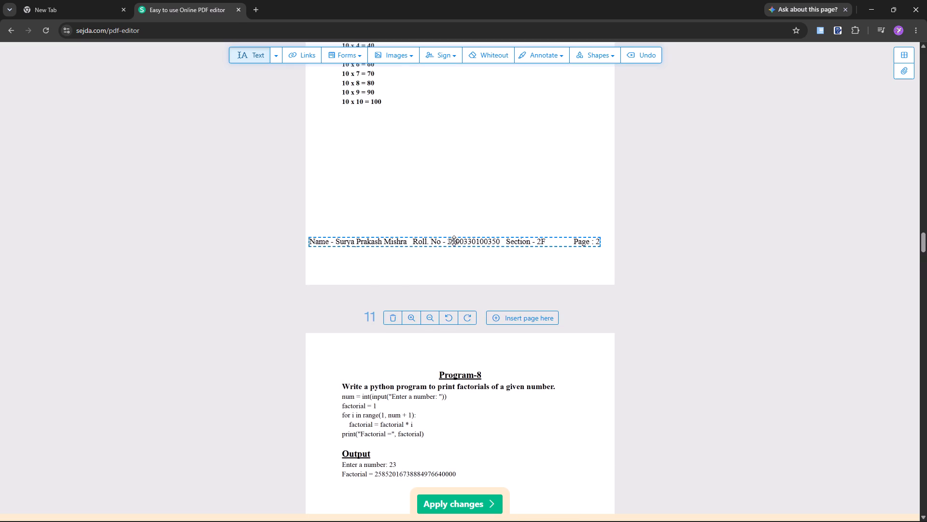
pyautogui.click(454, 241)
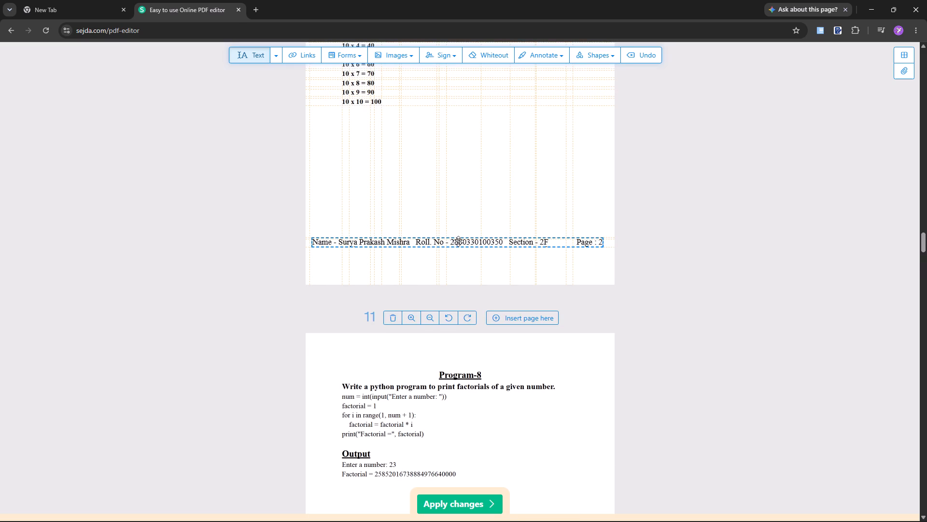
# Shift the footer line on the Program-6 page slightly to the right so it sits centred between the page edges.
pyautogui.scroll(6, 447, 229)
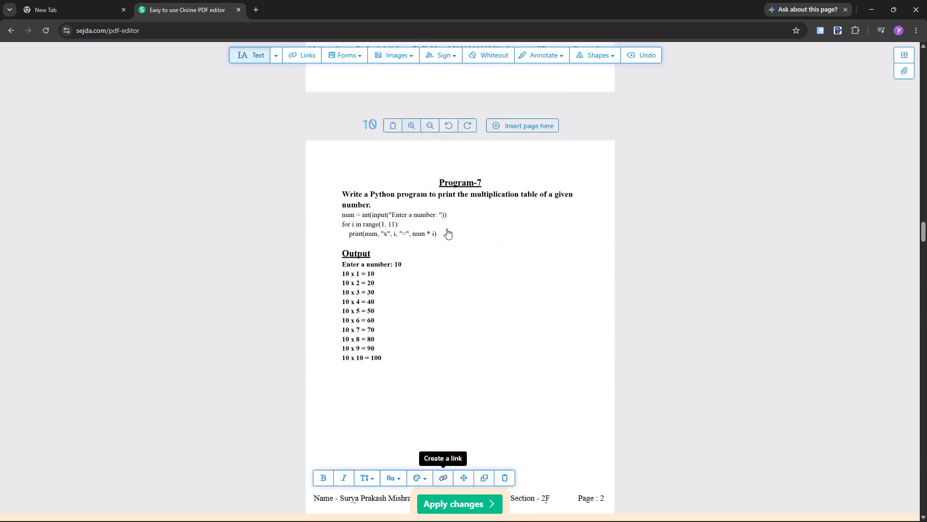
pyautogui.scroll(3, 447, 229)
pyautogui.click(454, 227)
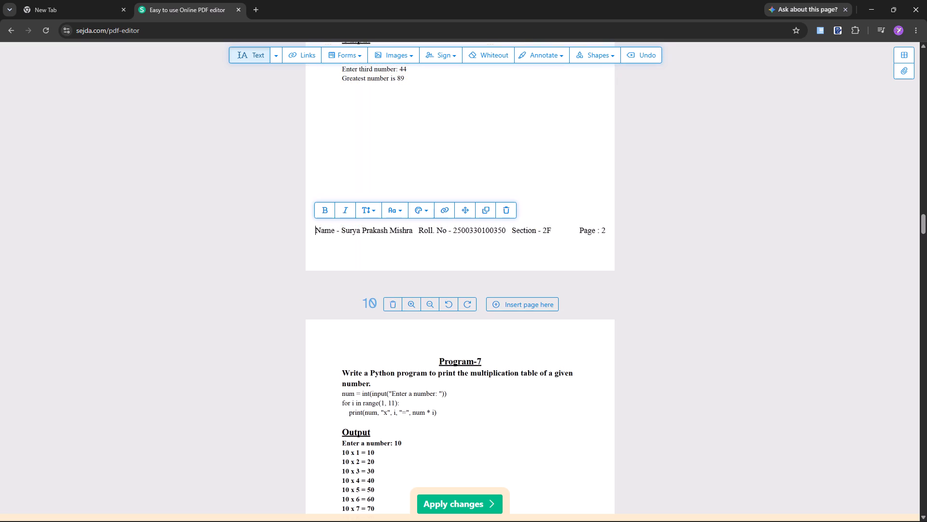
# Shift the footer line on the Program-5 page slightly to the right so it sits centred between the page edges.
pyautogui.scroll(11, 460, 229)
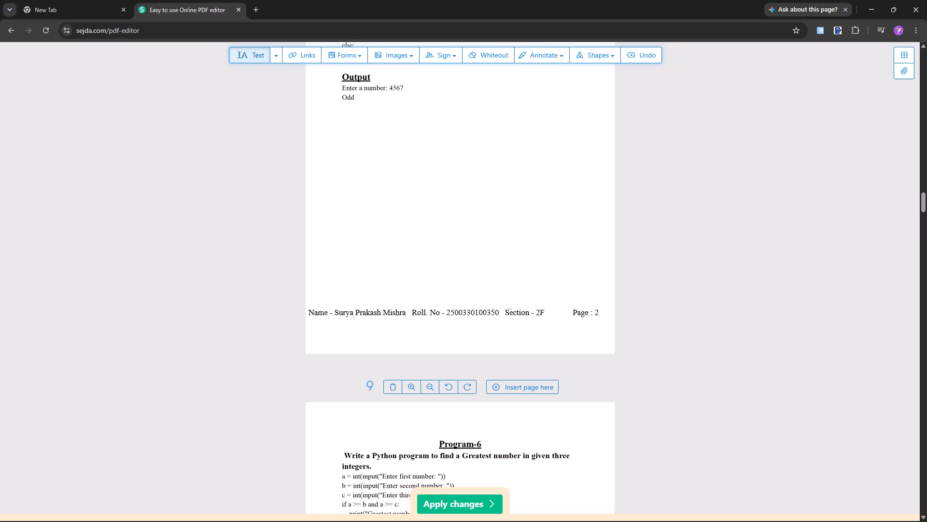
pyautogui.moveTo(452, 314); pyautogui.dragTo(456, 314)
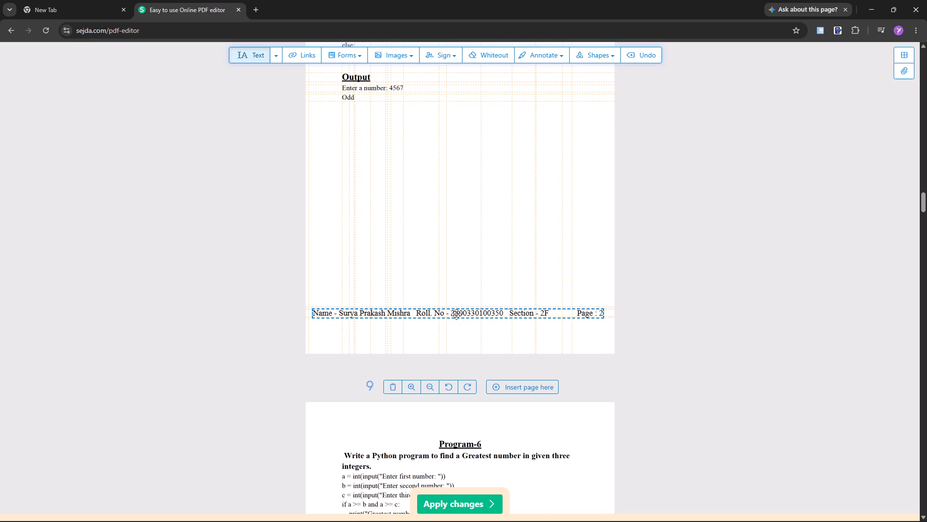
pyautogui.moveTo(456, 314); pyautogui.dragTo(457, 314)
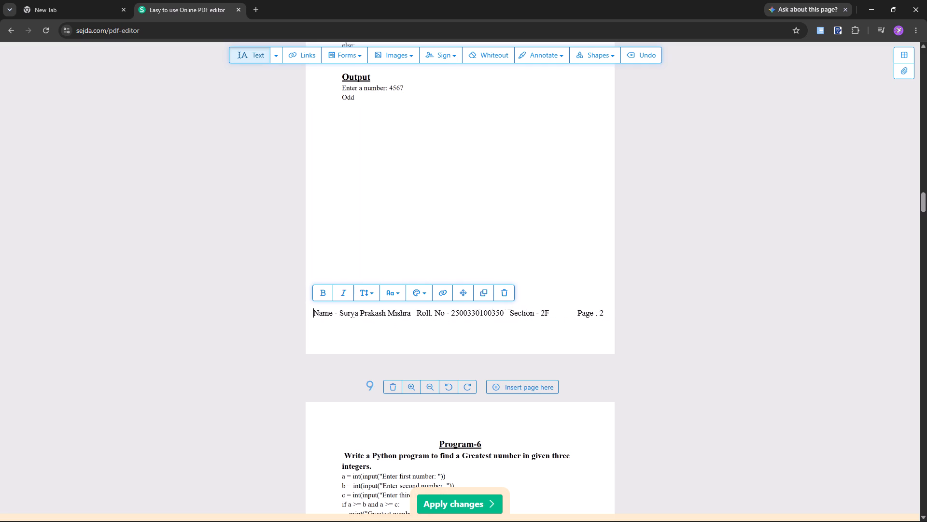
# Shift the footer line on the Program-4 page slightly to the right so it sits centred between the page edges.
pyautogui.scroll(8, 453, 306)
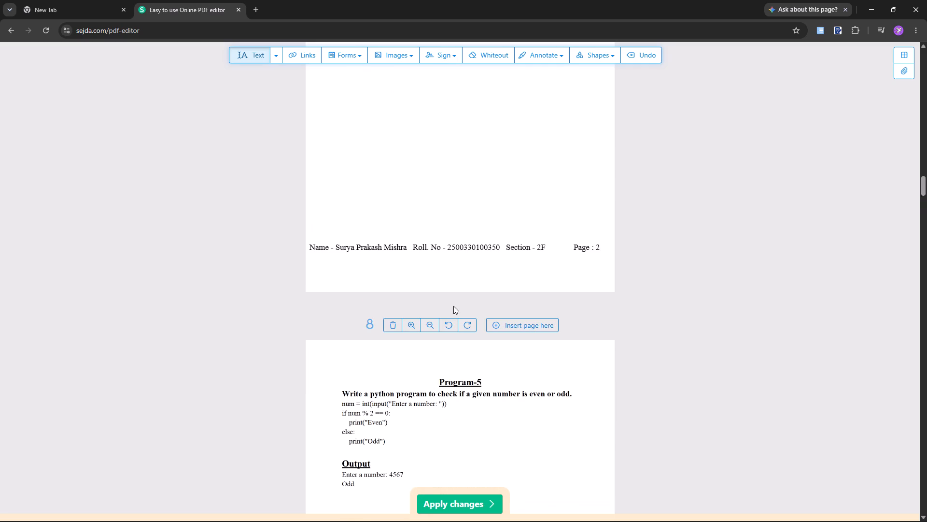
pyautogui.moveTo(448, 248); pyautogui.dragTo(450, 248)
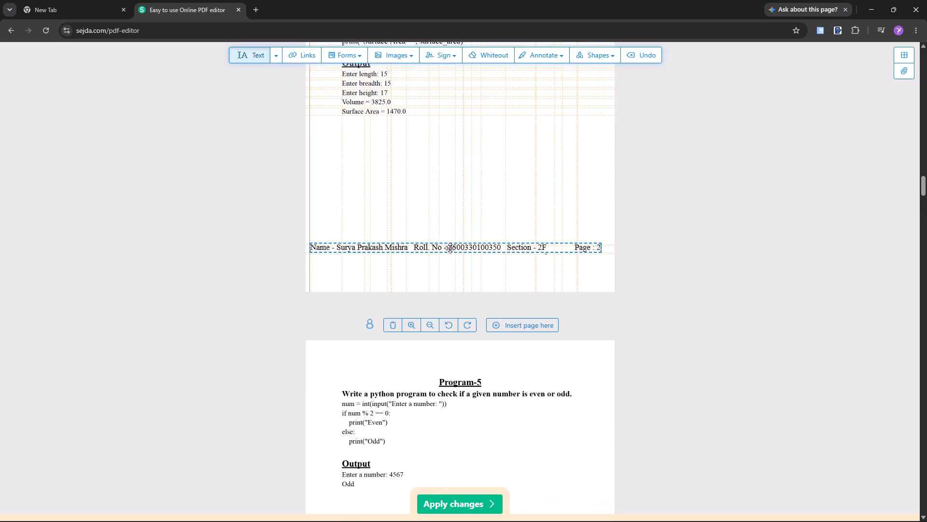
pyautogui.moveTo(450, 248); pyautogui.dragTo(453, 248)
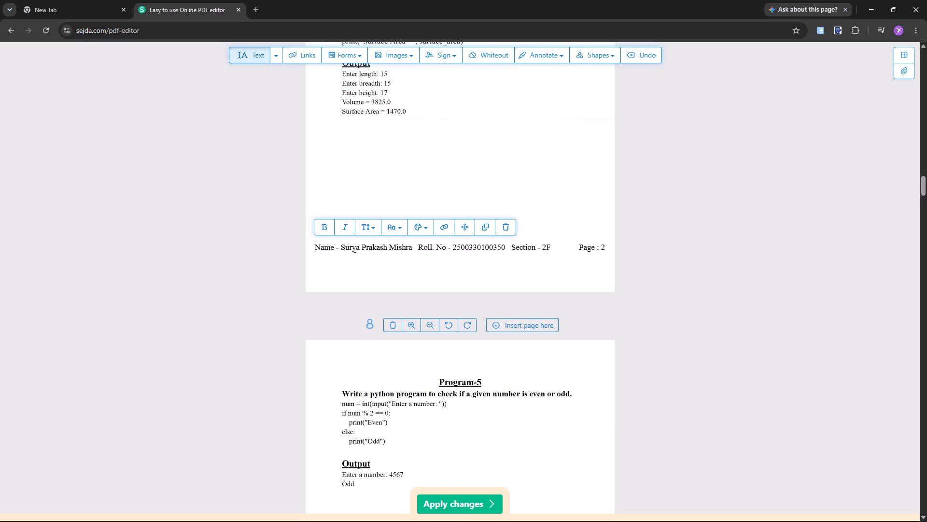
# Shift the footer line on the Program-3 page slightly to the right so it sits centred between the page edges.
pyautogui.scroll(9, 453, 273)
pyautogui.click(442, 236)
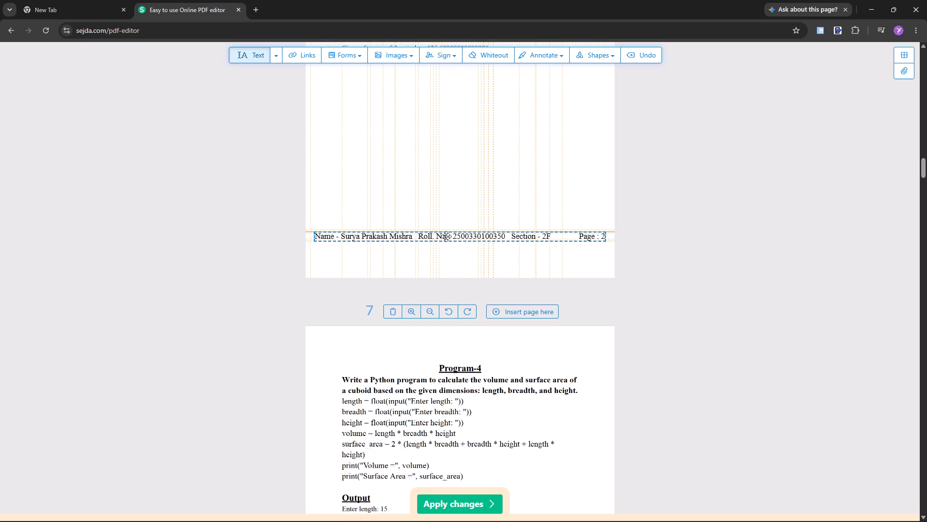
# Raise the footer line on the Program-2 page slightly away from the bottom edge, keeping it centred between the side edges.
pyautogui.scroll(6, 446, 236)
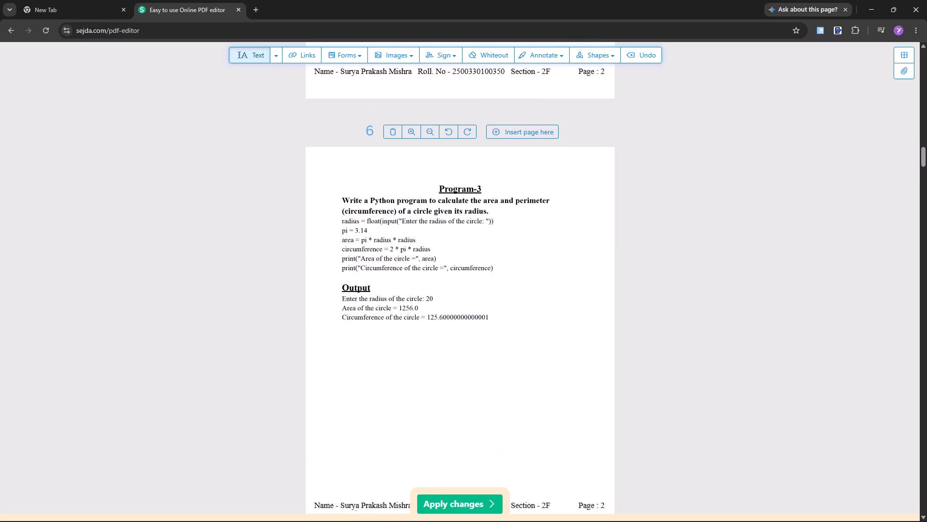
pyautogui.scroll(4, 446, 236)
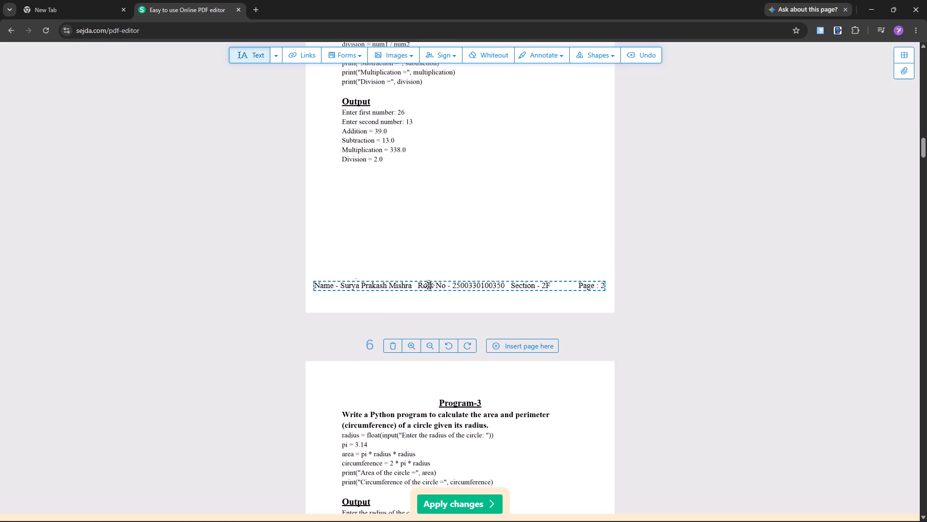
pyautogui.scroll(-6, 429, 285)
pyautogui.scroll(5, 429, 285)
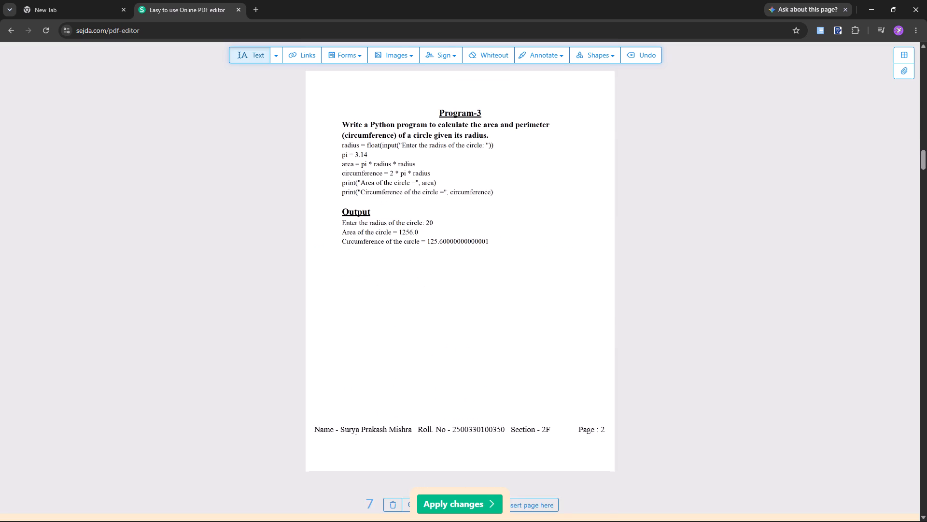
pyautogui.moveTo(427, 240); pyautogui.dragTo(430, 238)
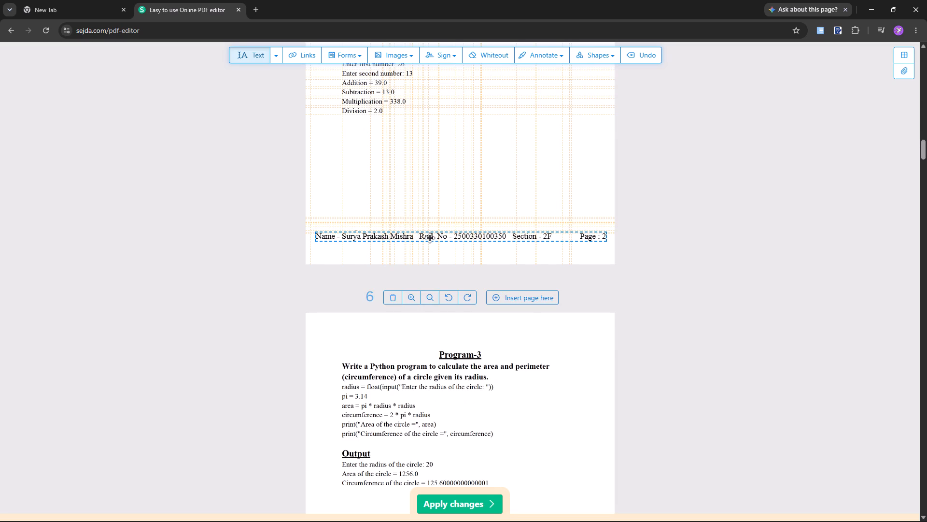
pyautogui.moveTo(430, 238); pyautogui.dragTo(427, 229)
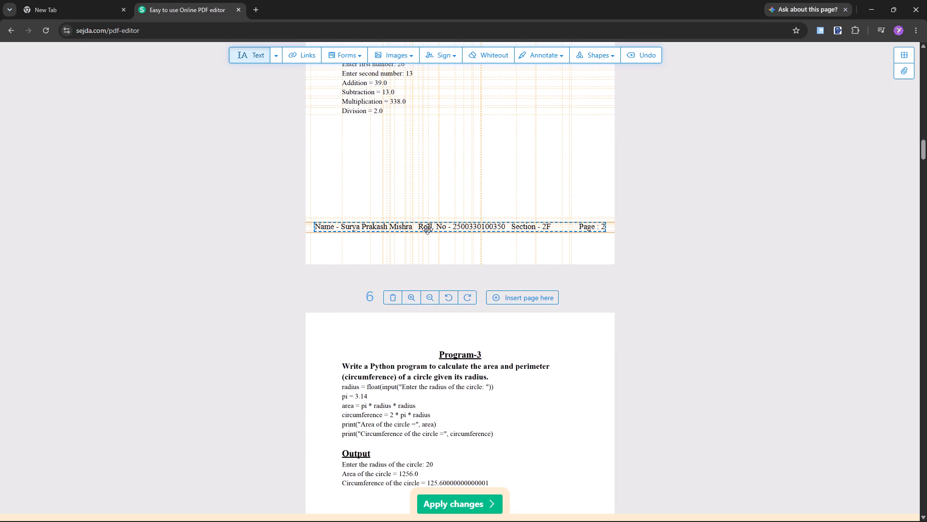
pyautogui.moveTo(427, 229); pyautogui.dragTo(425, 229)
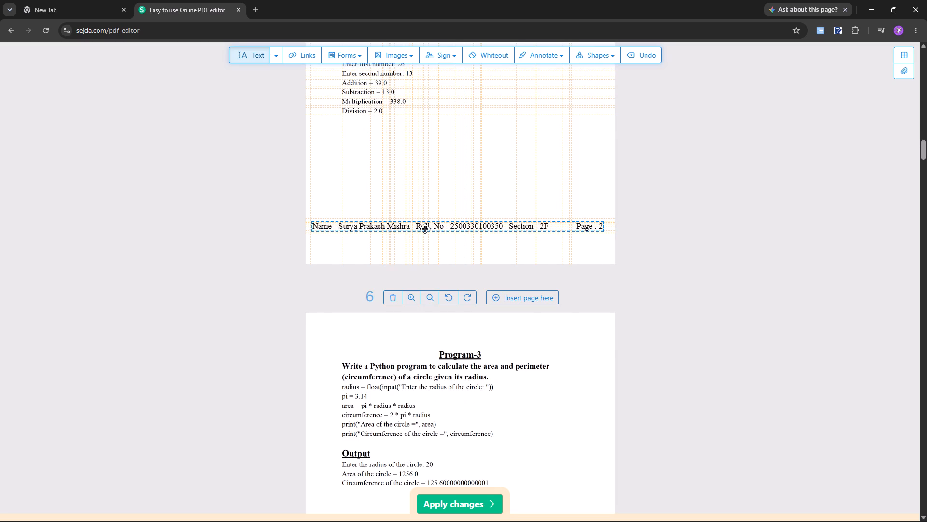
pyautogui.moveTo(425, 229); pyautogui.dragTo(427, 232)
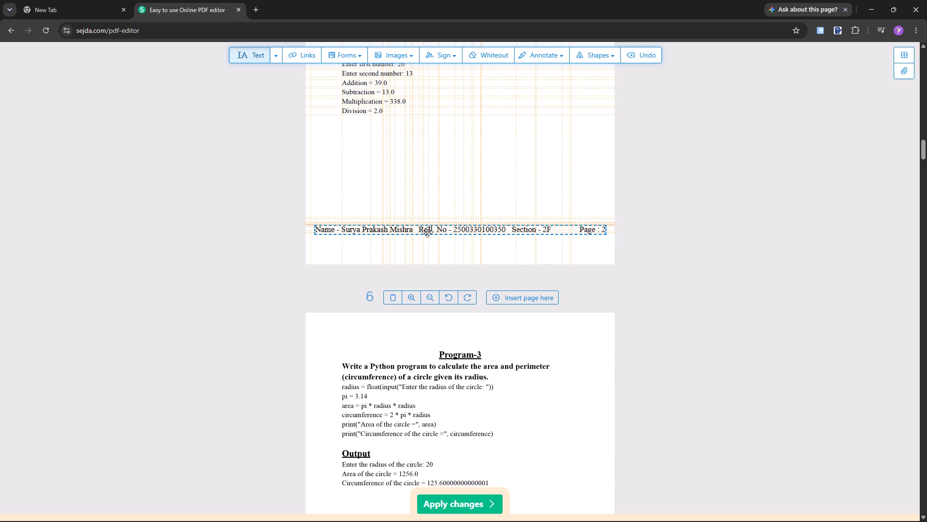
pyautogui.moveTo(427, 232); pyautogui.dragTo(426, 232)
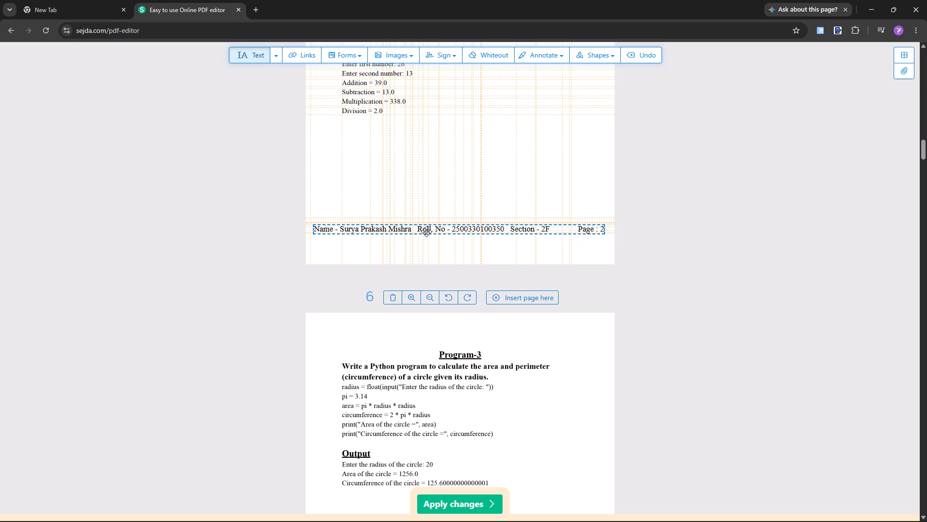
pyautogui.moveTo(426, 232); pyautogui.dragTo(426, 232)
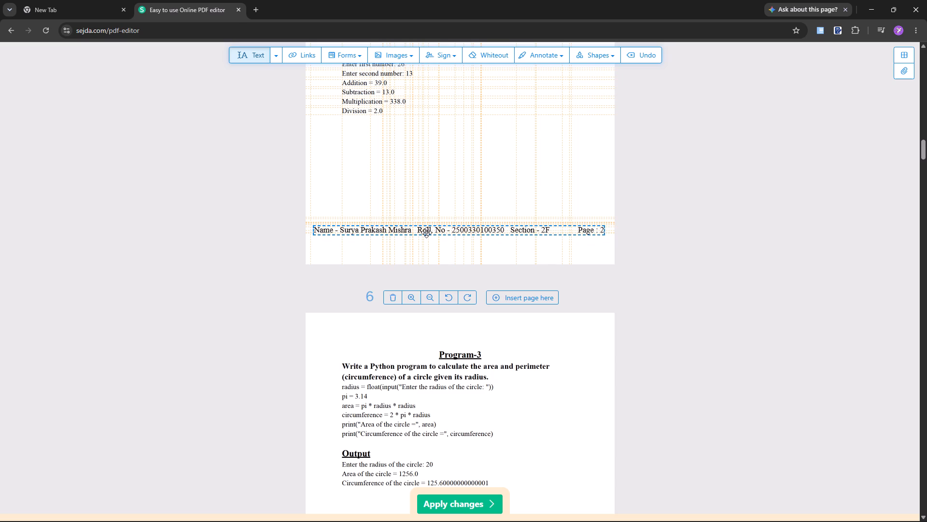
pyautogui.moveTo(426, 232); pyautogui.dragTo(426, 230)
# Raise the footer line on the Program-1 page slightly away from the bottom edge, keeping it centred between the side edges.
pyautogui.scroll(6, 426, 230)
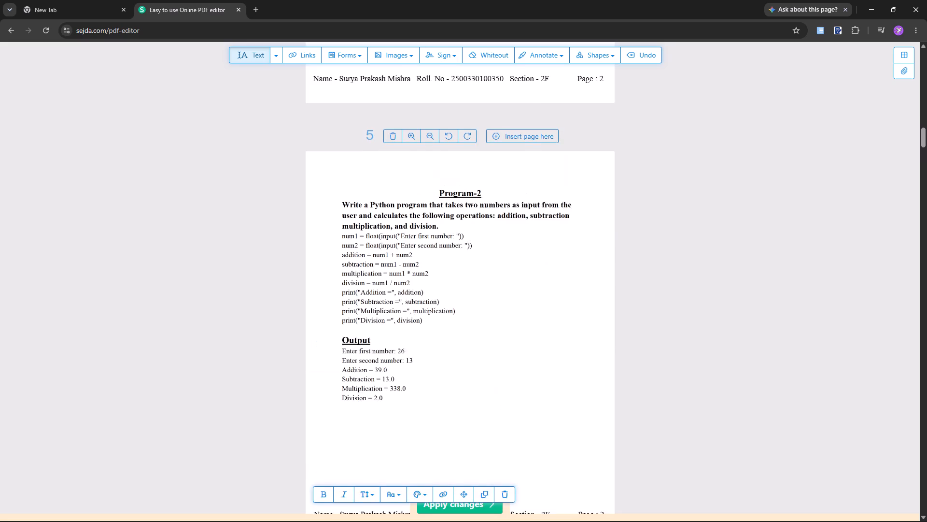
pyautogui.scroll(3, 426, 230)
pyautogui.moveTo(426, 230); pyautogui.dragTo(426, 228)
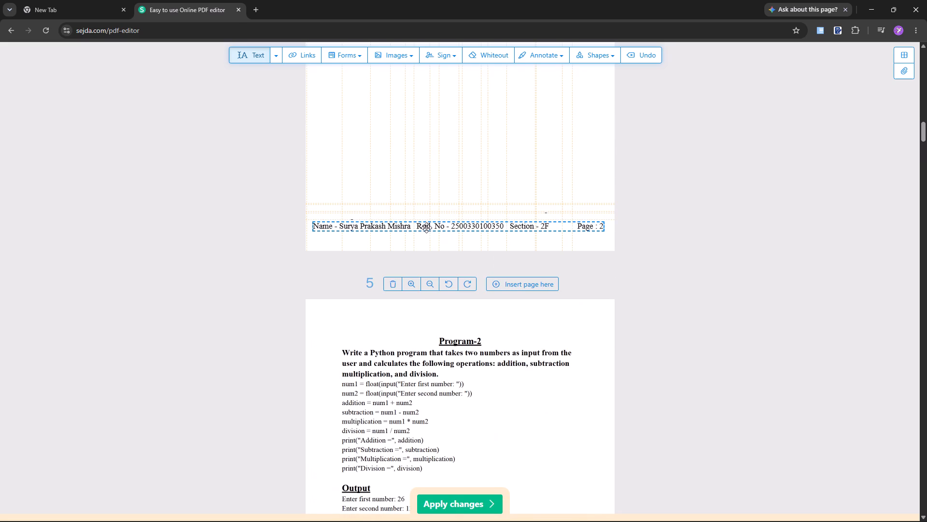
pyautogui.moveTo(426, 228); pyautogui.dragTo(427, 219)
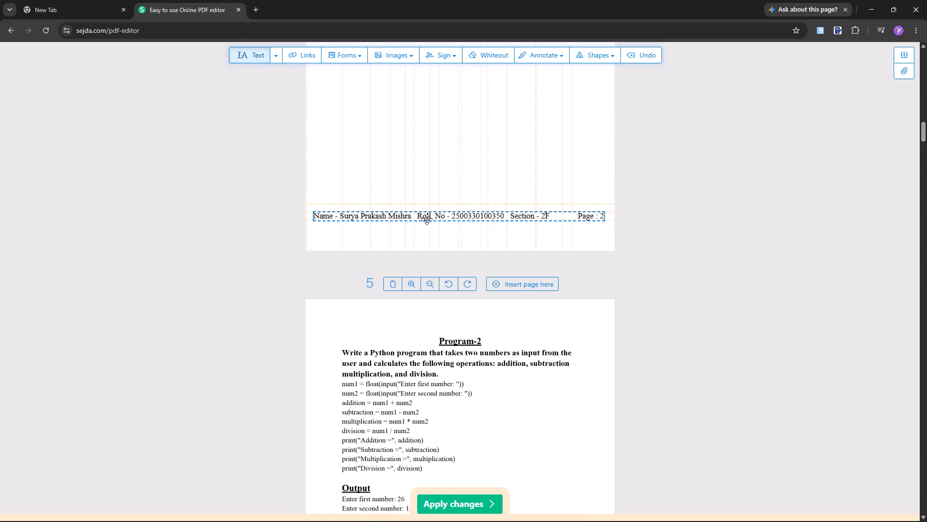
pyautogui.moveTo(427, 219); pyautogui.dragTo(427, 221)
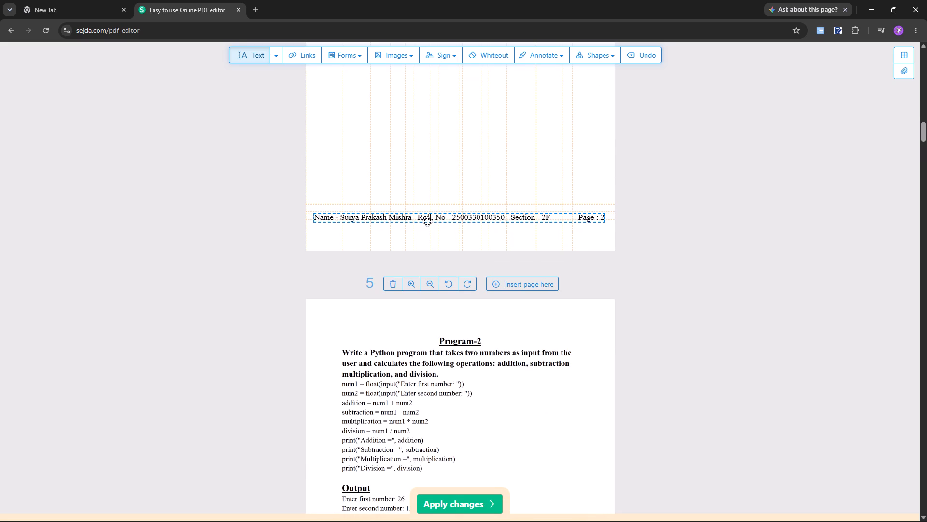
pyautogui.moveTo(427, 221); pyautogui.dragTo(427, 217)
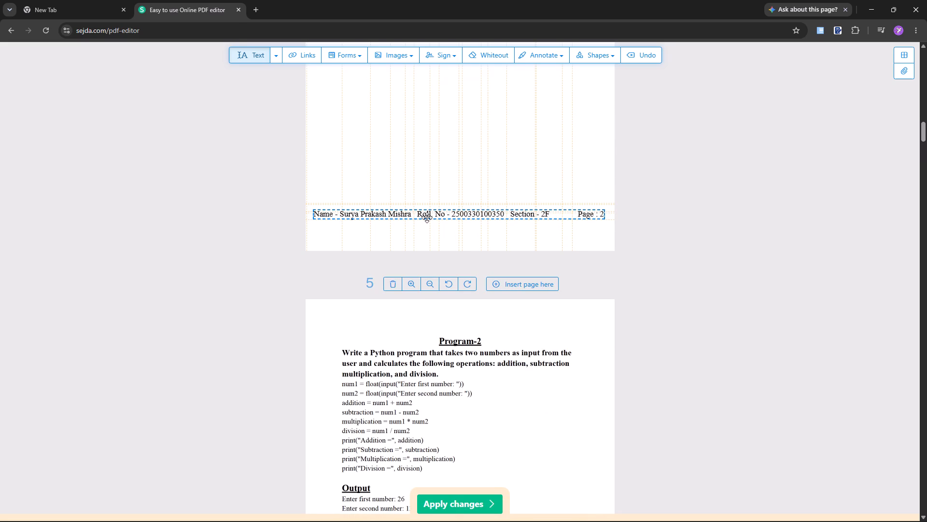
pyautogui.moveTo(427, 217); pyautogui.dragTo(428, 221)
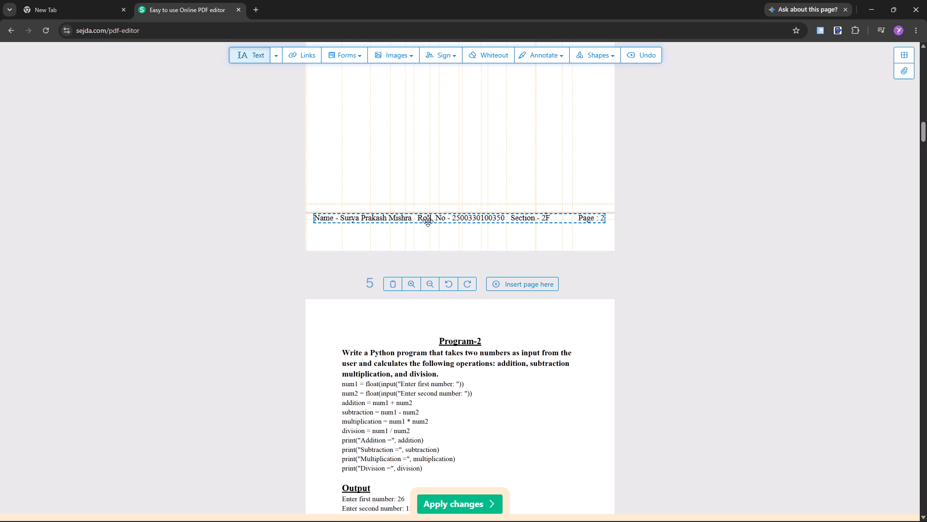
pyautogui.moveTo(428, 221); pyautogui.dragTo(428, 218)
# Move the footer line on the first index page slightly up and to the left so it sits centred below the table.
pyautogui.scroll(5, 428, 218)
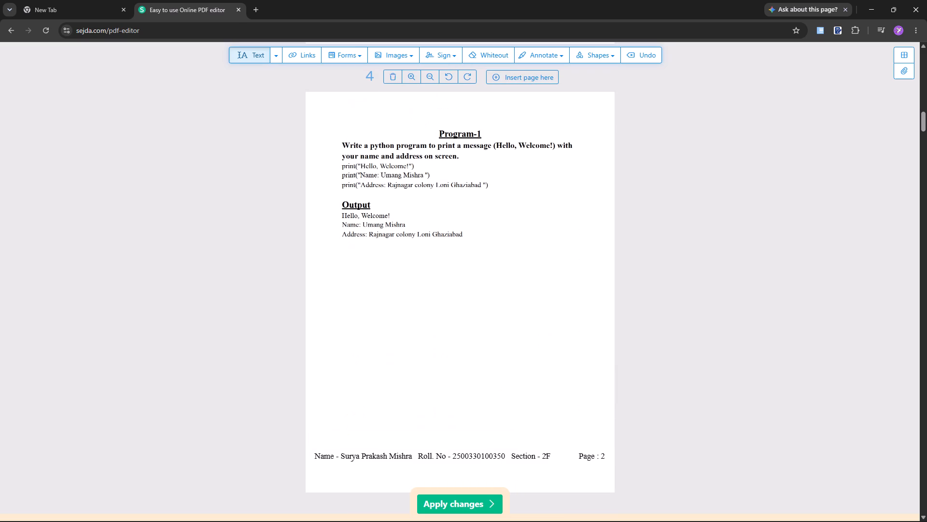
pyautogui.scroll(8, 428, 218)
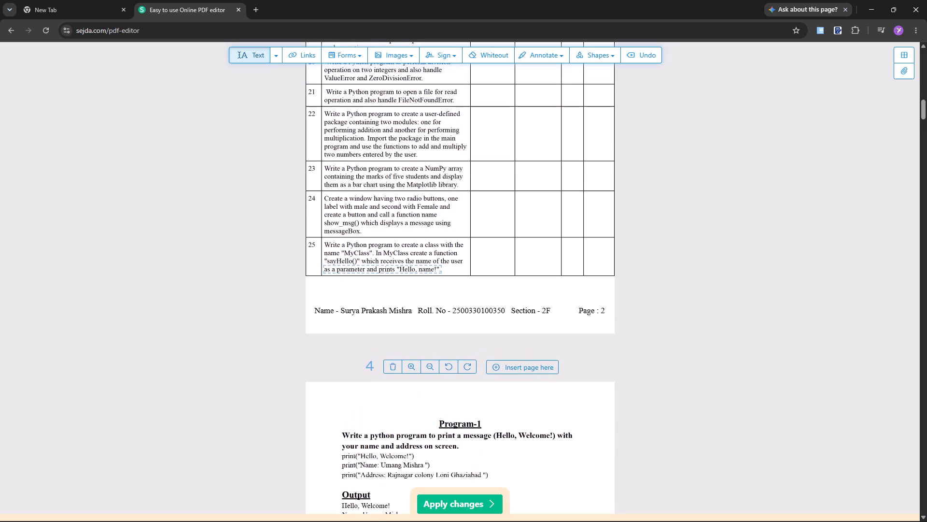
pyautogui.scroll(15, 428, 218)
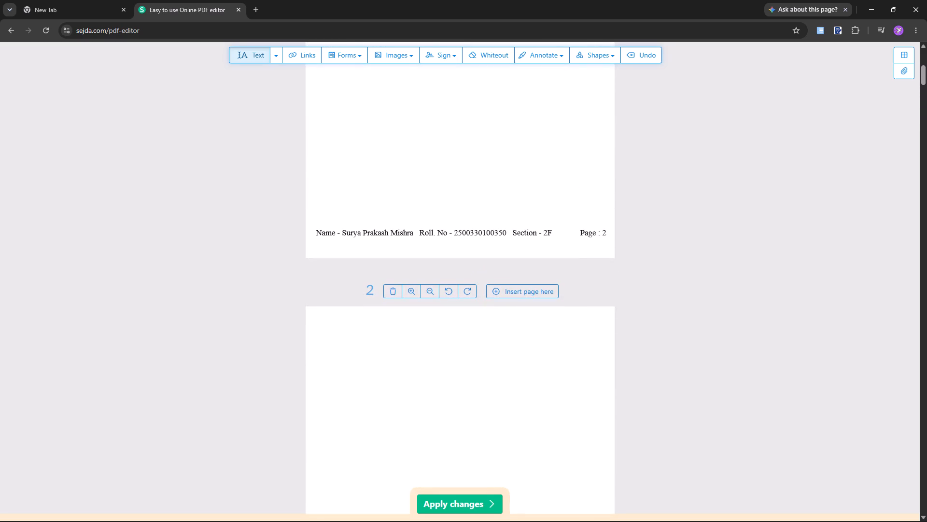
pyautogui.scroll(13, 428, 218)
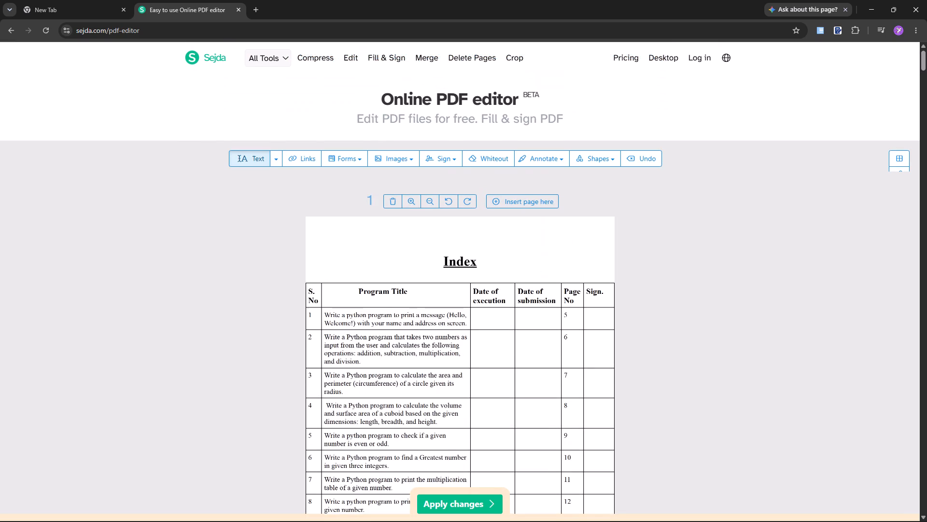
pyautogui.scroll(-8, 428, 218)
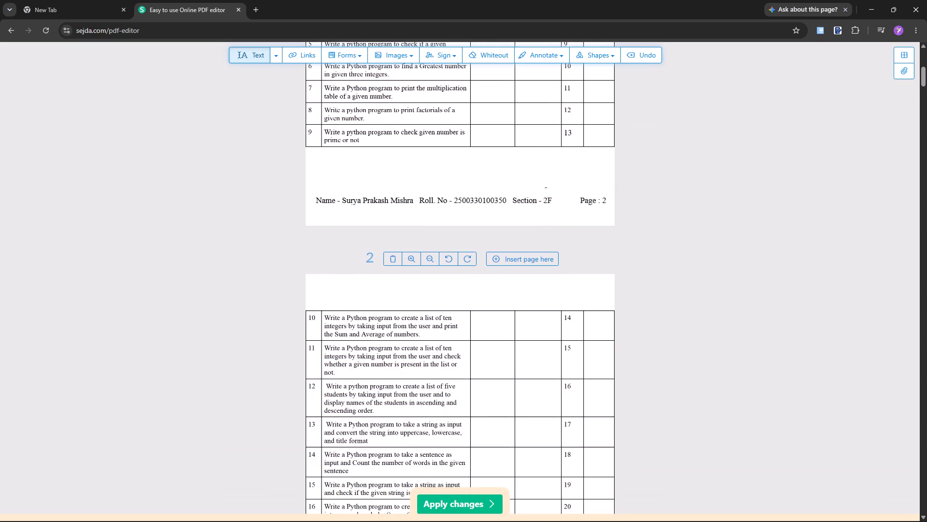
pyautogui.moveTo(437, 202); pyautogui.dragTo(435, 198)
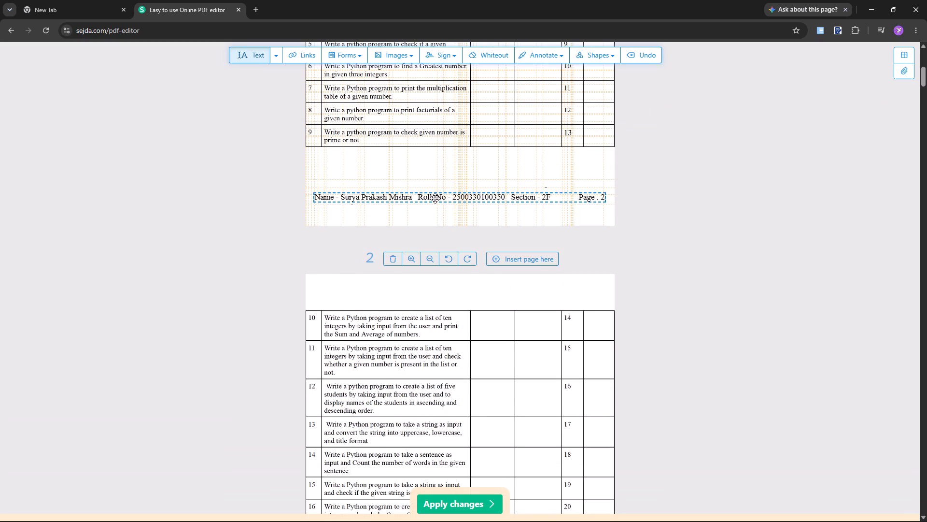
pyautogui.moveTo(435, 198); pyautogui.dragTo(434, 188)
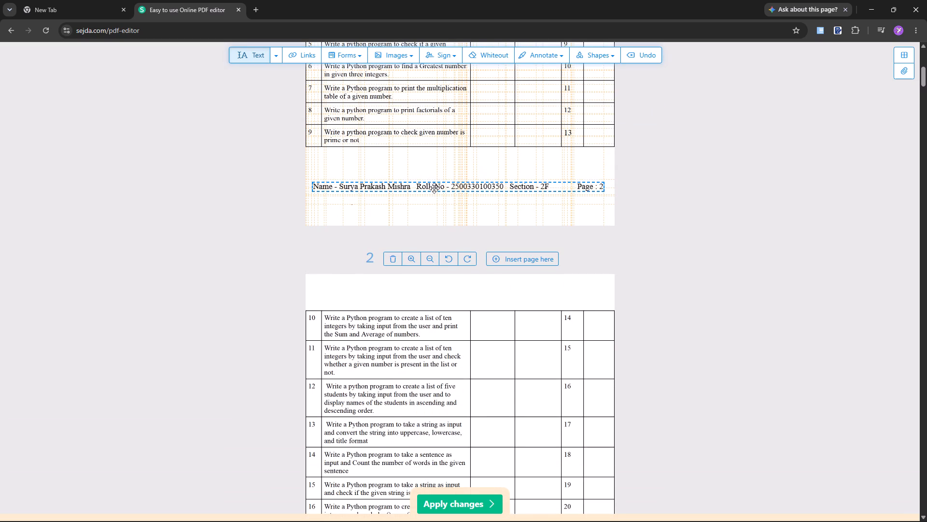
pyautogui.moveTo(434, 188); pyautogui.dragTo(433, 193)
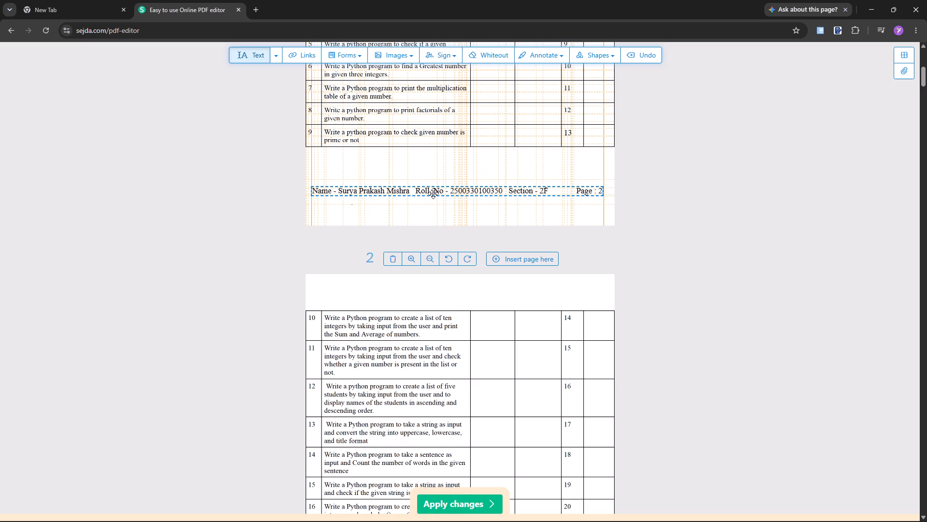
pyautogui.moveTo(433, 193); pyautogui.dragTo(434, 190)
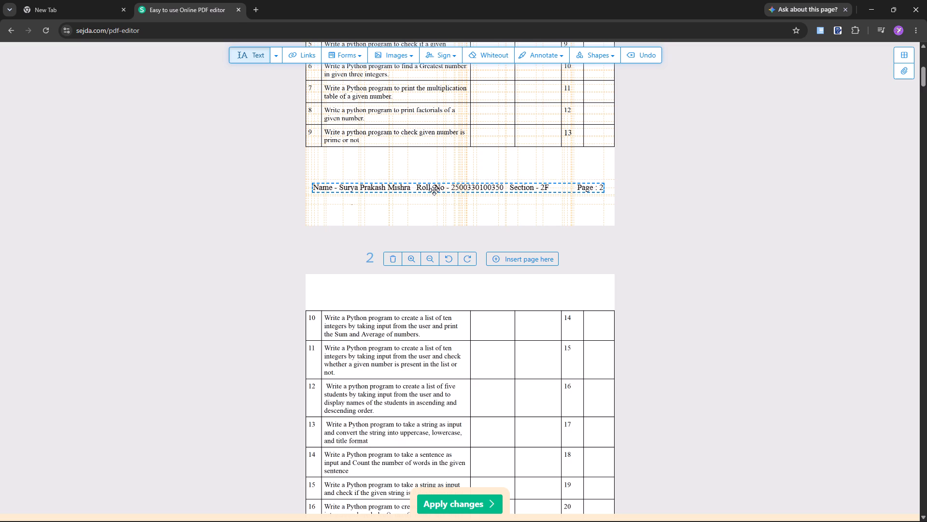
pyautogui.moveTo(434, 190); pyautogui.dragTo(434, 197)
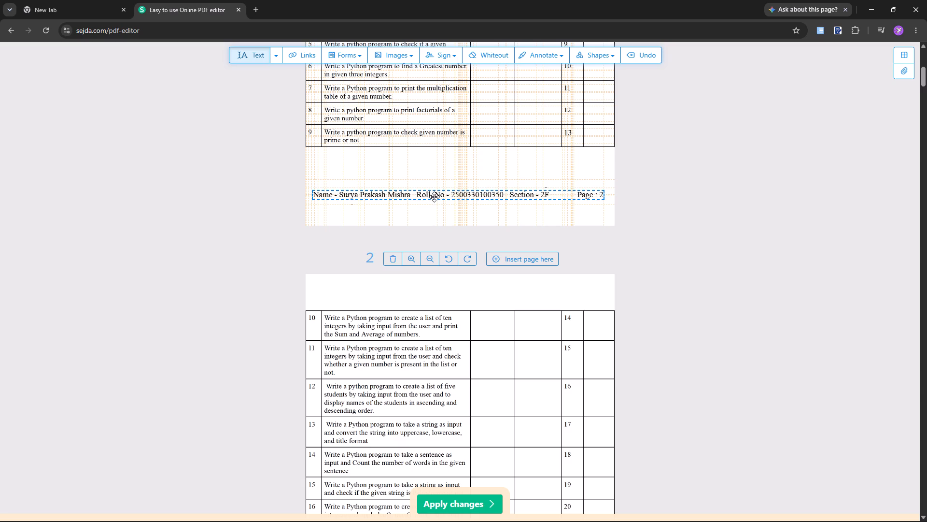
pyautogui.moveTo(434, 197); pyautogui.dragTo(435, 199)
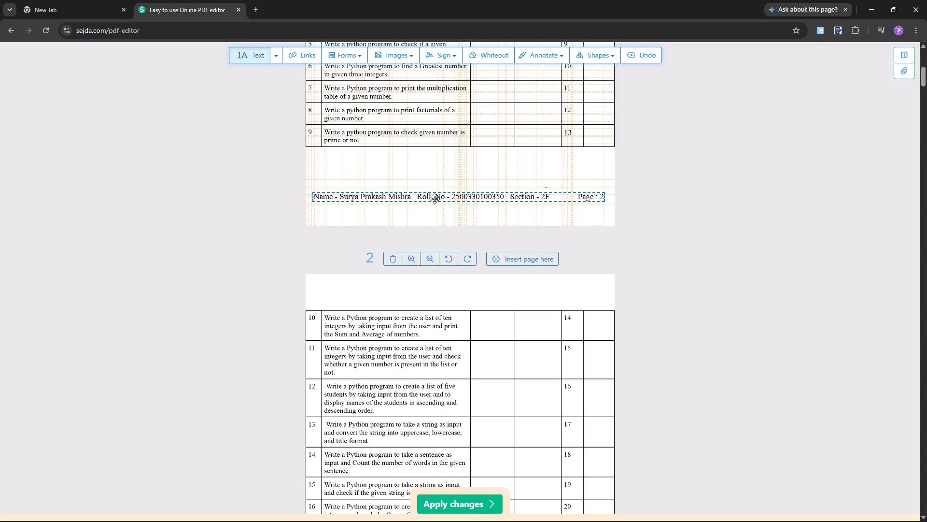
pyautogui.moveTo(435, 199); pyautogui.dragTo(435, 196)
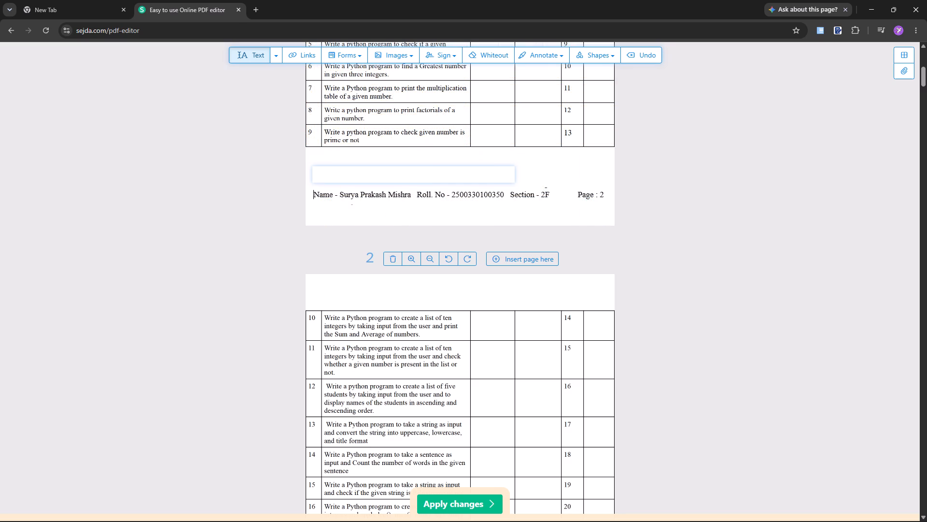
# Raise the footer line on the second index page slightly, keeping it centred between the side edges.
pyautogui.scroll(-8, 474, 281)
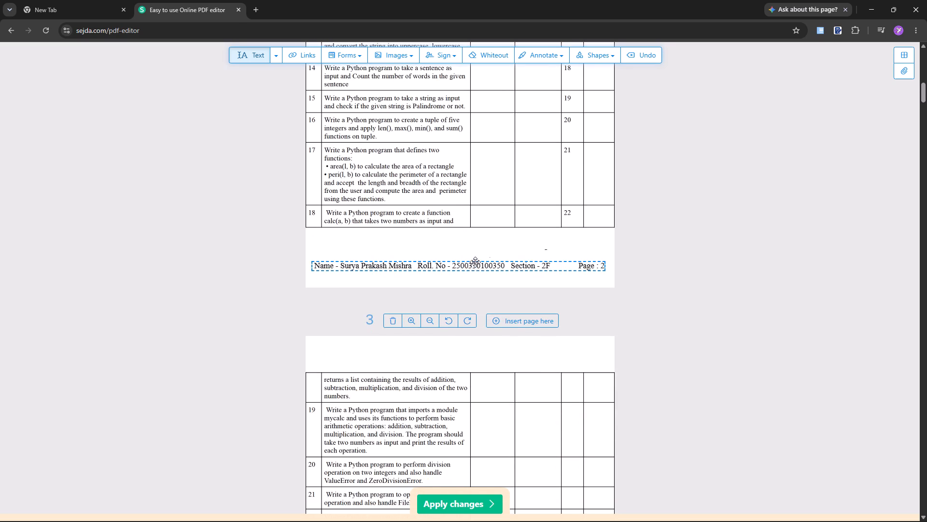
pyautogui.click(476, 267)
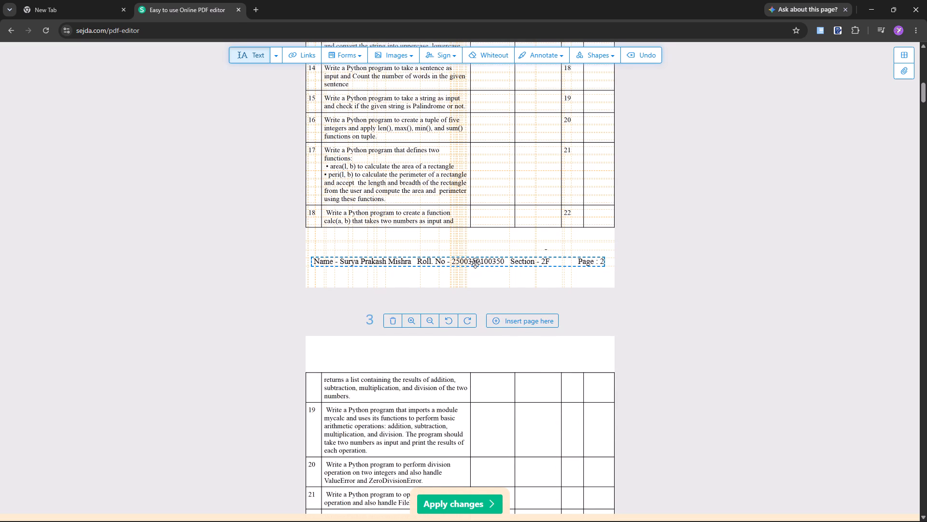
# Raise the footer line on the third index page slightly towards the table, keeping it centred between the side edges.
pyautogui.scroll(-1, 472, 316)
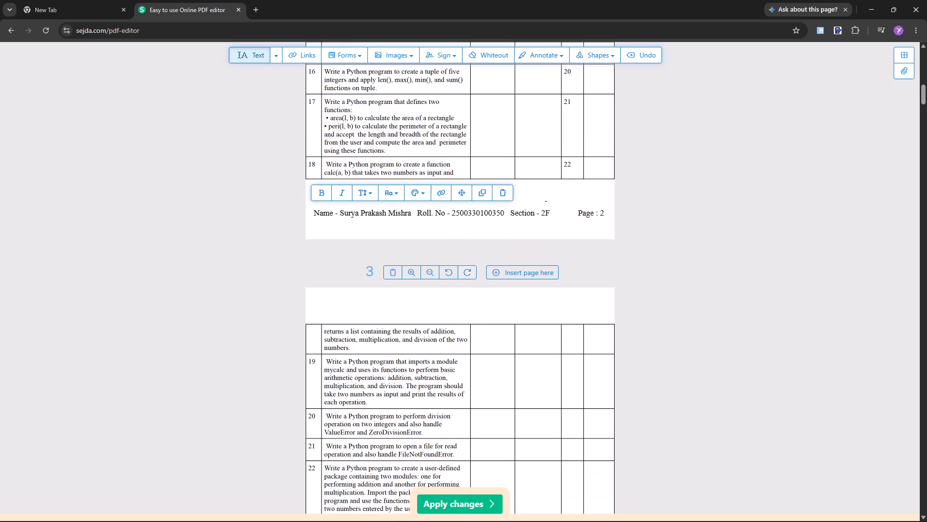
pyautogui.scroll(-6, 472, 316)
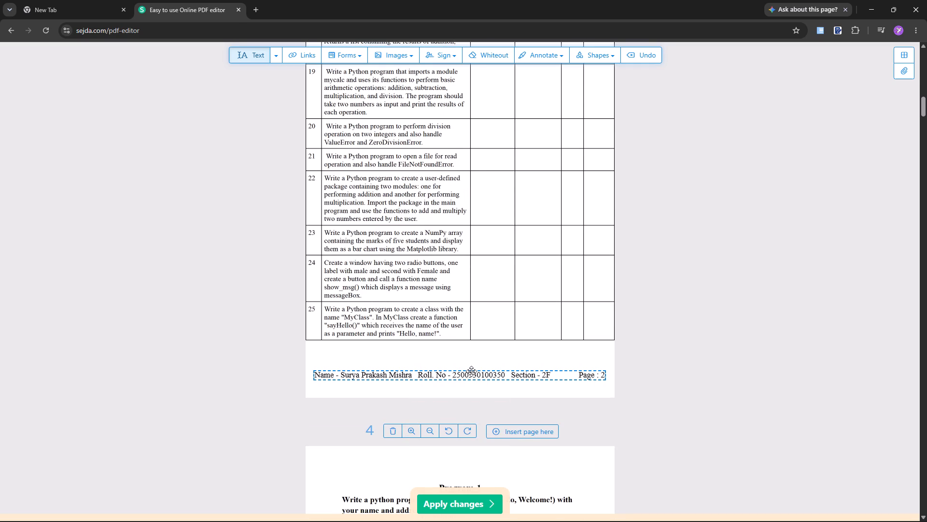
pyautogui.click(471, 371)
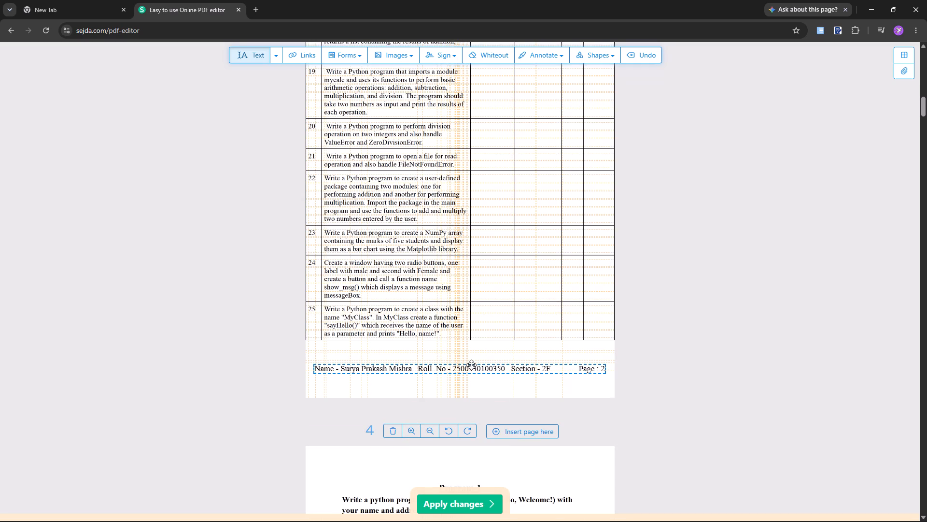
# Review the footer placement and page numbers across the index pages and the start of the Program-1 page.
pyautogui.scroll(-9, 499, 357)
pyautogui.scroll(4, 499, 359)
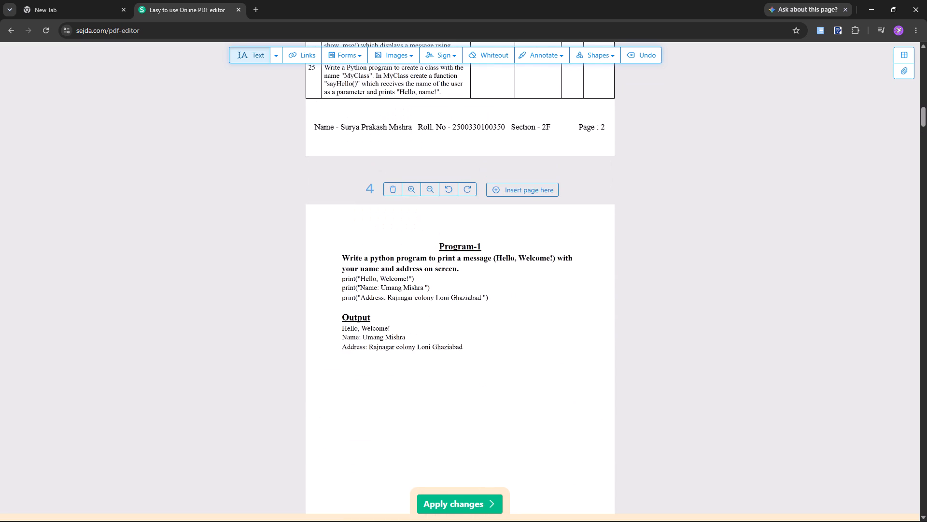
pyautogui.scroll(19, 499, 359)
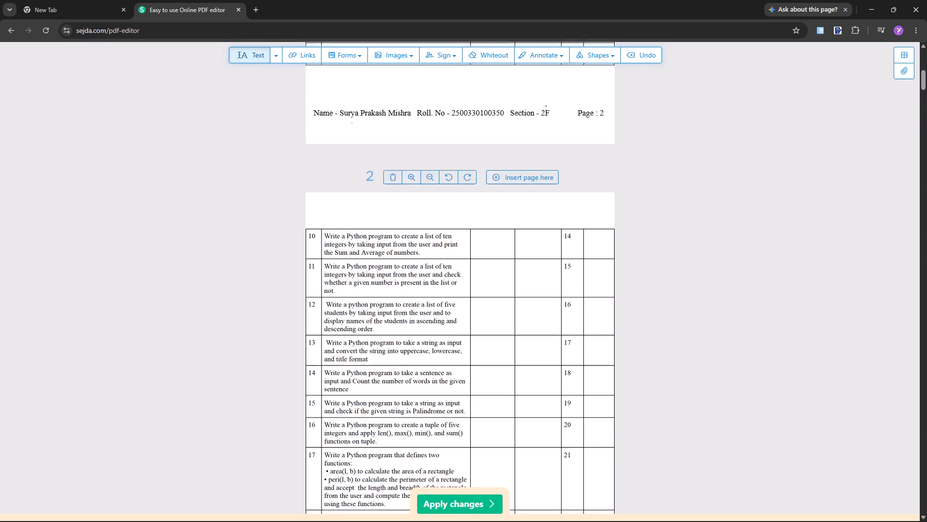
pyautogui.scroll(14, 499, 359)
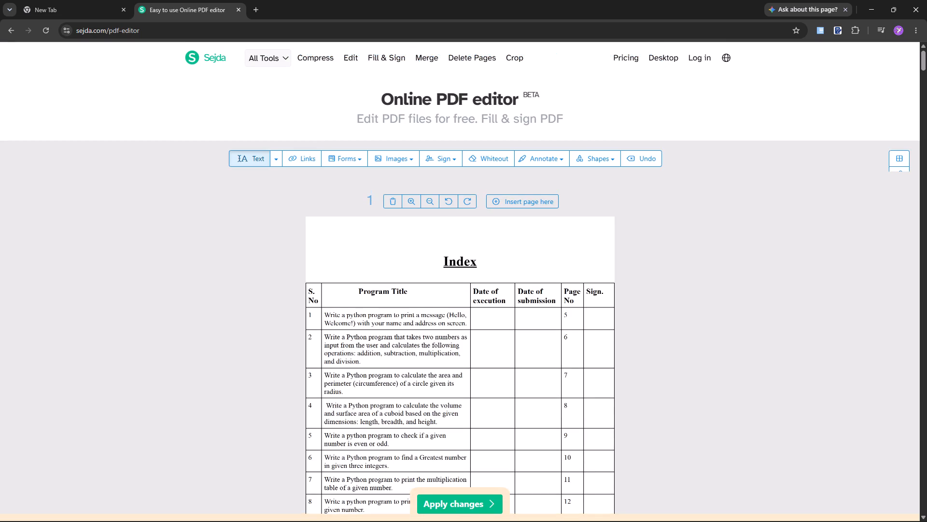
pyautogui.scroll(4, 499, 359)
pyautogui.scroll(-5, 457, 293)
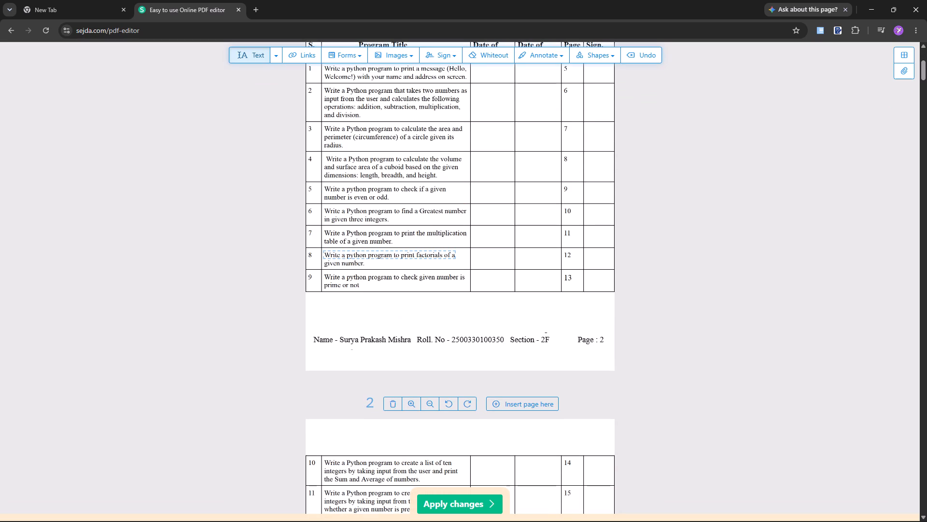
pyautogui.scroll(-9, 400, 273)
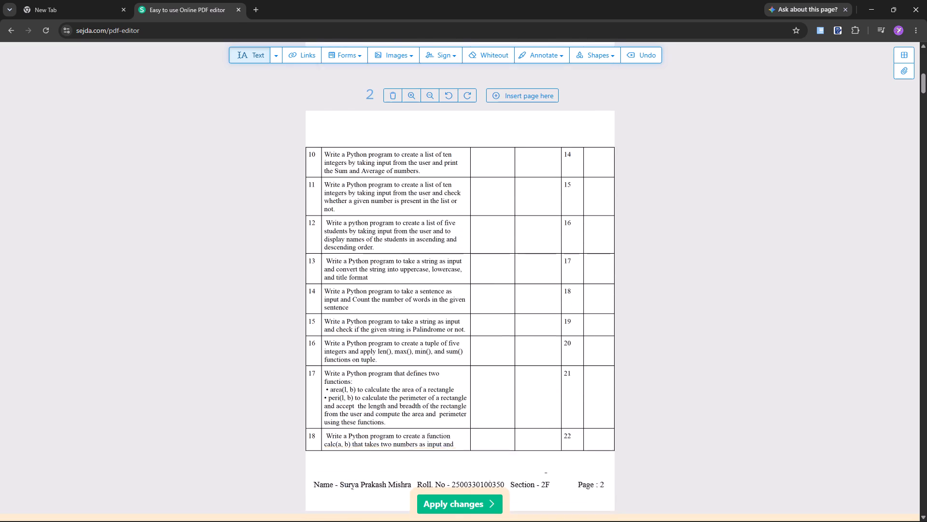
pyautogui.scroll(18, 463, 296)
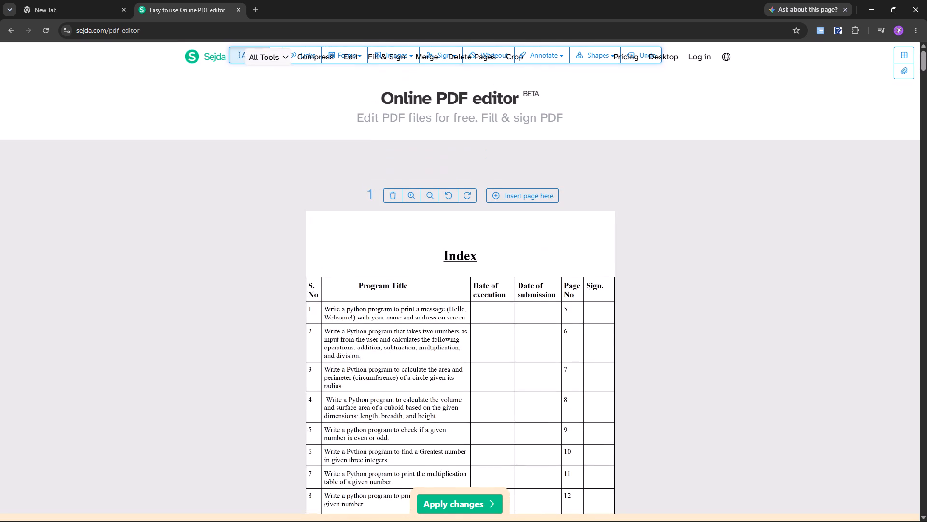
pyautogui.scroll(4, 463, 297)
# Set the page number in the first index page's footer to 3.
pyautogui.scroll(-8, 459, 298)
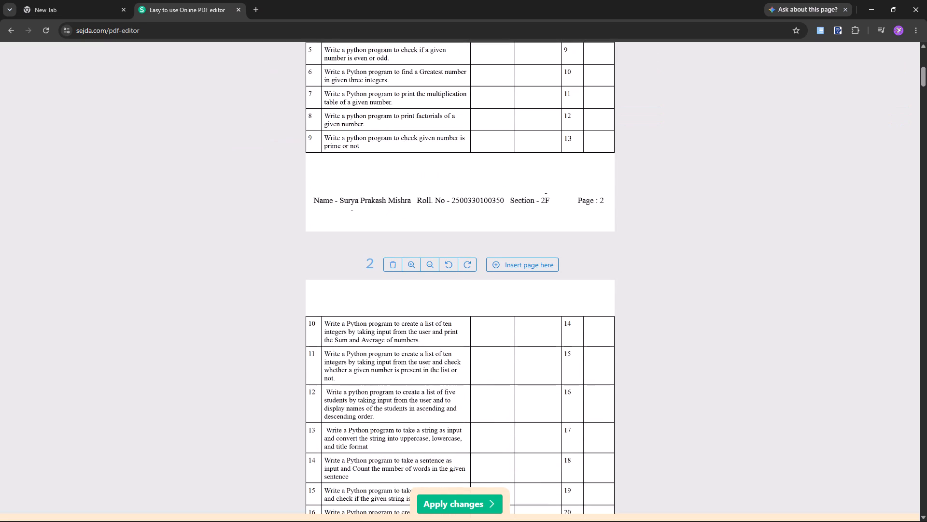
pyautogui.click(598, 196)
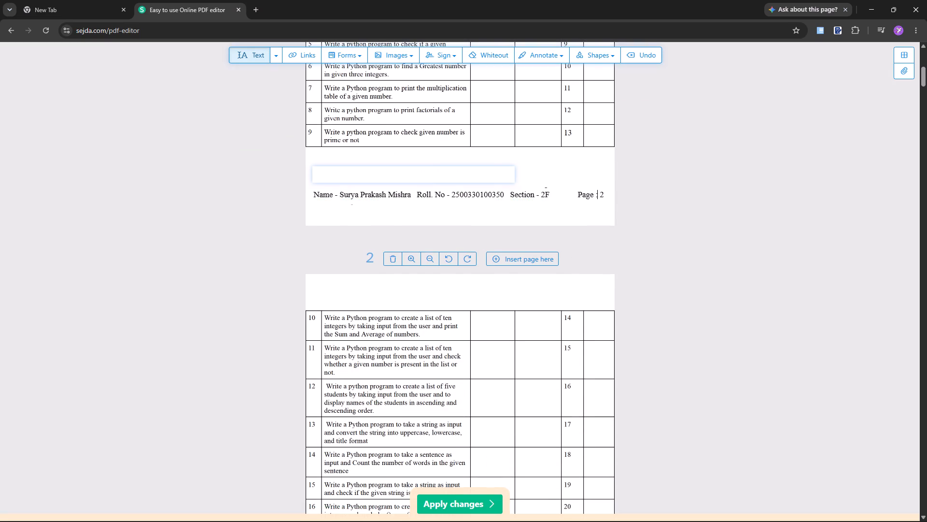
pyautogui.press('Right')
pyautogui.press('Right')
pyautogui.press('Right')
pyautogui.press('Right')
pyautogui.press('Right')
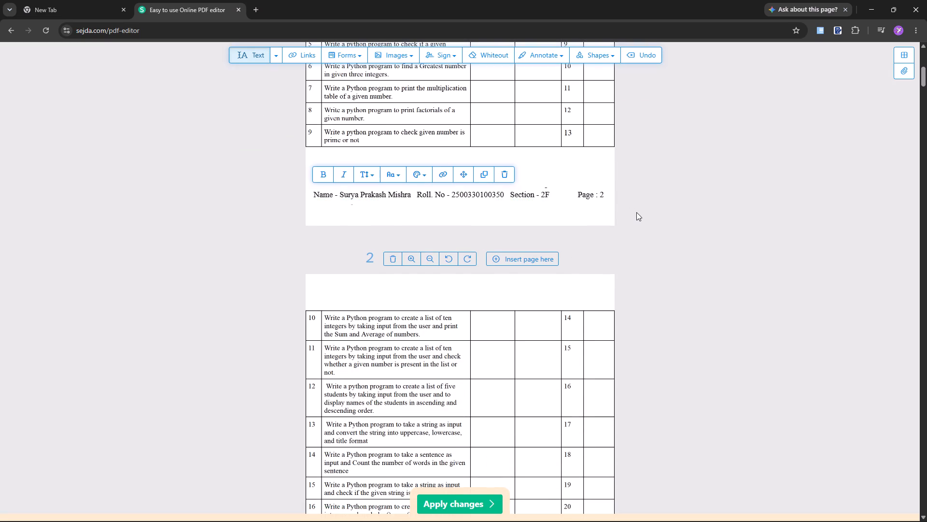
pyautogui.press('BackSpace')
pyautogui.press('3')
# Set the page number in the second index page's footer to 4.
pyautogui.scroll(-5, 642, 186)
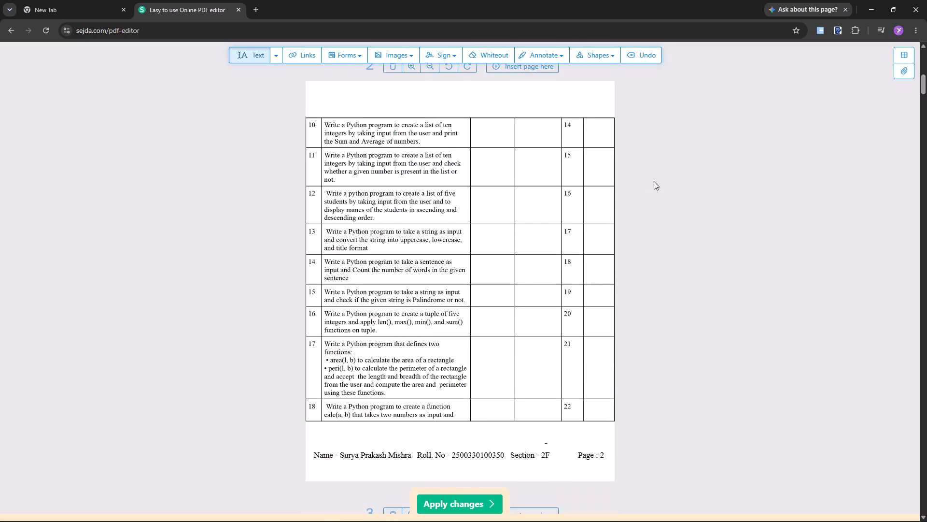
pyautogui.scroll(-2, 654, 181)
pyautogui.click(597, 310)
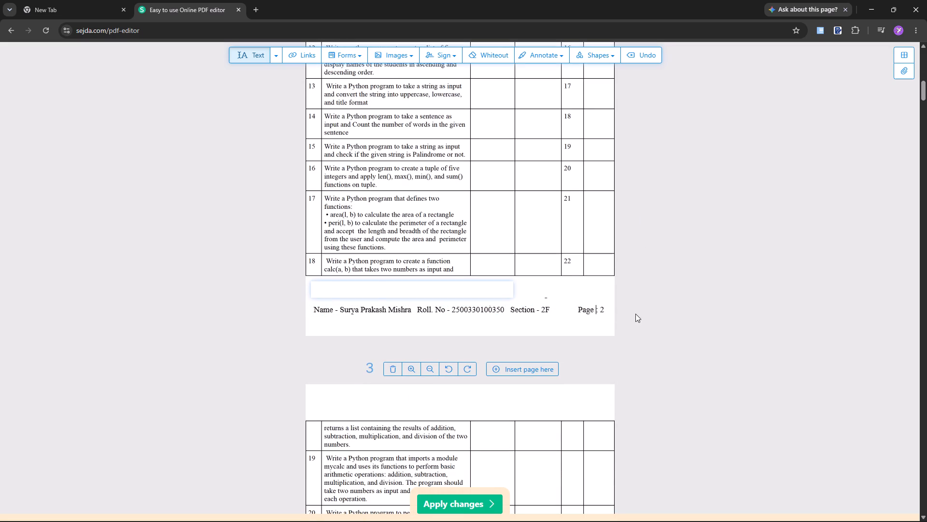
pyautogui.press('Right')
pyautogui.press('Right')
pyautogui.press('Right')
pyautogui.press('Right')
pyautogui.press('BackSpace')
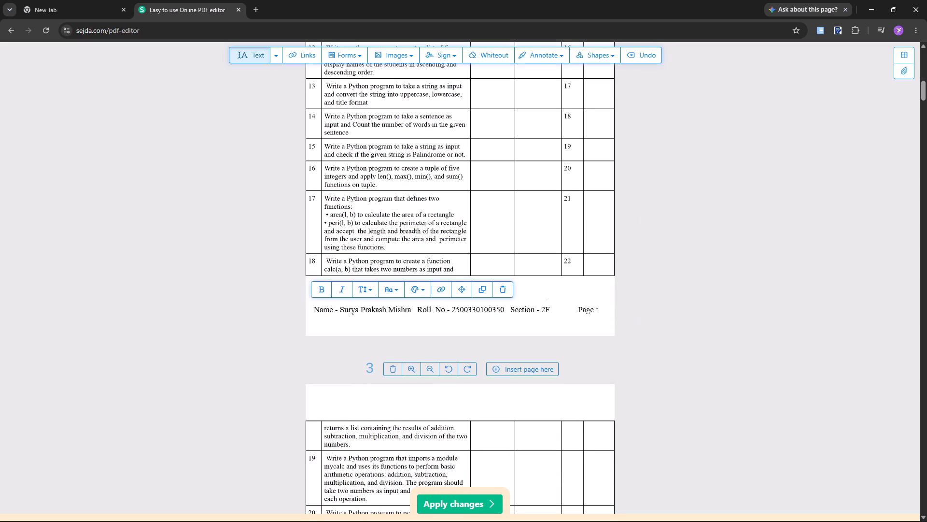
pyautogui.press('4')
# Set the page number in the third index page's footer to 5.
pyautogui.scroll(3, 627, 303)
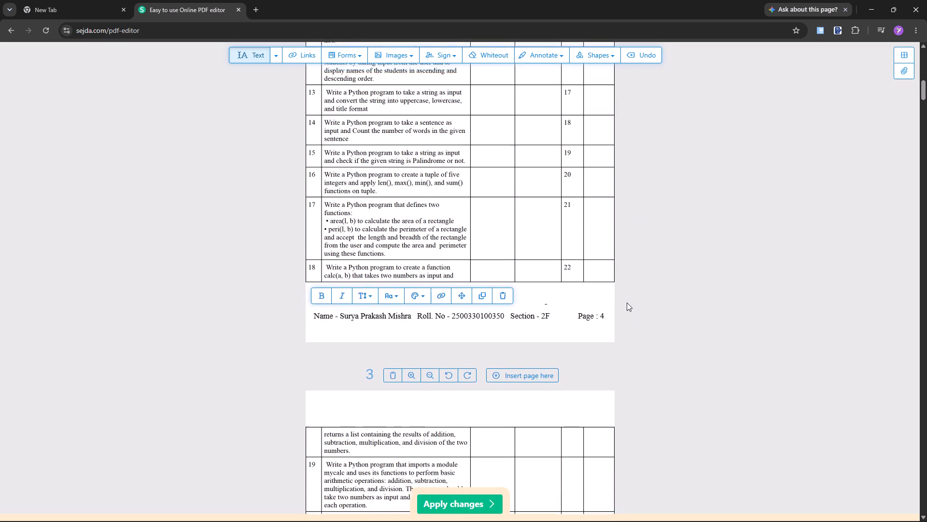
pyautogui.scroll(2, 627, 303)
pyautogui.scroll(-10, 627, 303)
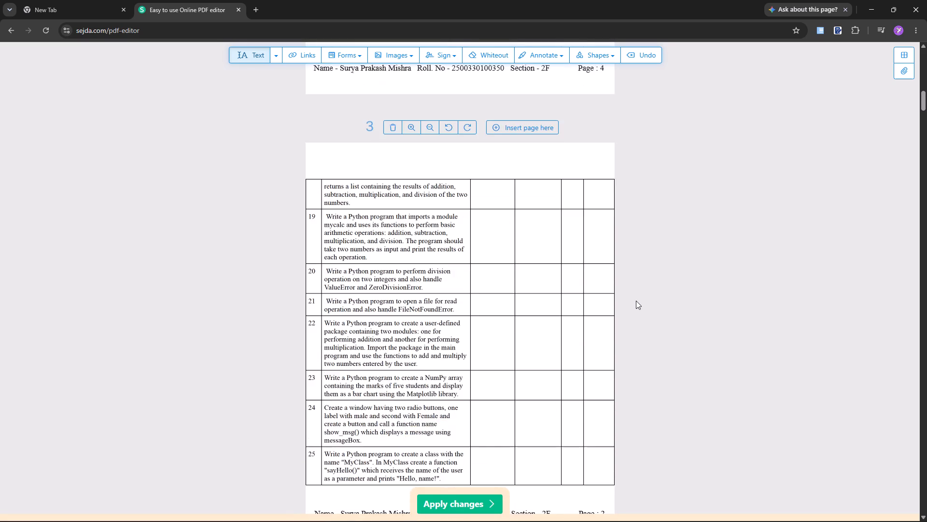
pyautogui.scroll(-2, 636, 301)
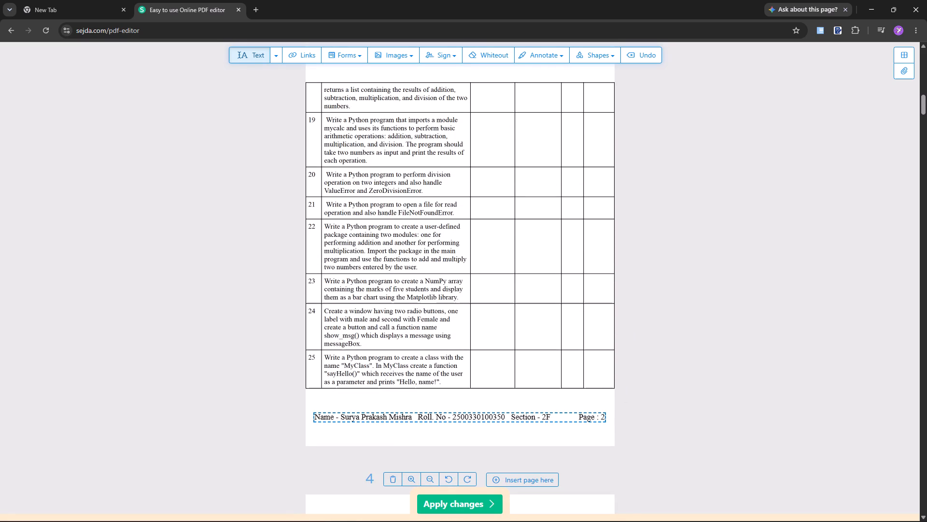
pyautogui.click(599, 417)
pyautogui.press('Right')
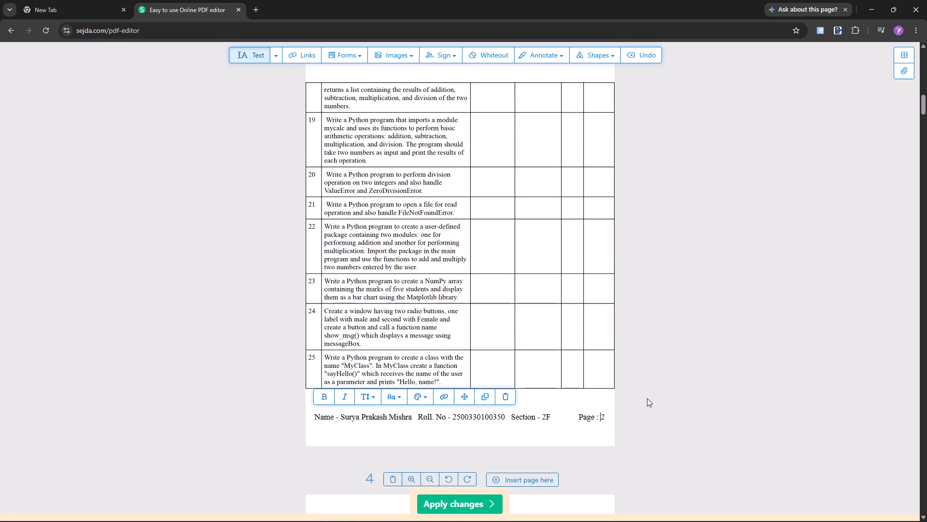
pyautogui.press('Right')
pyautogui.press('Right')
pyautogui.press('BackSpace')
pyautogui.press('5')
# Set the page number in the Program-1 page's footer to 6, keeping the space after the colon.
pyautogui.scroll(-11, 656, 400)
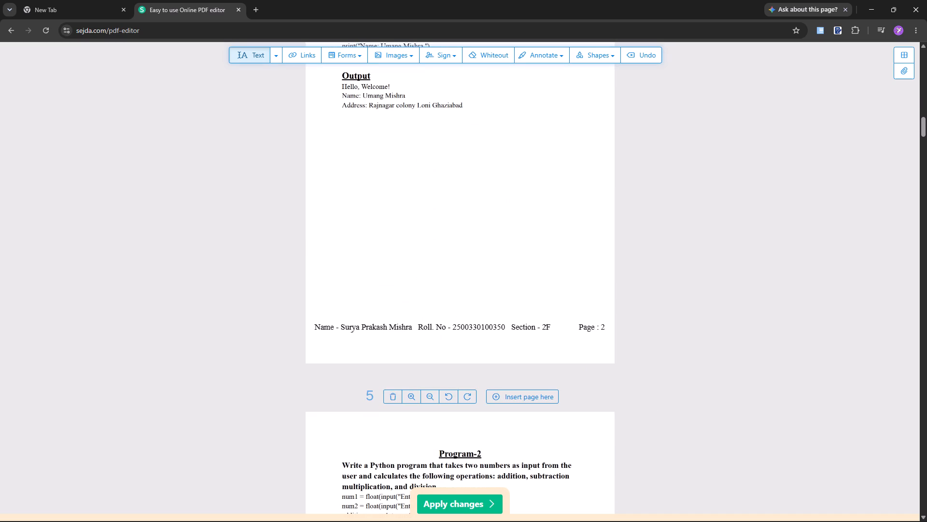
pyautogui.click(600, 324)
pyautogui.press('BackSpace')
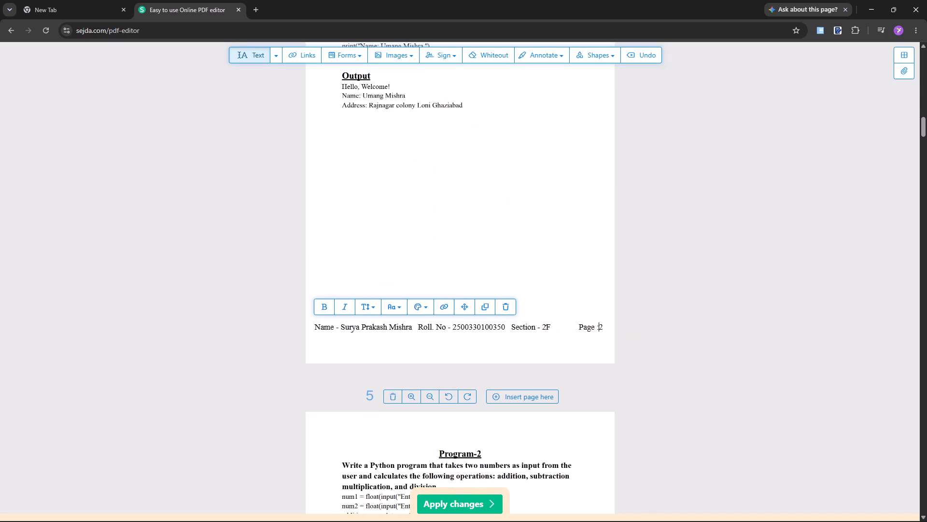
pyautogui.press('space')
pyautogui.press('Right')
pyautogui.press('BackSpace')
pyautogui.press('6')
# Set the page number in the Program-2 page's footer to 7.
pyautogui.scroll(7, 612, 319)
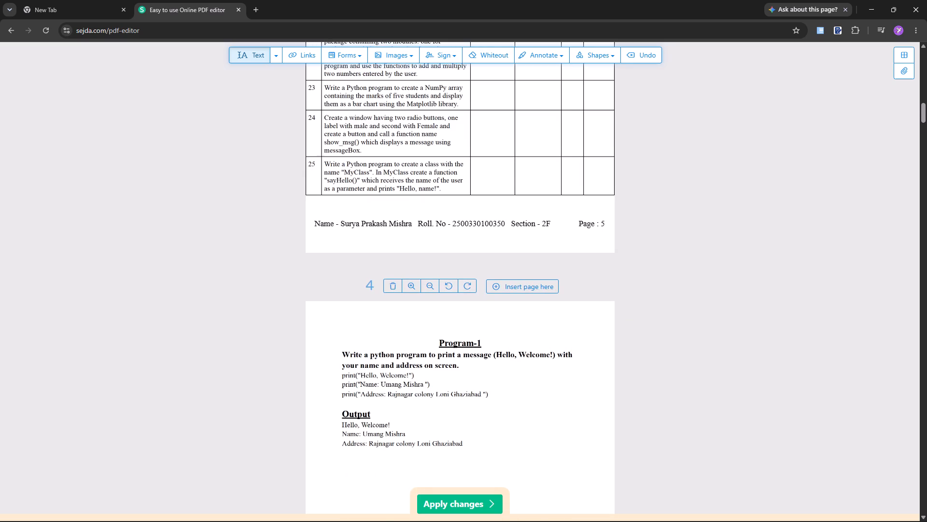
pyautogui.scroll(-16, 612, 319)
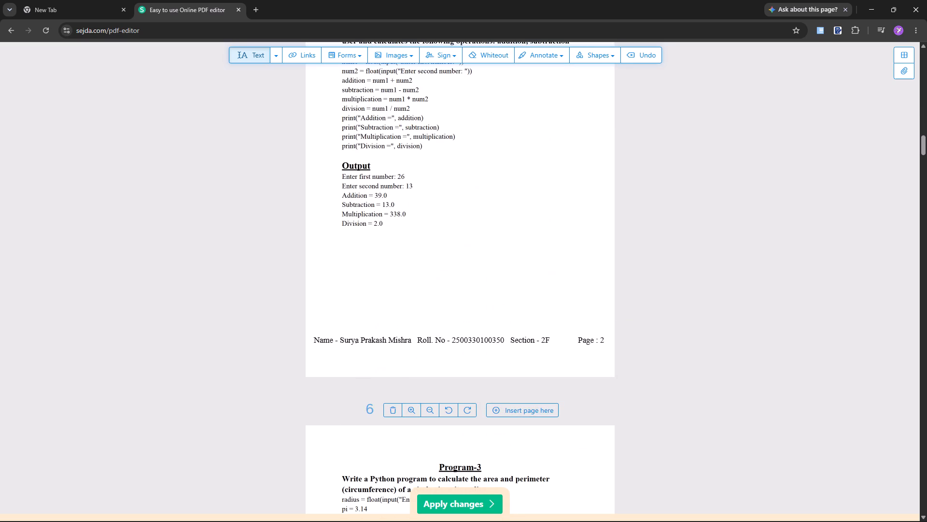
pyautogui.click(598, 341)
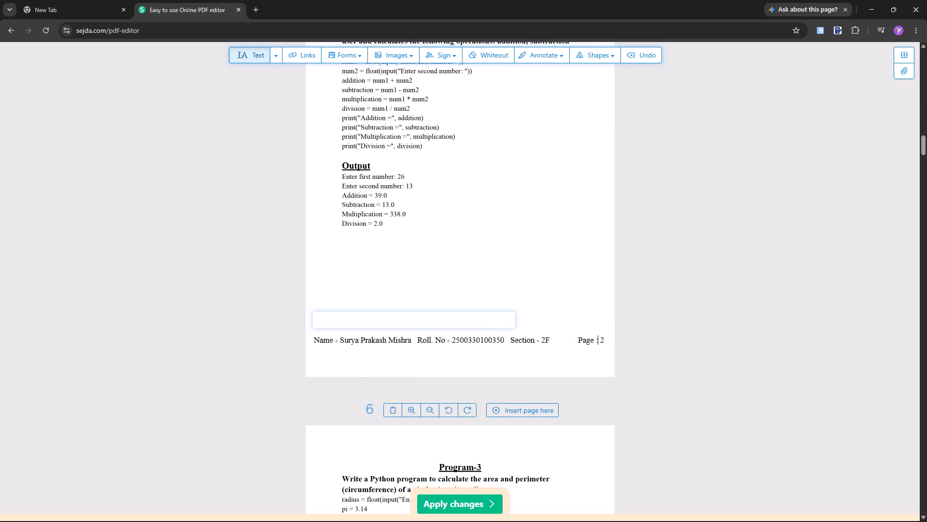
pyautogui.press('Right')
pyautogui.press('Right')
pyautogui.press('Right')
pyautogui.press('Right')
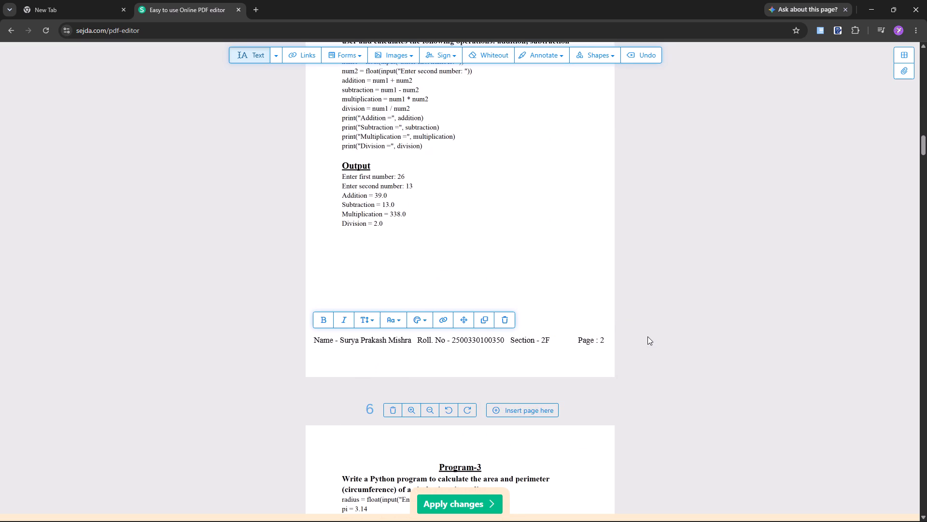
pyautogui.press('BackSpace')
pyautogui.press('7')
# Set the page number in the Program-3 page's footer to 8.
pyautogui.scroll(5, 647, 336)
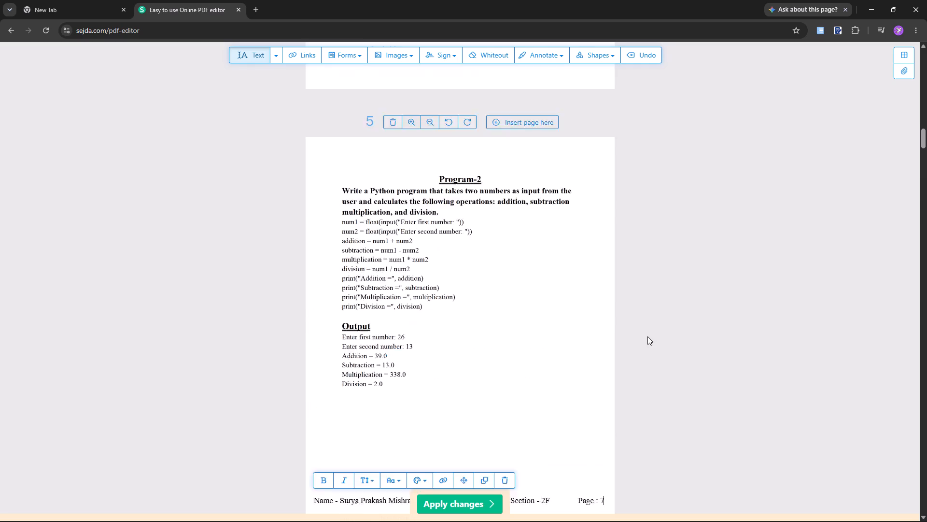
pyautogui.scroll(-5, 647, 336)
pyautogui.scroll(-9, 602, 304)
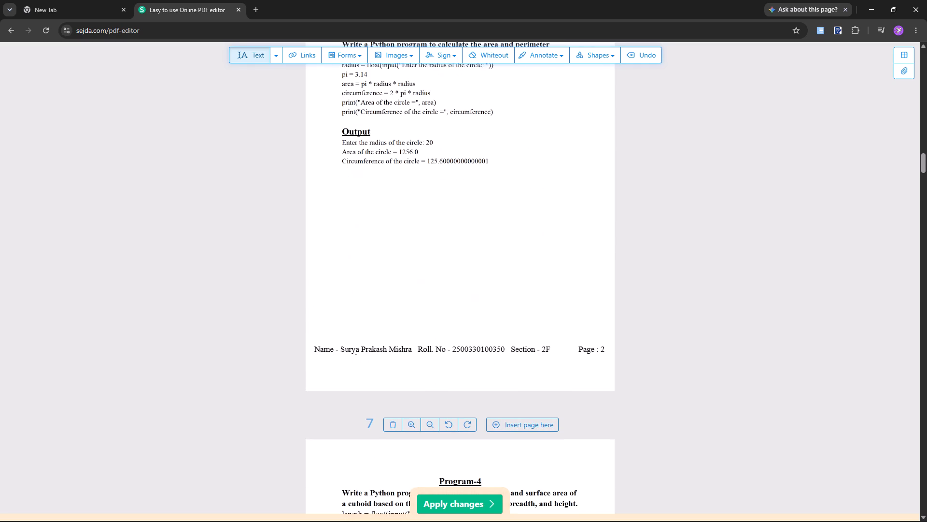
pyautogui.click(598, 350)
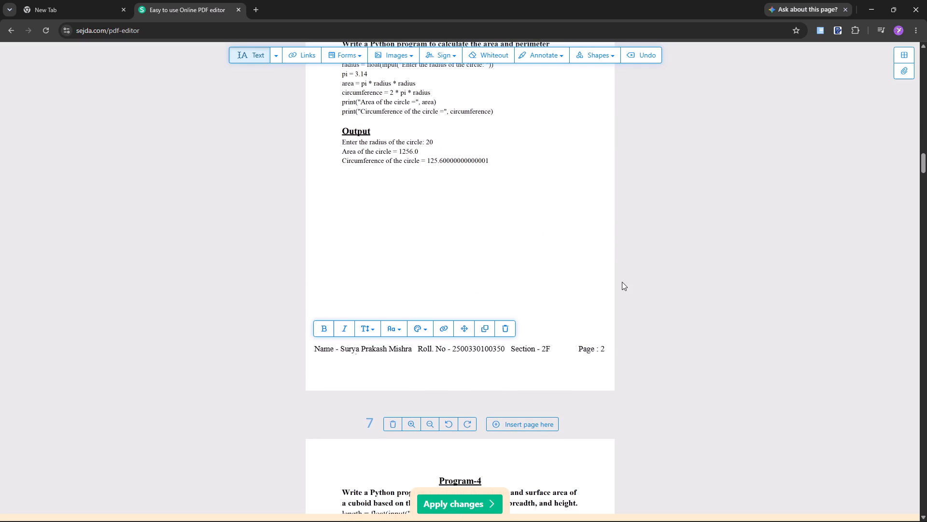
pyautogui.press('Right')
pyautogui.press('Right')
pyautogui.press('Right')
pyautogui.press('Right')
pyautogui.press('BackSpace')
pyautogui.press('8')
# Set the page number in the Program-4 page's footer to 9.
pyautogui.scroll(-9, 617, 292)
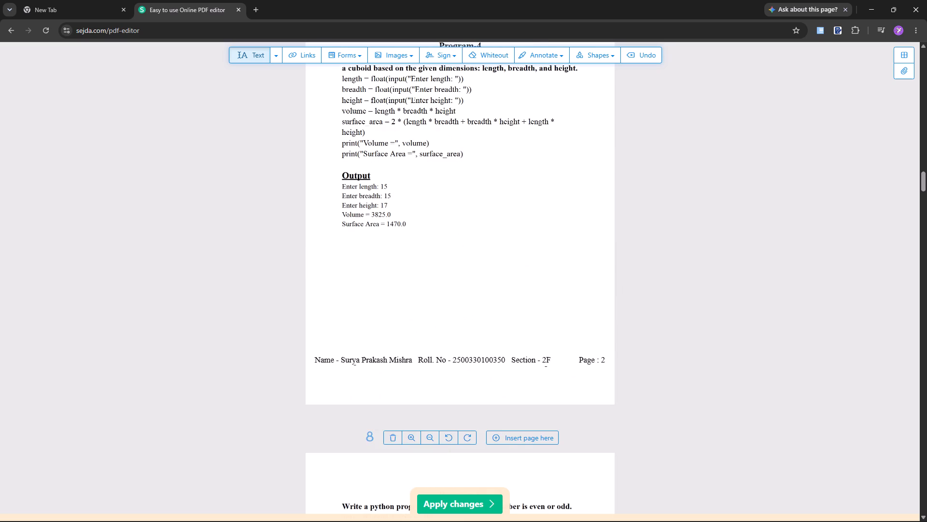
pyautogui.click(600, 360)
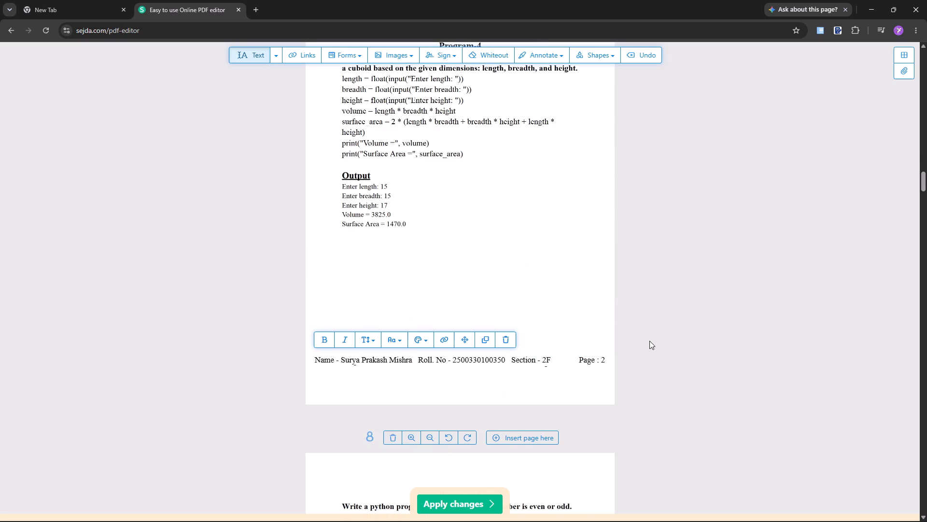
pyautogui.press('Right')
pyautogui.press('BackSpace')
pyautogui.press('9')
# Set the page number in the Program-5 page's footer to 10.
pyautogui.scroll(5, 636, 345)
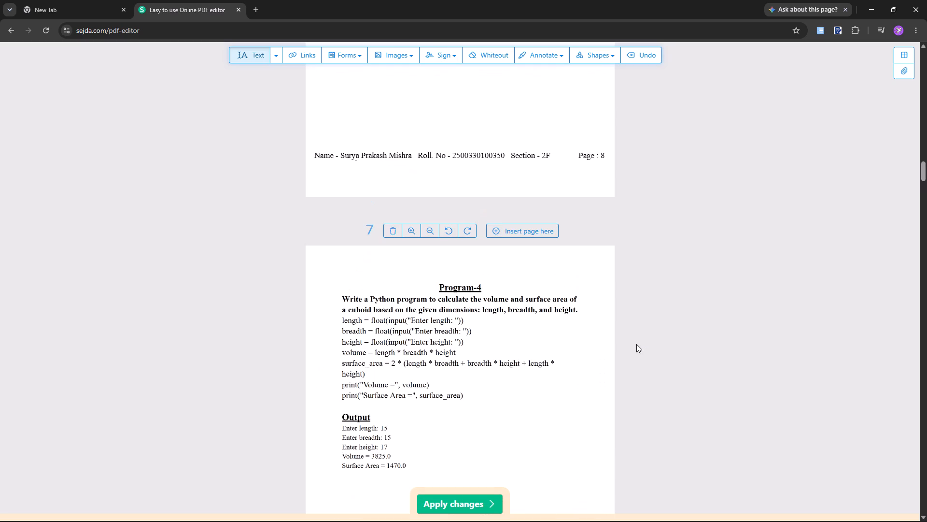
pyautogui.scroll(-13, 636, 344)
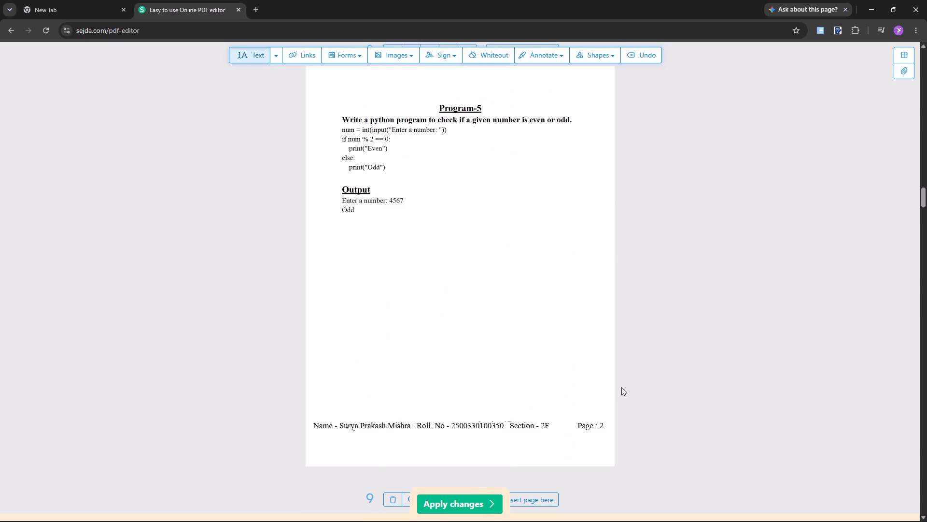
pyautogui.click(598, 427)
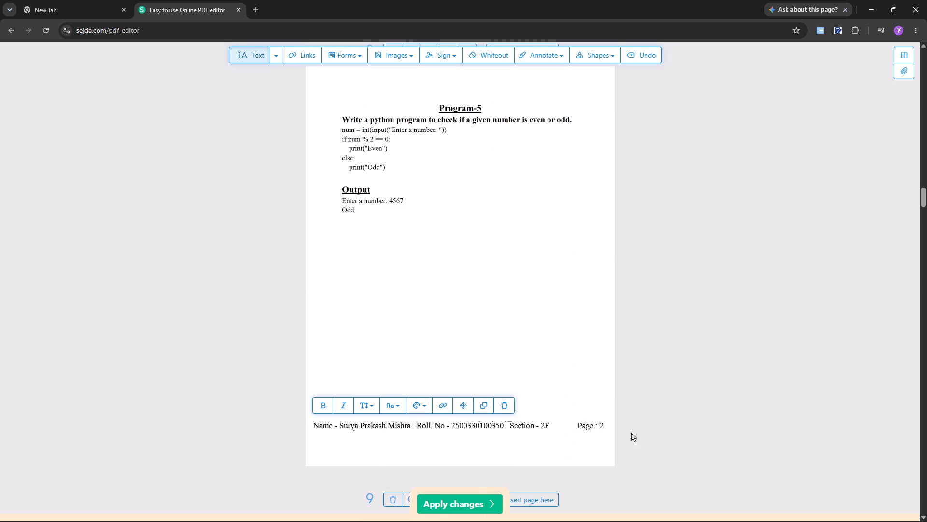
pyautogui.press('Right')
pyautogui.press('Right')
pyautogui.press('Right')
pyautogui.press('BackSpace')
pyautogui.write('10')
# Set the page number in the Program-6 page's footer to 11.
pyautogui.scroll(5, 631, 433)
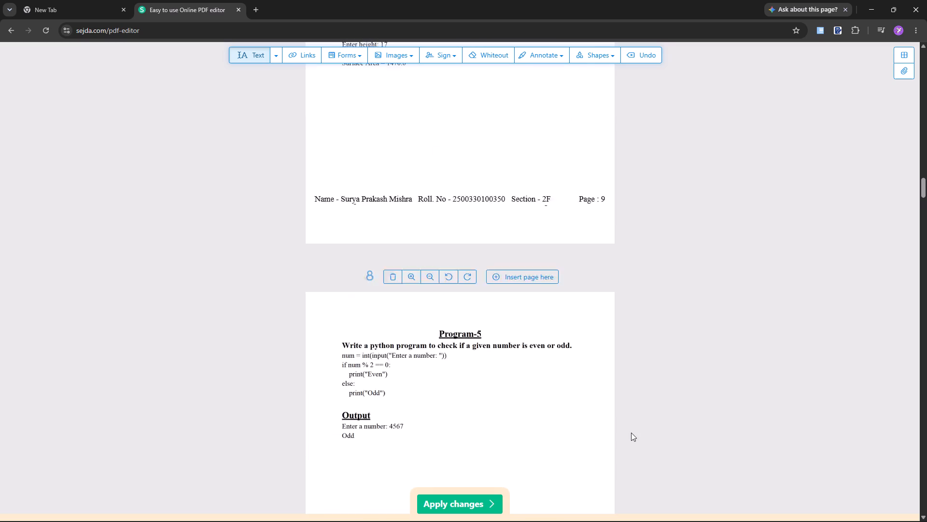
pyautogui.scroll(-6, 631, 433)
pyautogui.scroll(-8, 606, 300)
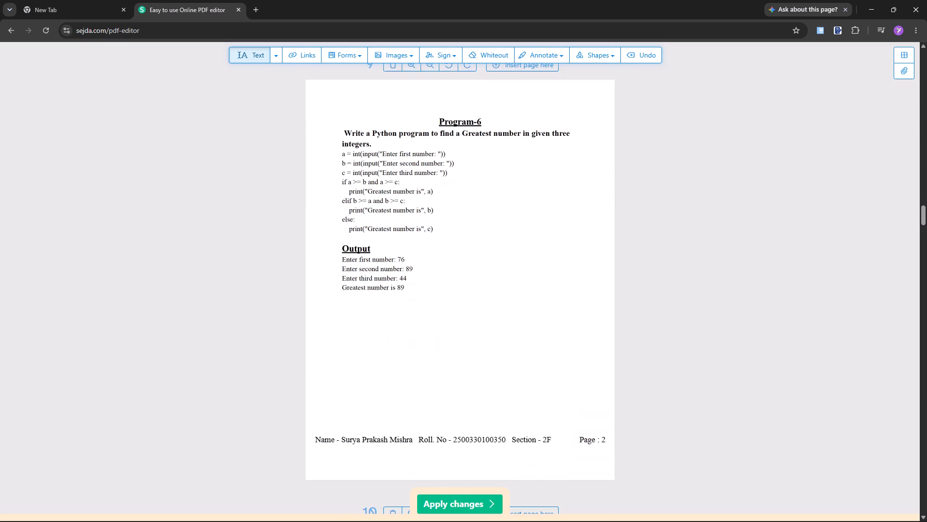
pyautogui.click(604, 442)
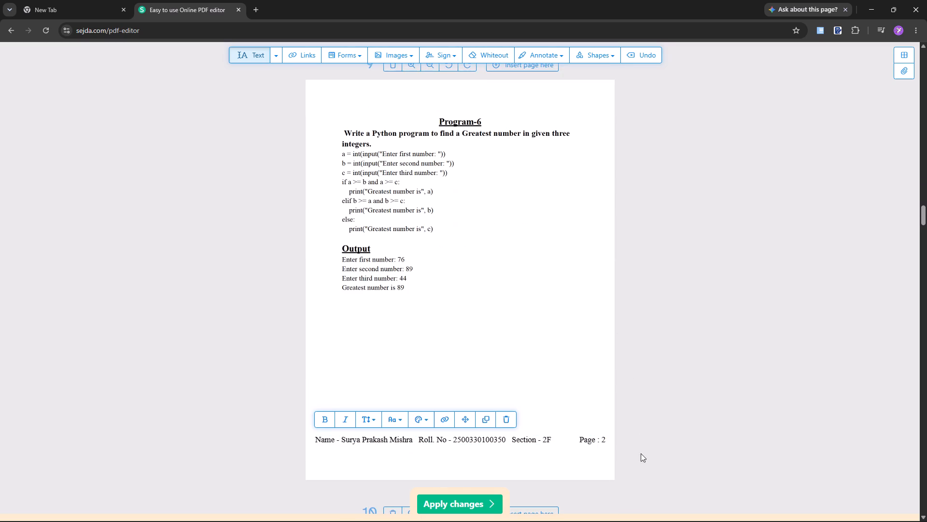
pyautogui.press('BackSpace')
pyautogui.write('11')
# Set the page number in the Program-7 page's footer to 12.
pyautogui.scroll(-4, 613, 412)
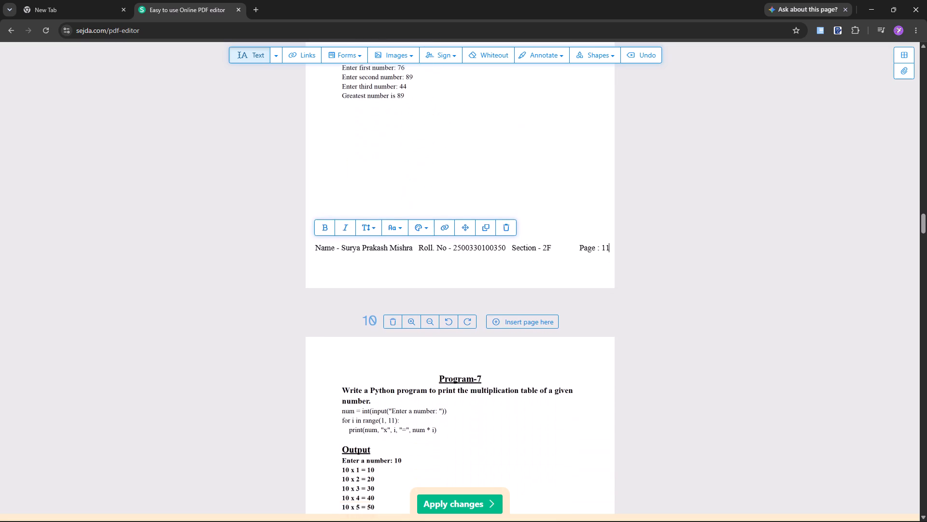
pyautogui.scroll(-6, 611, 411)
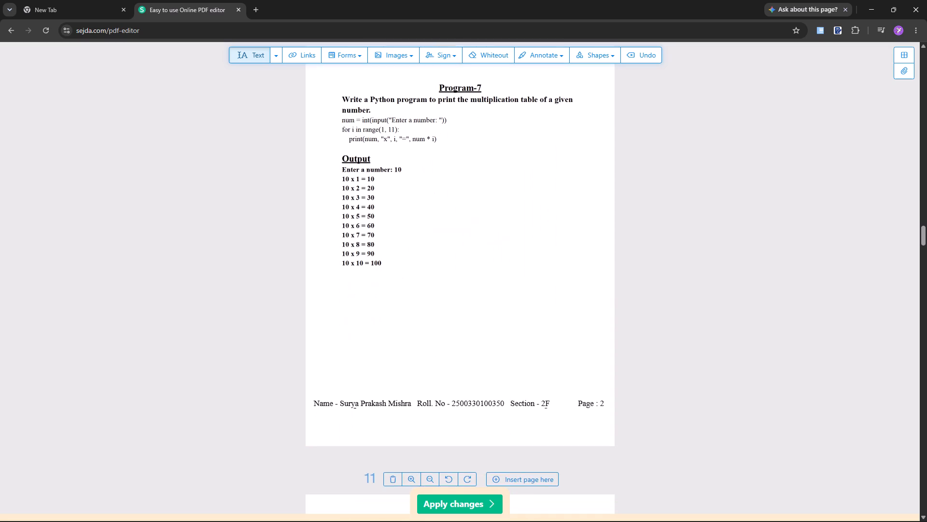
pyautogui.click(602, 405)
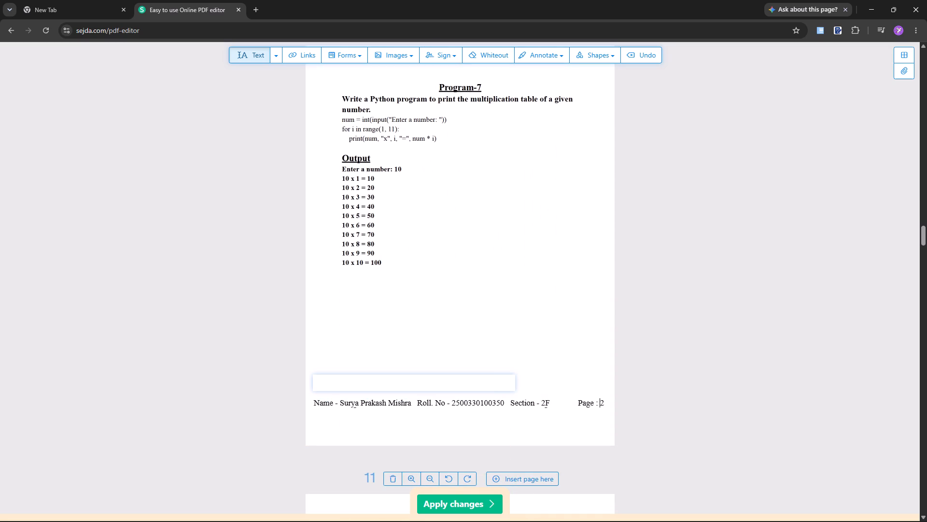
pyautogui.press('Right')
pyautogui.press('BackSpace')
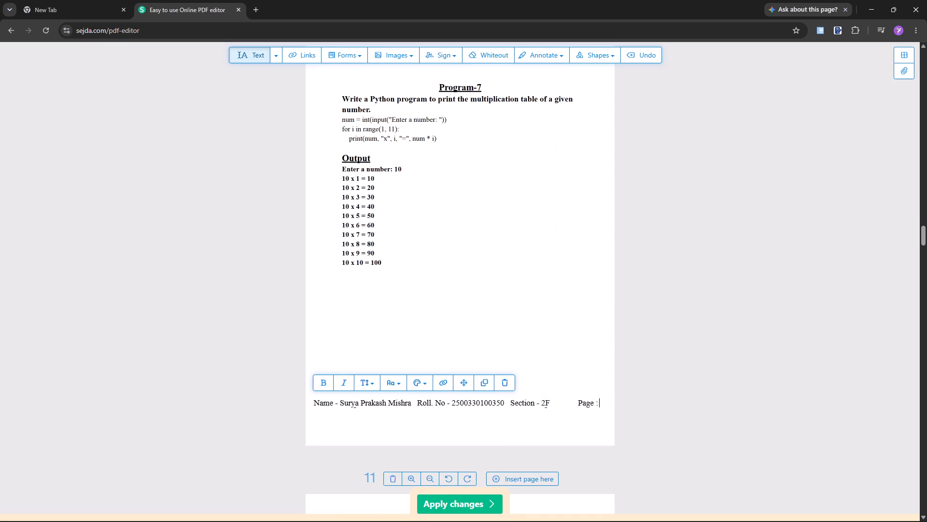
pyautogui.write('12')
# Set the page number in the footer of the Program-8 (factorial) page to 13.
pyautogui.scroll(-10, 613, 395)
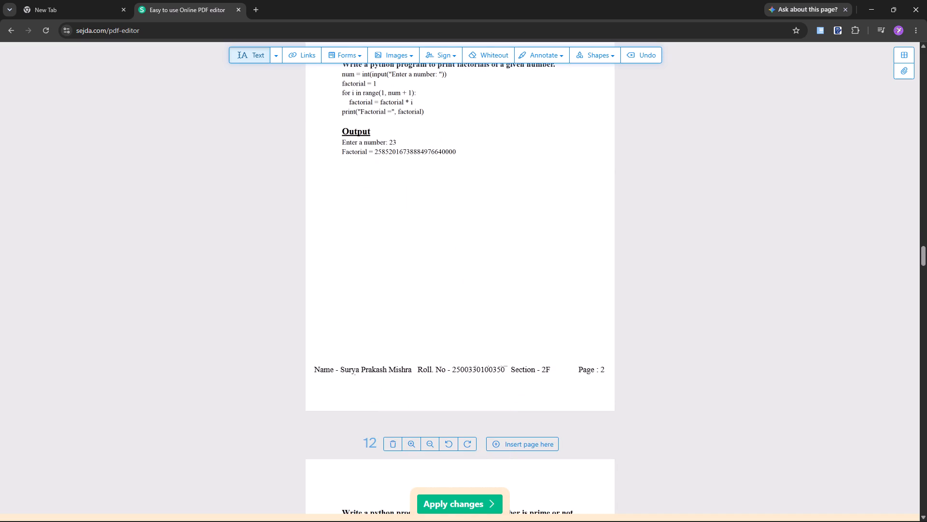
pyautogui.click(602, 372)
pyautogui.press('Right')
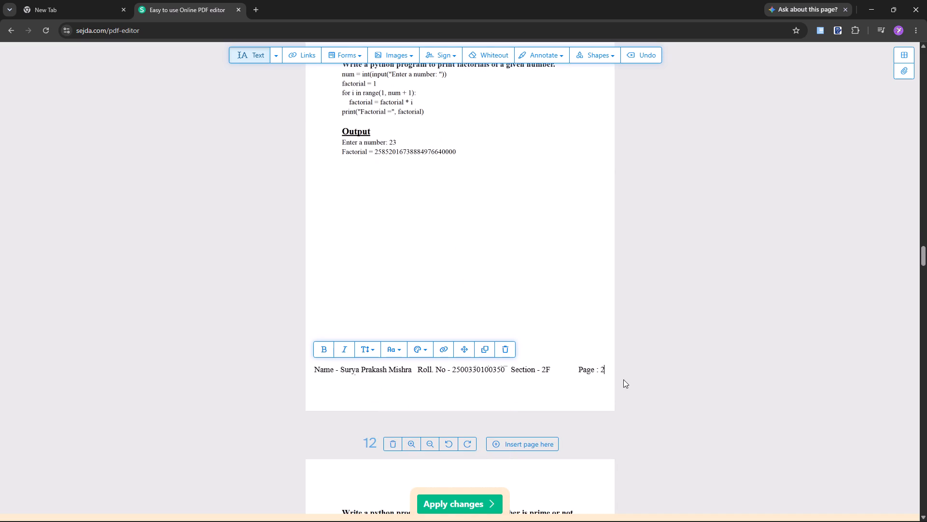
pyautogui.press('BackSpace')
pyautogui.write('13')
# Set the page number in the Program-9 page's footer to 14.
pyautogui.scroll(5, 623, 379)
pyautogui.scroll(-8, 623, 379)
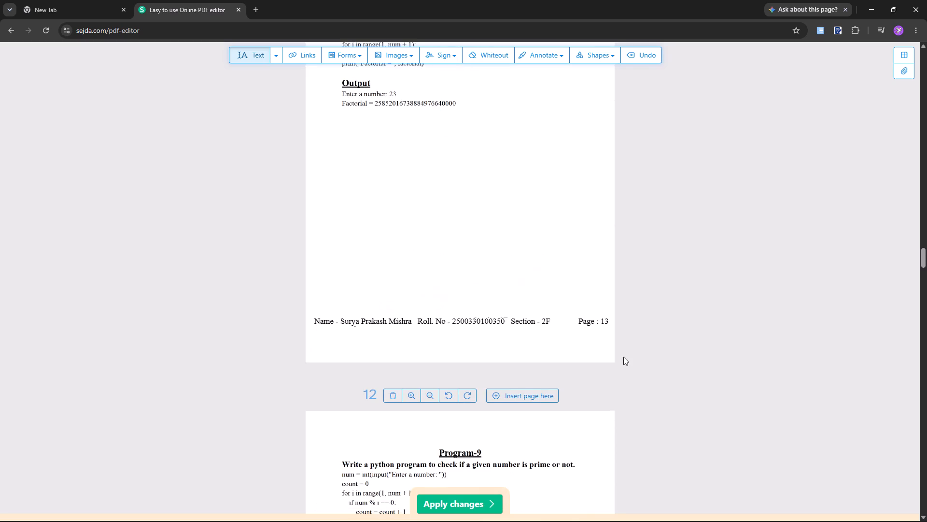
pyautogui.scroll(-5, 623, 357)
pyautogui.click(604, 429)
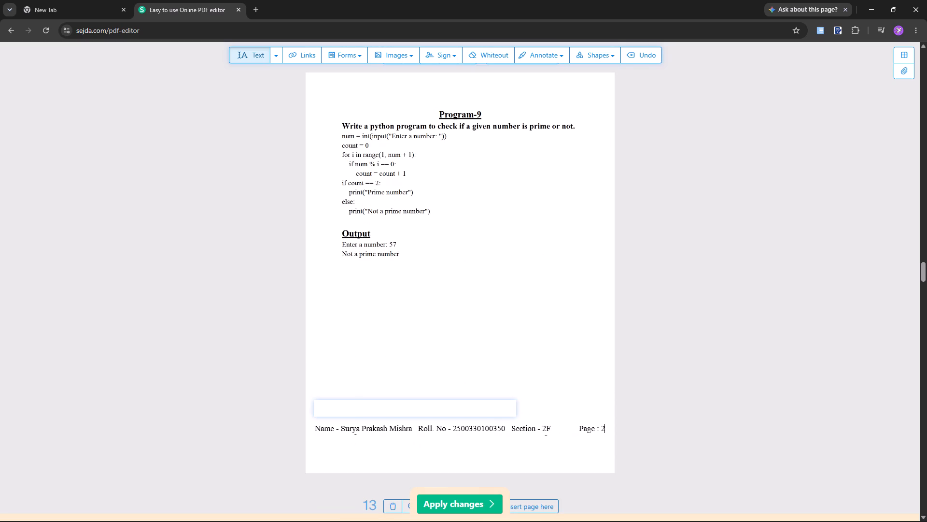
pyautogui.press('BackSpace')
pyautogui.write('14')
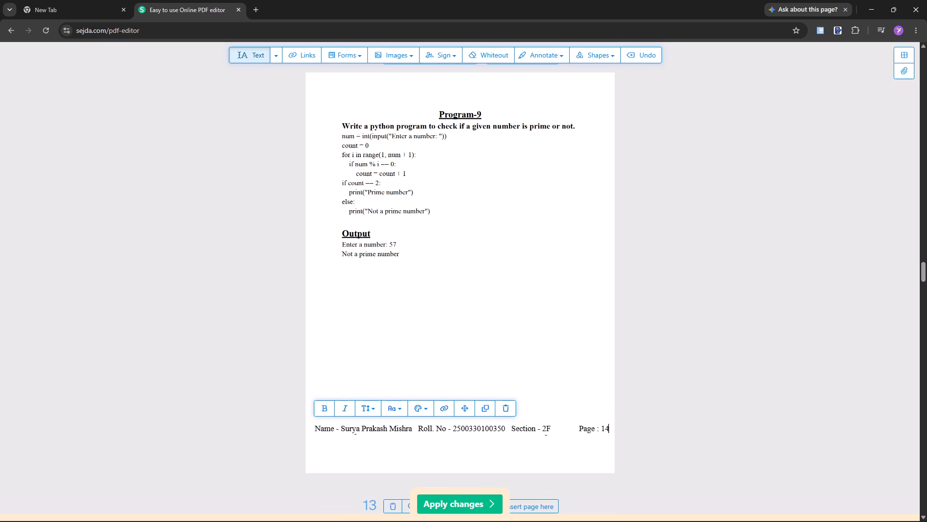
# Set the page number in the Program-10 page's footer to 15.
pyautogui.scroll(-9, 547, 355)
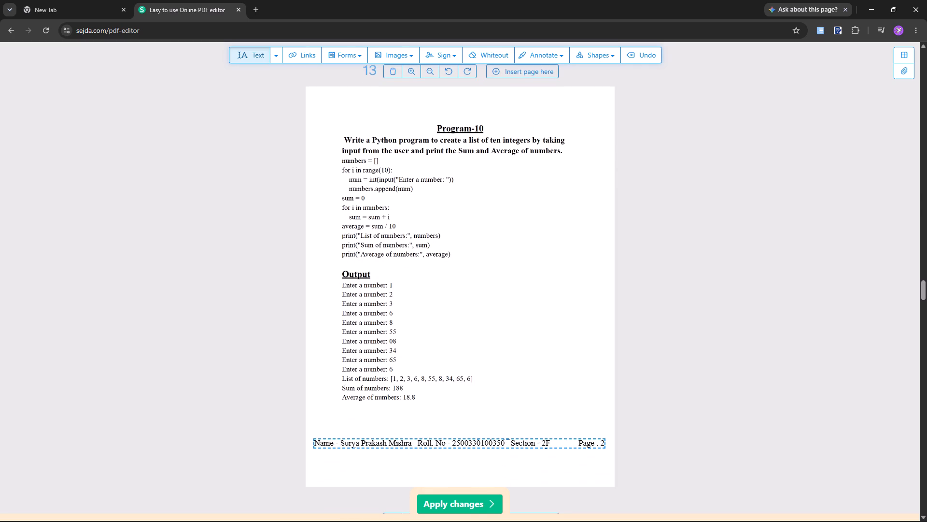
pyautogui.click(603, 445)
pyautogui.press('BackSpace')
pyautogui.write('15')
# Set the page number in the Program-11 page's footer to 16.
pyautogui.scroll(-10, 642, 415)
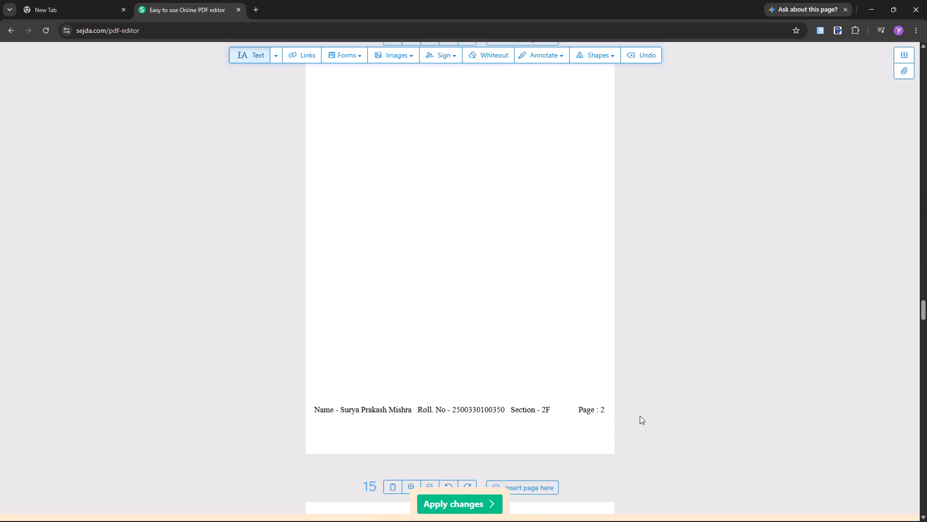
pyautogui.click(604, 407)
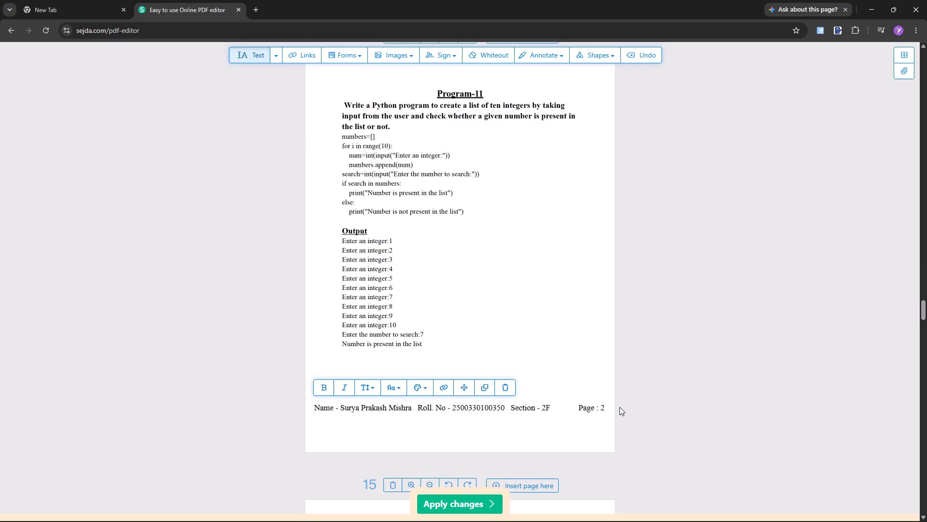
pyautogui.press('BackSpace')
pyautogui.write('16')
# Set the page number in the footer of the Program-12 (student name sorting) page to 17.
pyautogui.scroll(-10, 619, 407)
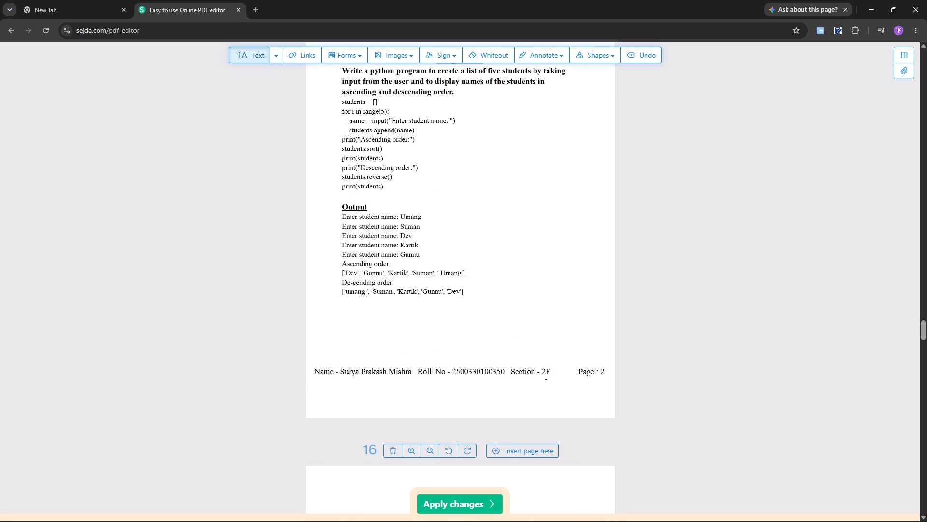
pyautogui.click(604, 371)
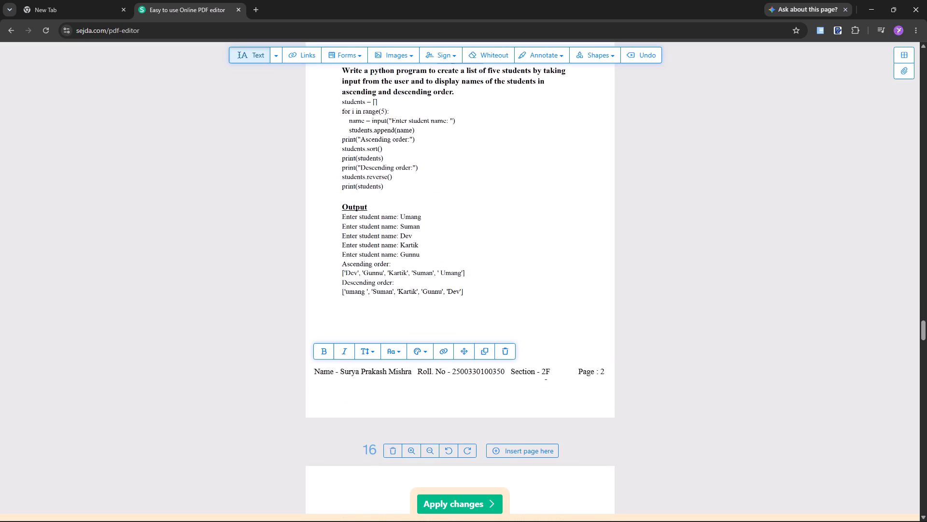
pyautogui.press('BackSpace')
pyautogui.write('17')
# Set the page number in the footer of the Program-13 (string case conversion) page to 18.
pyautogui.scroll(-10, 614, 368)
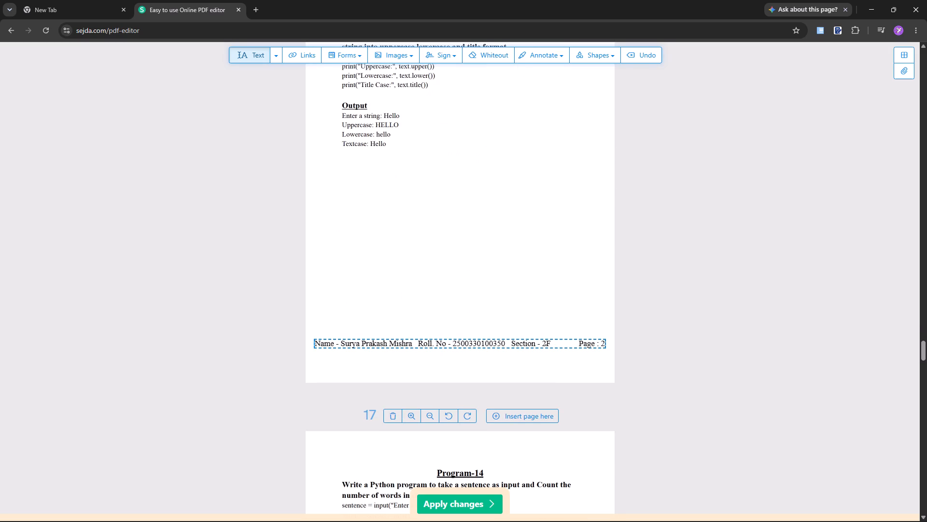
pyautogui.click(603, 345)
pyautogui.press('BackSpace')
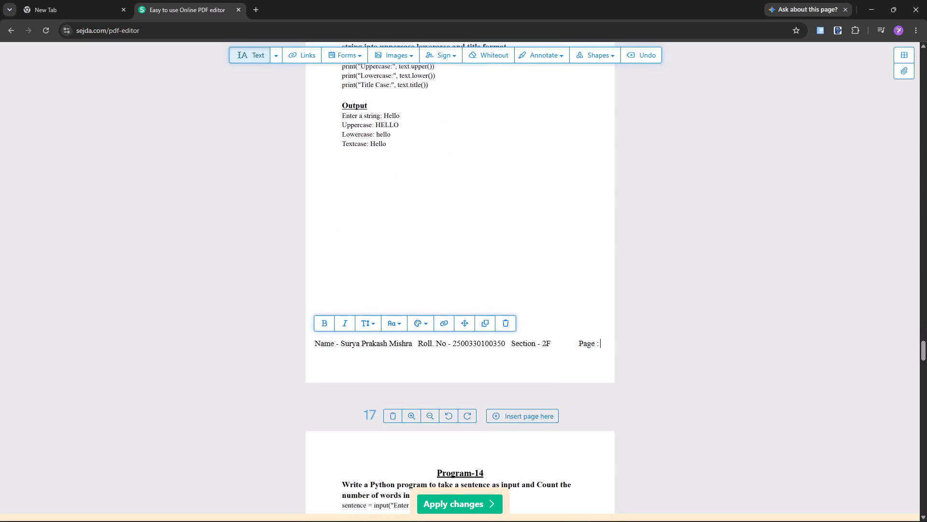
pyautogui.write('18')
# Set the page number in the Program-14 page's footer to 19.
pyautogui.scroll(4, 607, 348)
pyautogui.scroll(-10, 607, 348)
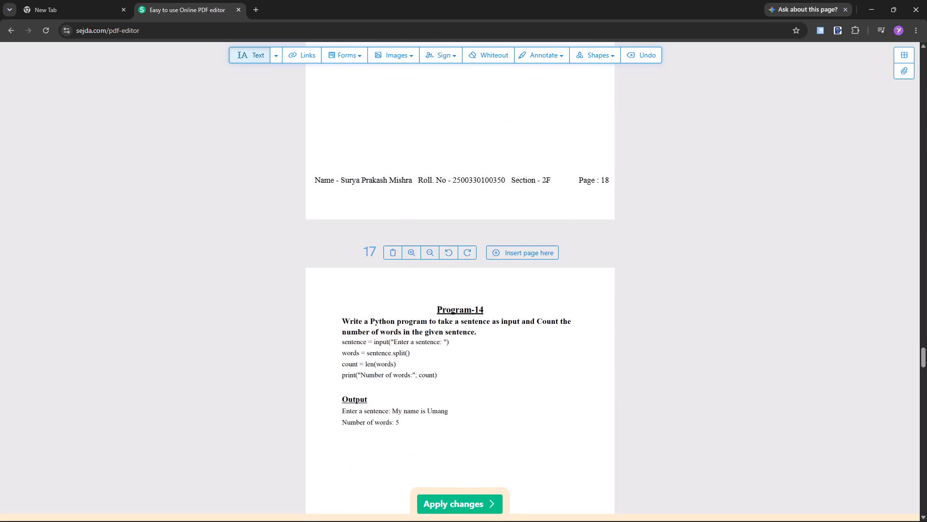
pyautogui.scroll(-4, 496, 287)
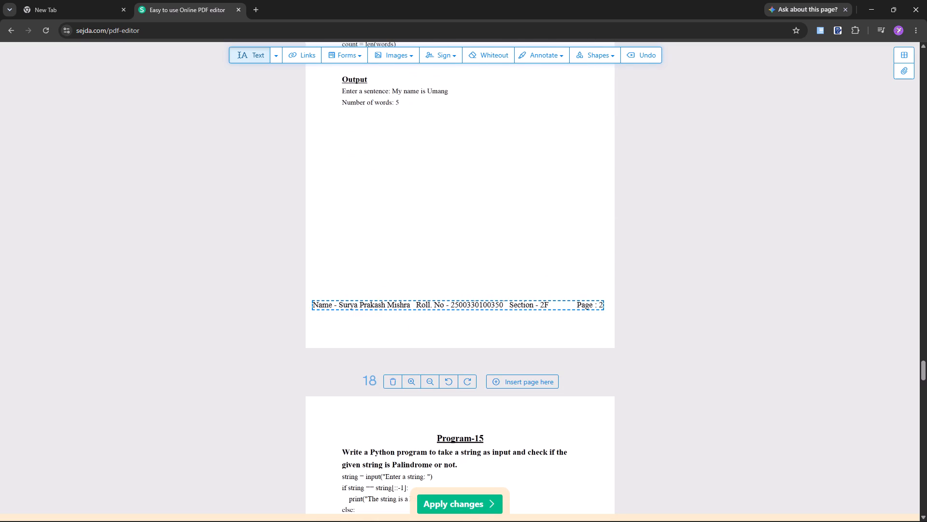
pyautogui.click(601, 305)
pyautogui.press('BackSpace')
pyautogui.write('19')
# Set the page number in the Program-15 page's footer to 20.
pyautogui.scroll(5, 632, 310)
pyautogui.scroll(-10, 632, 310)
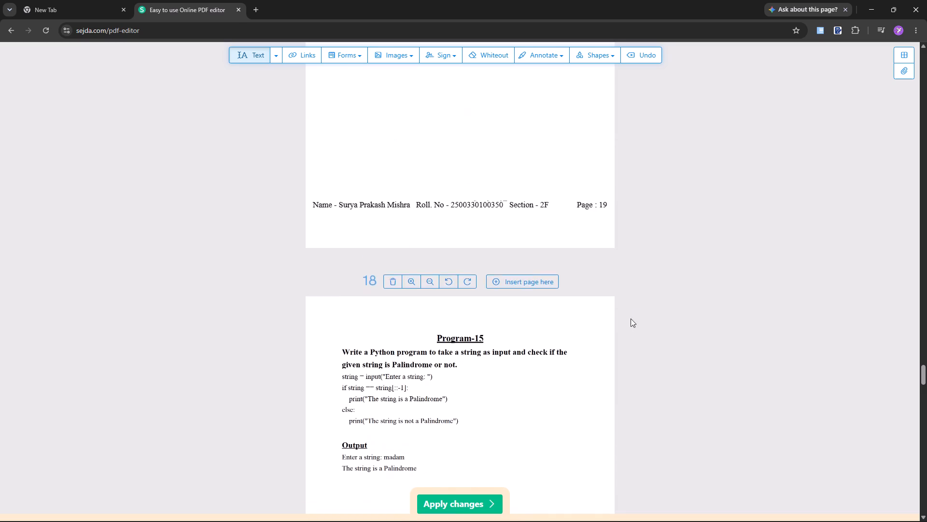
pyautogui.scroll(-3, 631, 319)
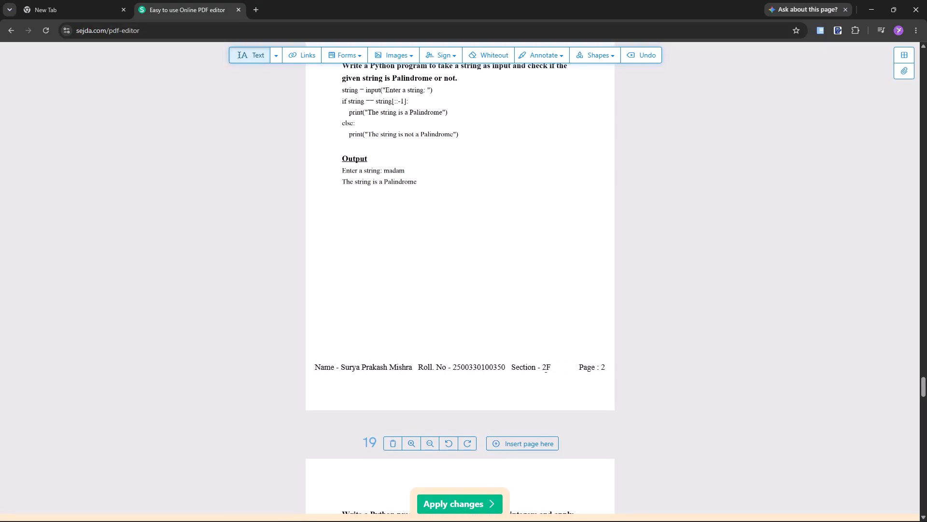
pyautogui.click(604, 366)
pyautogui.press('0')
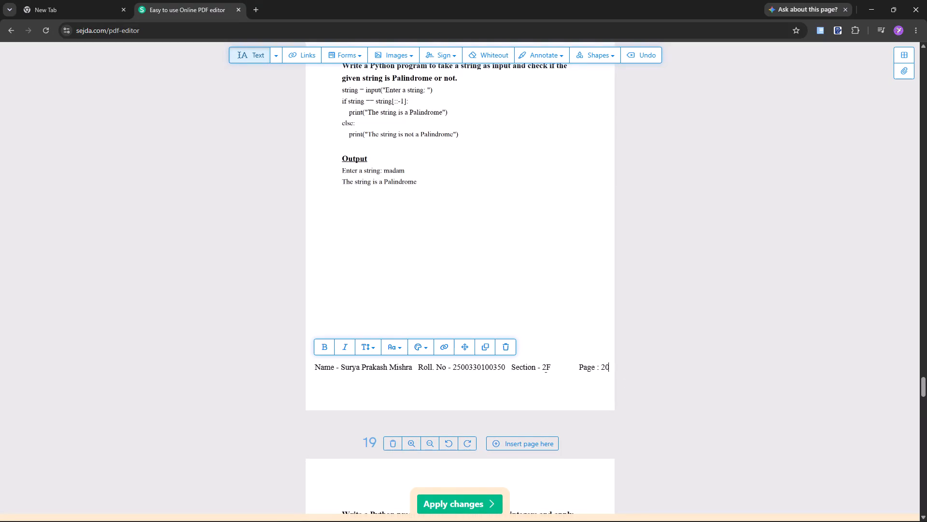
# Set the page number in the Program-16 page's footer to 21.
pyautogui.scroll(-7, 653, 390)
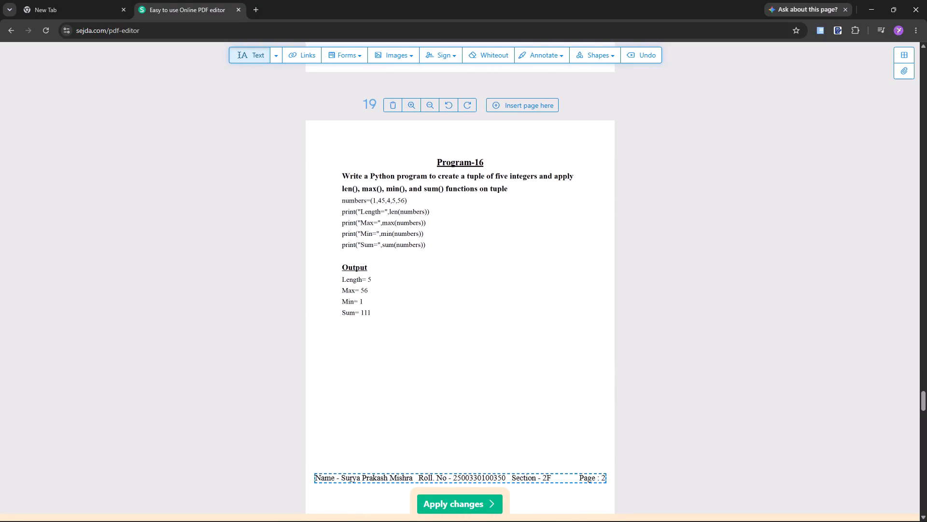
pyautogui.click(604, 478)
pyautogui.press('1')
# Set the page number in the Program-17 page's footer to 22.
pyautogui.scroll(-4, 635, 452)
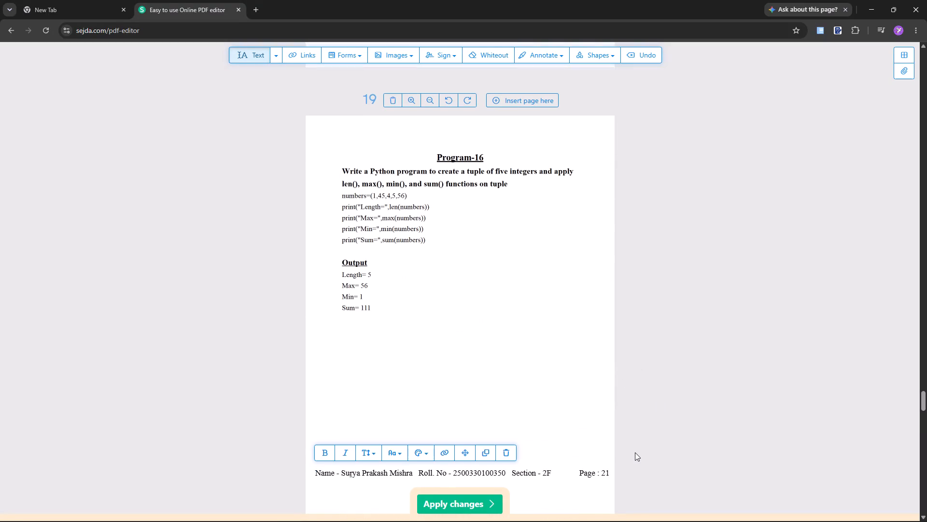
pyautogui.scroll(-6, 635, 452)
pyautogui.click(604, 446)
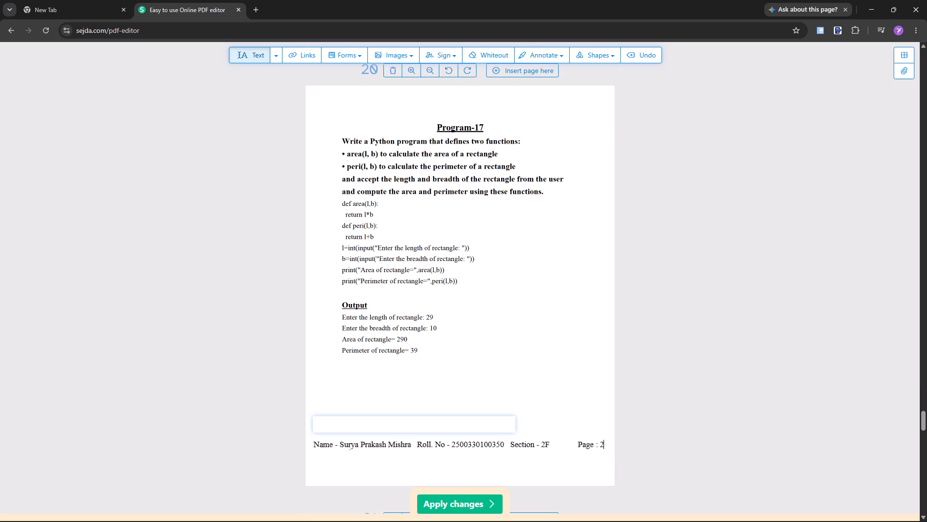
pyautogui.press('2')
# Set the page number in the Program-18 page's footer to 23.
pyautogui.scroll(-8, 647, 449)
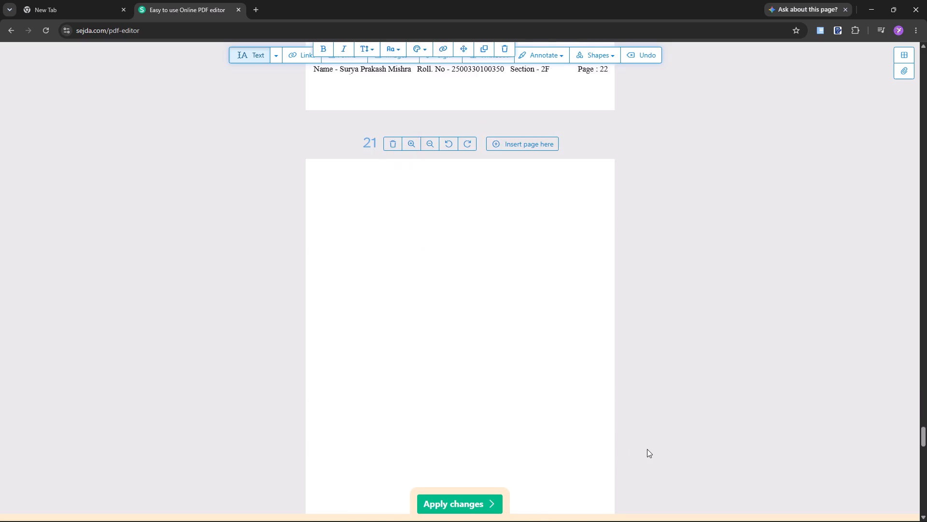
pyautogui.scroll(-5, 647, 449)
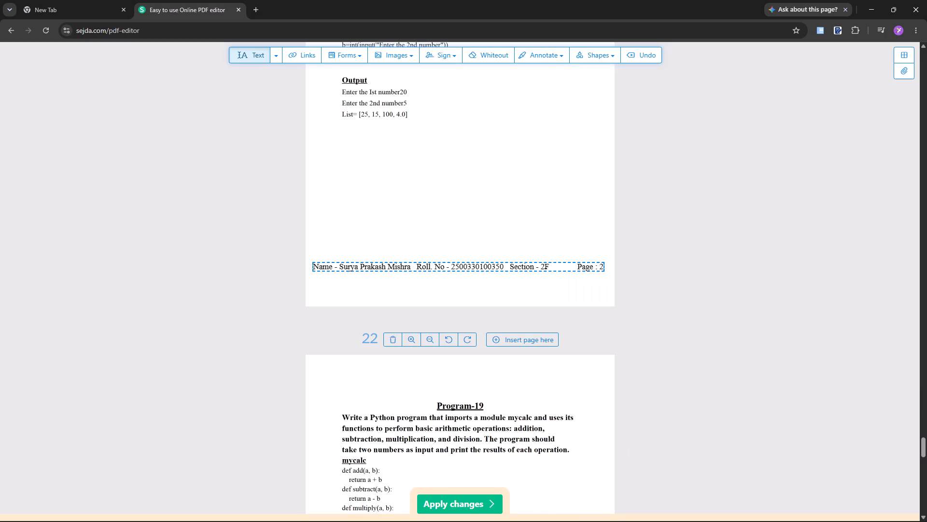
pyautogui.click(604, 266)
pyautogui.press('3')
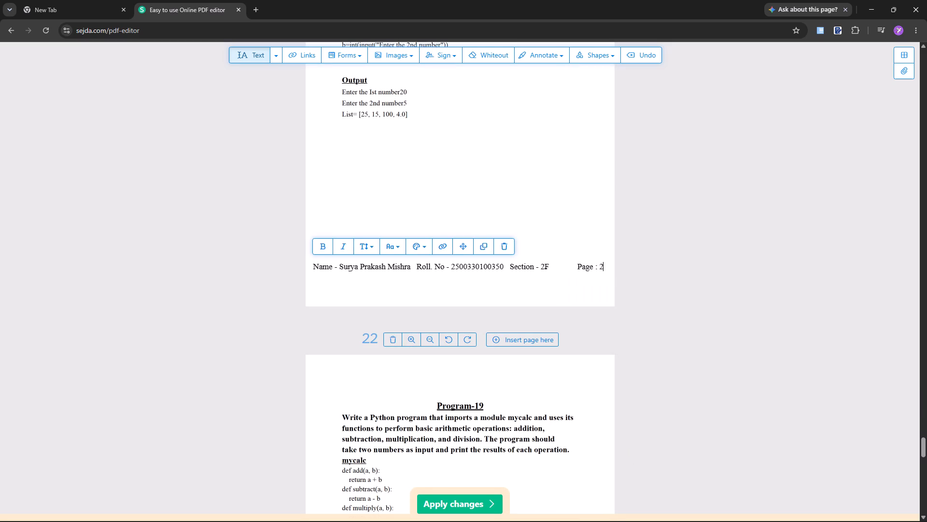
# Set the page number in the Program-19 page's footer to 24.
pyautogui.scroll(-6, 590, 281)
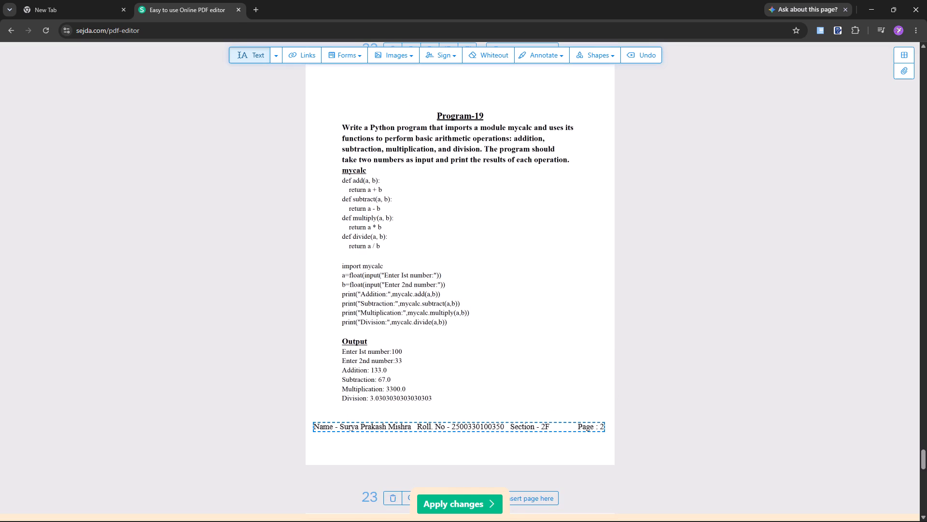
pyautogui.click(604, 430)
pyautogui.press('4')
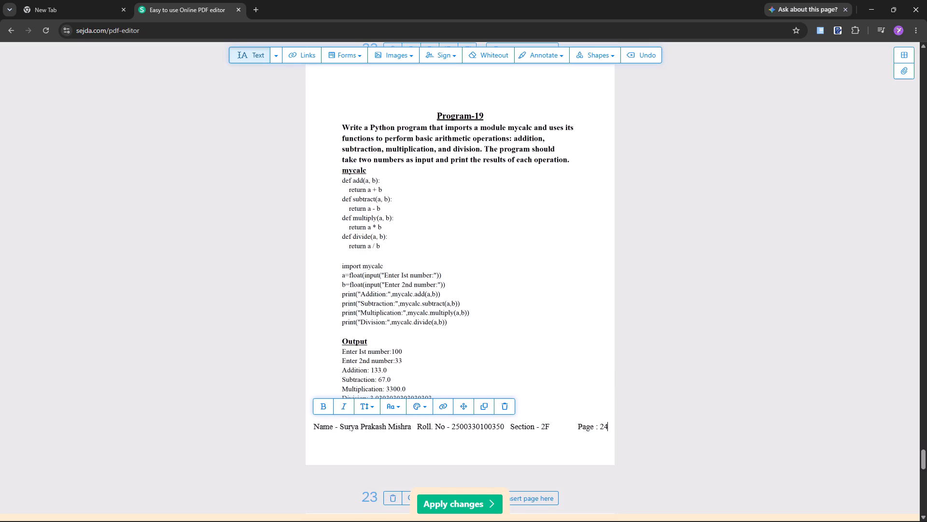
# Set the page number in the Program-20 page's footer to 25.
pyautogui.scroll(-9, 615, 372)
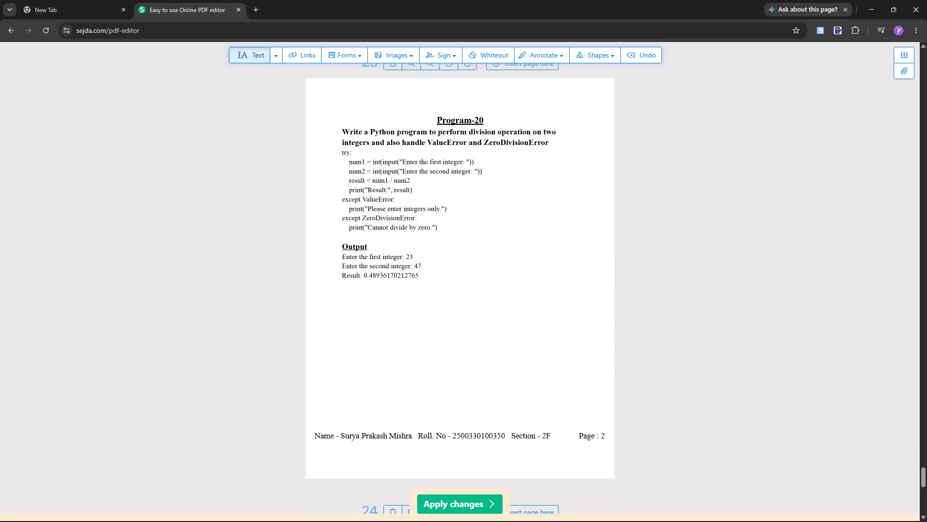
pyautogui.click(602, 436)
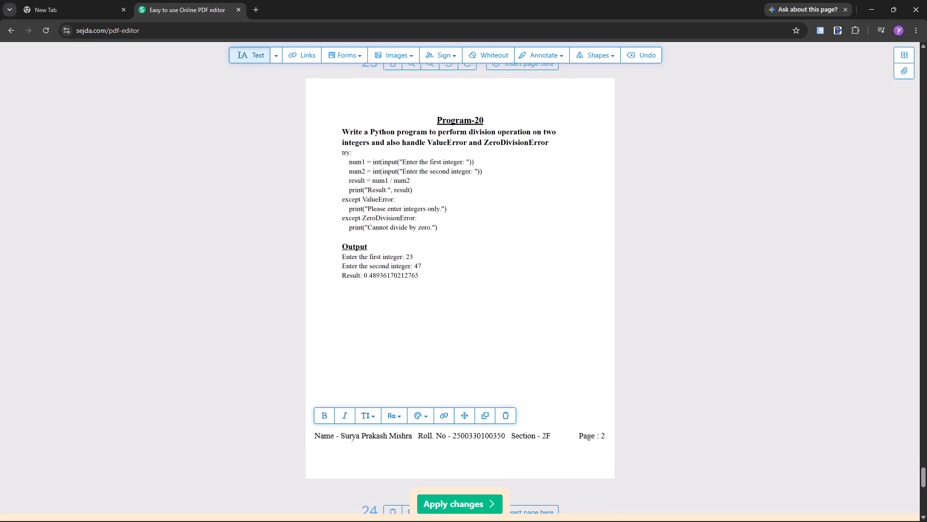
pyautogui.press('Right')
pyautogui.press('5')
# Set the page number in the Program-21 page's footer to 26.
pyautogui.scroll(-7, 588, 322)
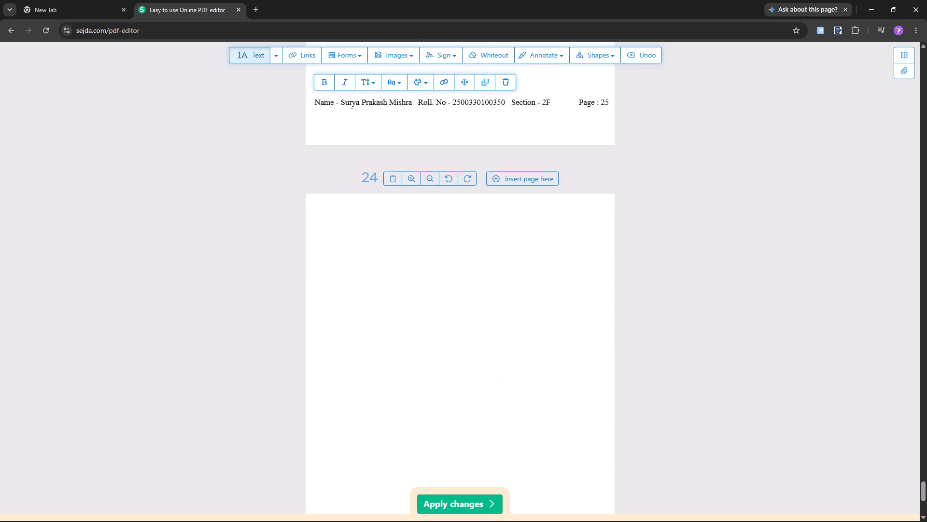
pyautogui.scroll(-3, 588, 322)
pyautogui.click(602, 404)
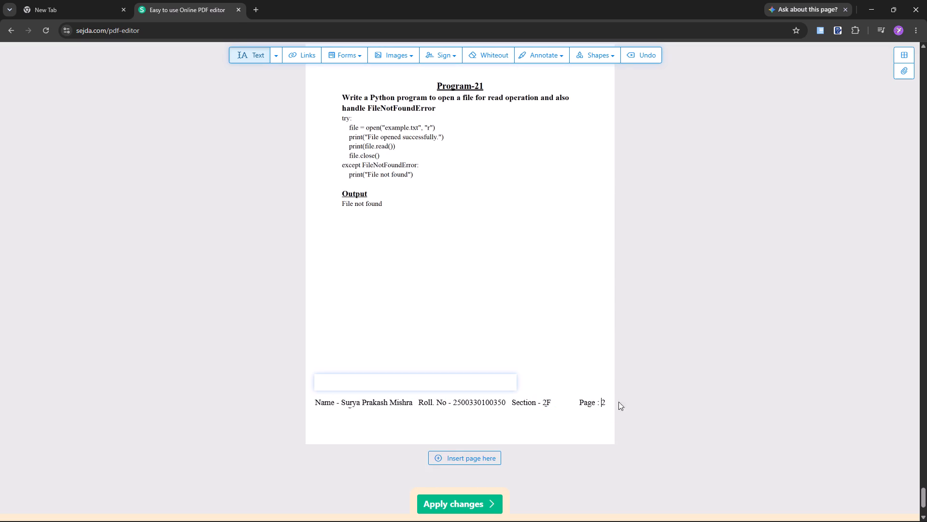
pyautogui.press('Right')
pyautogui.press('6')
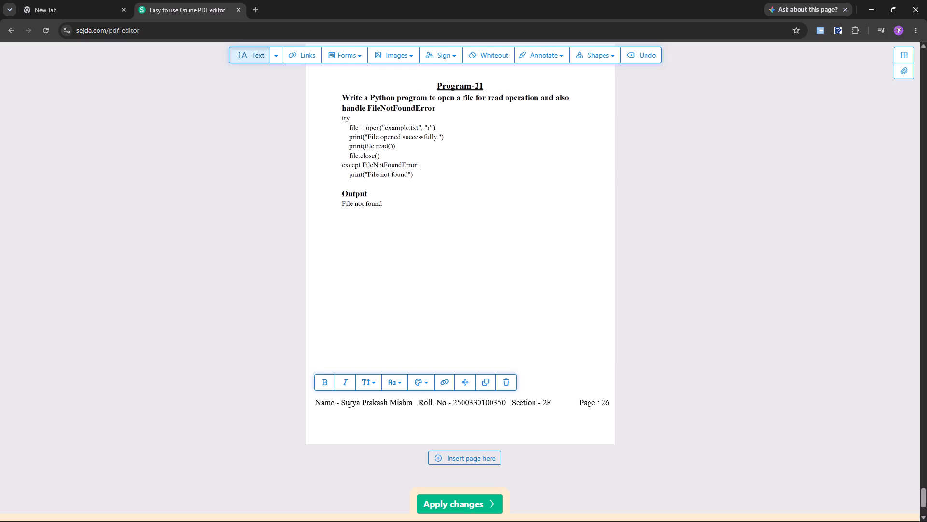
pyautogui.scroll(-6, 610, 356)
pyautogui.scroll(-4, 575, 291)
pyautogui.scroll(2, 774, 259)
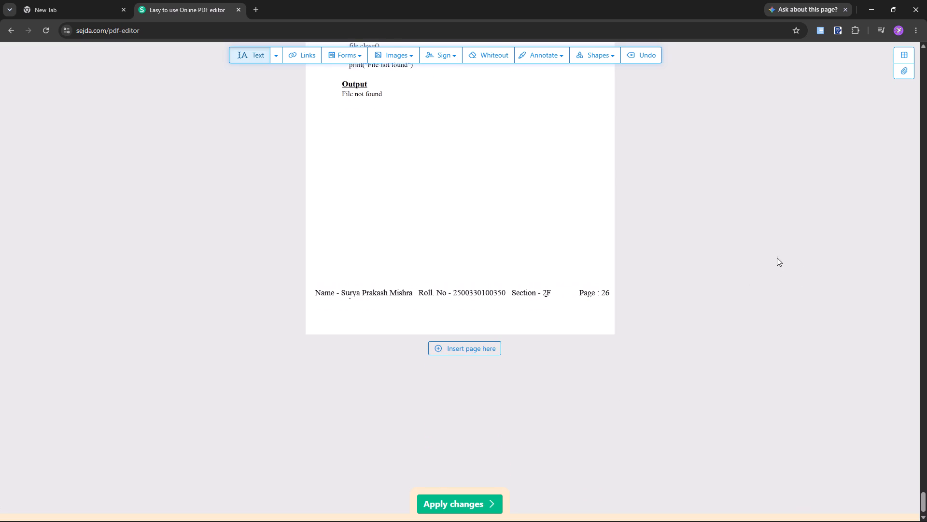
# Review the pages from Program-21 back to Program-14, checking their footers, page numbers and sample outputs.
pyautogui.scroll(3, 777, 258)
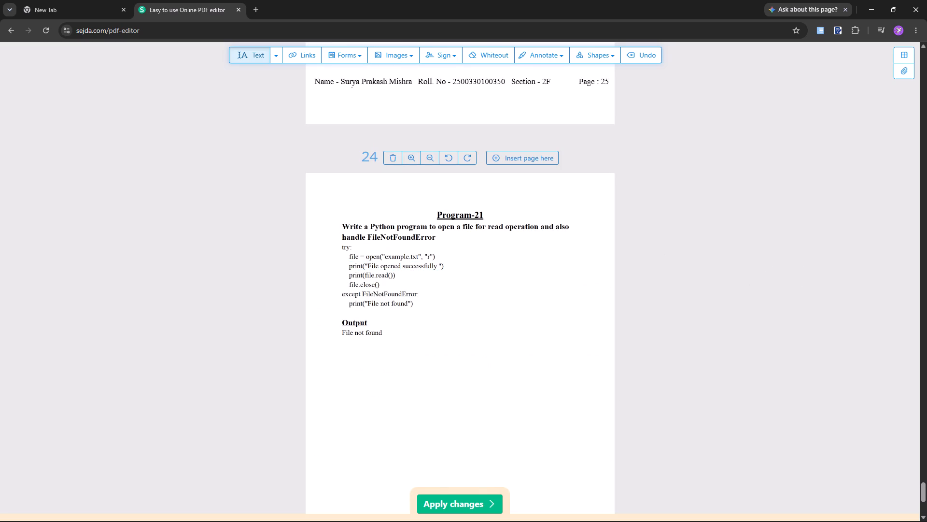
pyautogui.scroll(6, 456, 258)
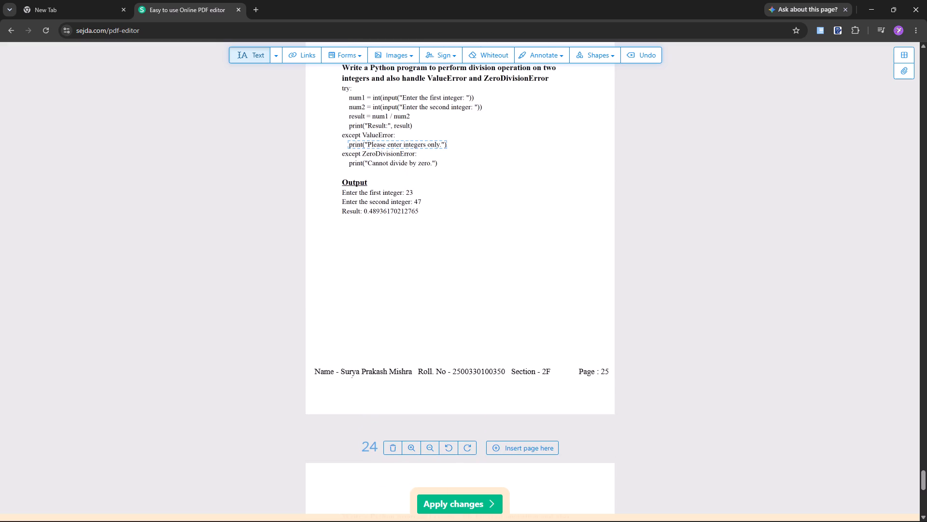
pyautogui.scroll(1, 423, 147)
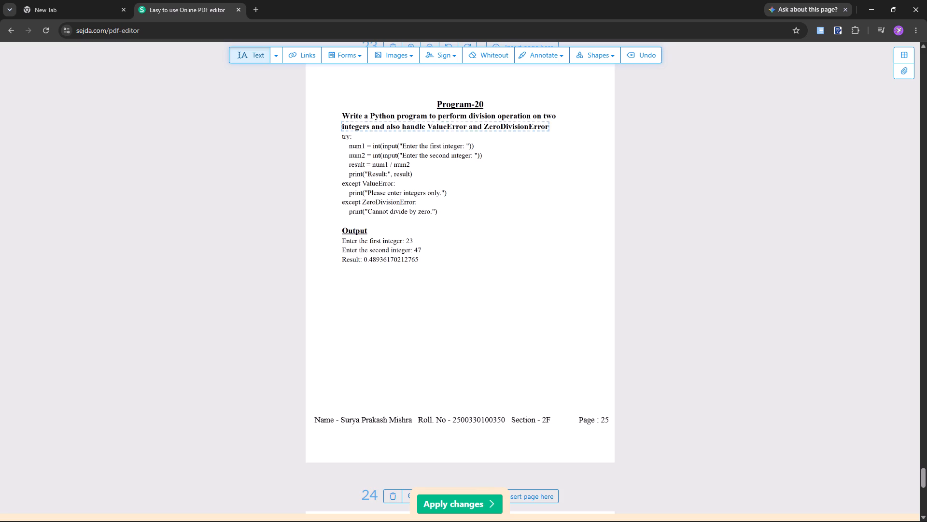
pyautogui.scroll(6, 446, 101)
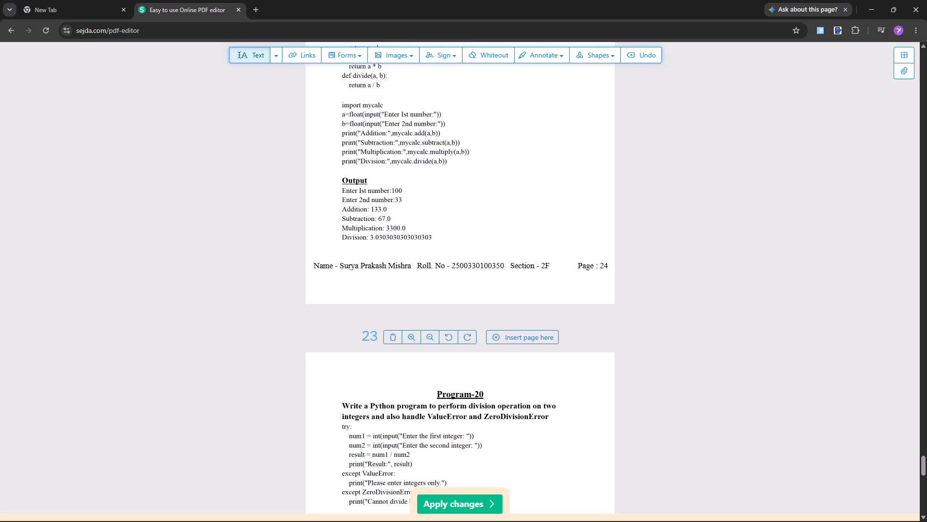
pyautogui.scroll(3, 438, 200)
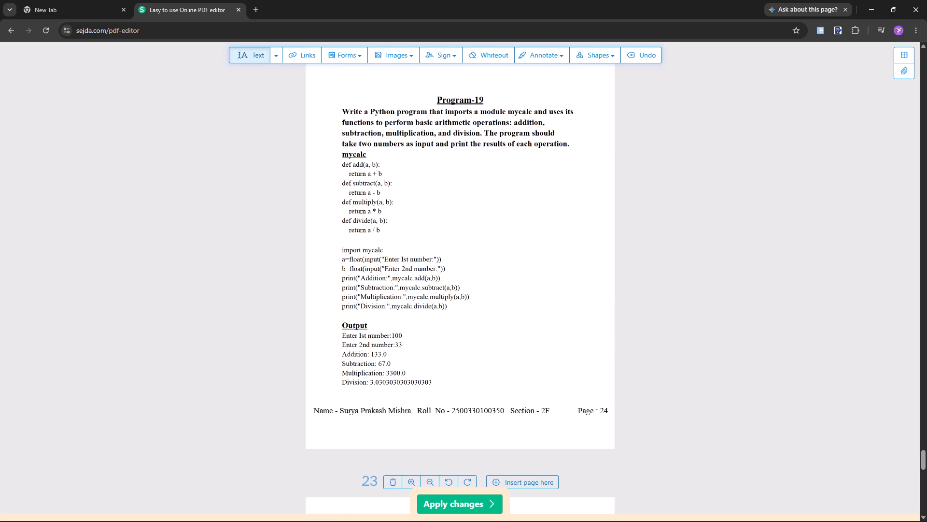
pyautogui.scroll(9, 438, 200)
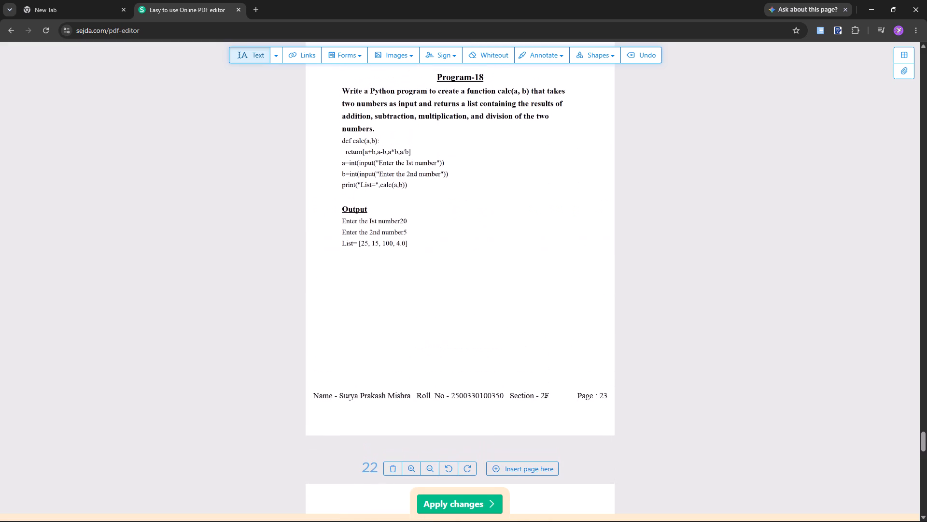
pyautogui.scroll(5, 436, 200)
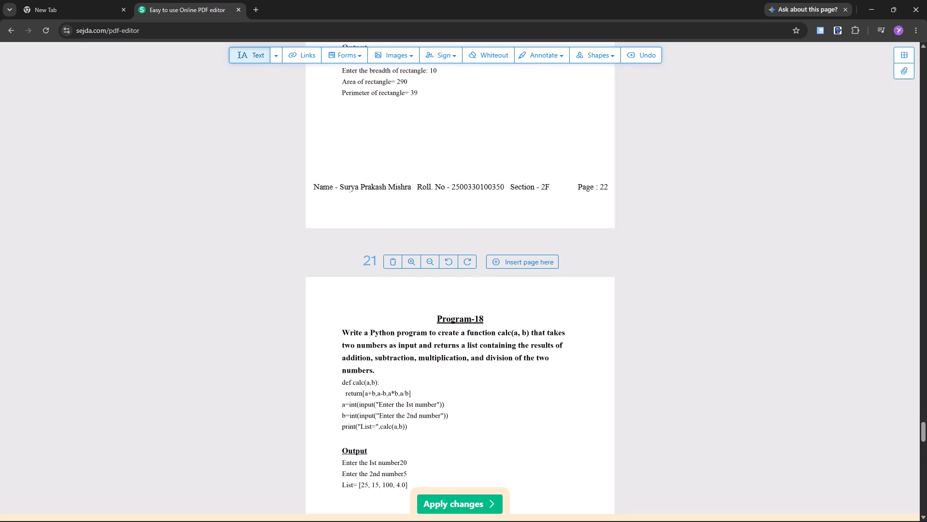
pyautogui.scroll(3, 435, 200)
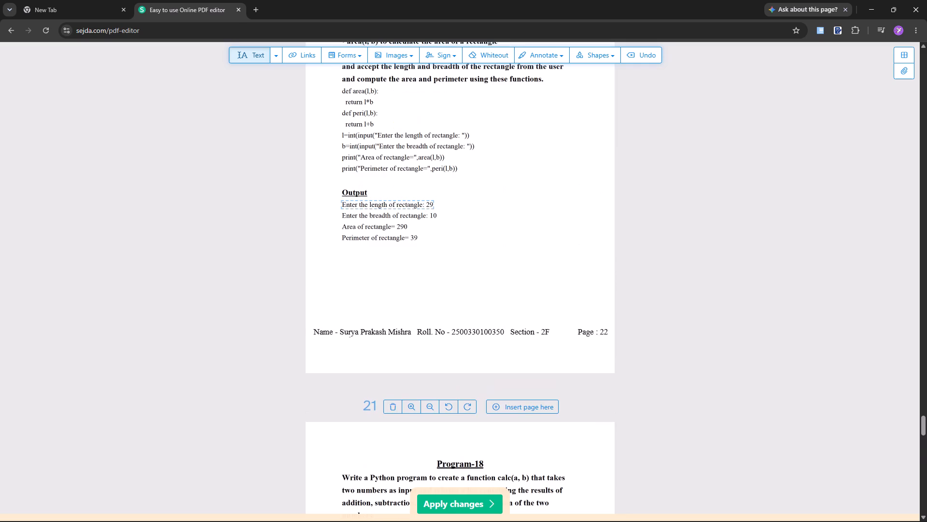
pyautogui.scroll(9, 425, 203)
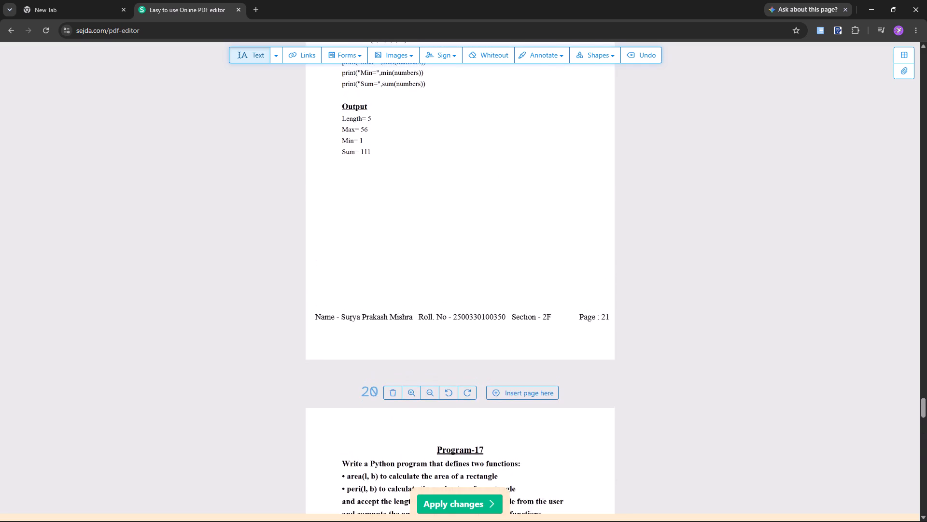
pyautogui.scroll(2, 425, 203)
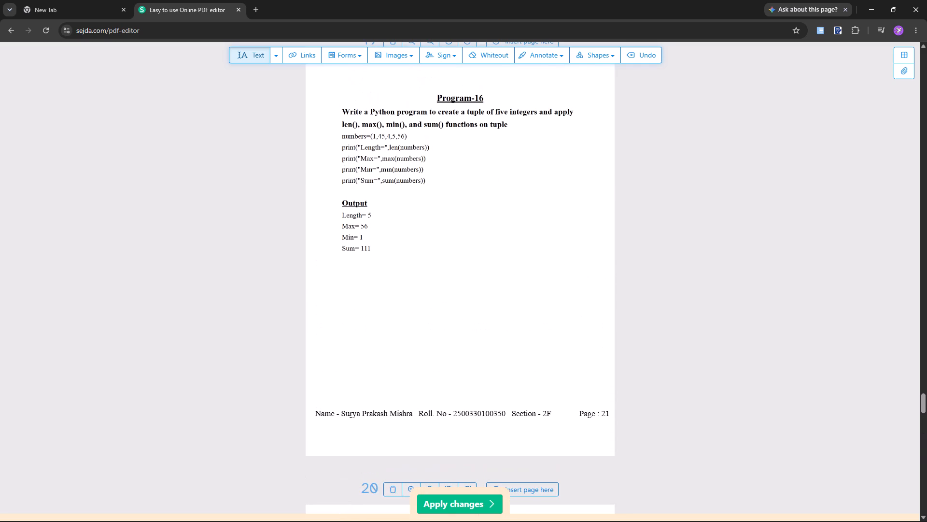
pyautogui.scroll(4, 418, 206)
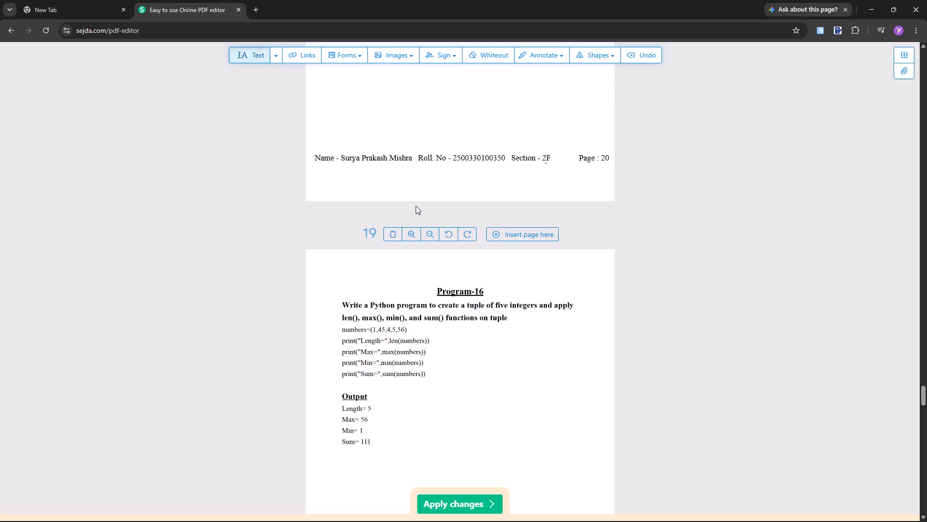
pyautogui.scroll(5, 416, 206)
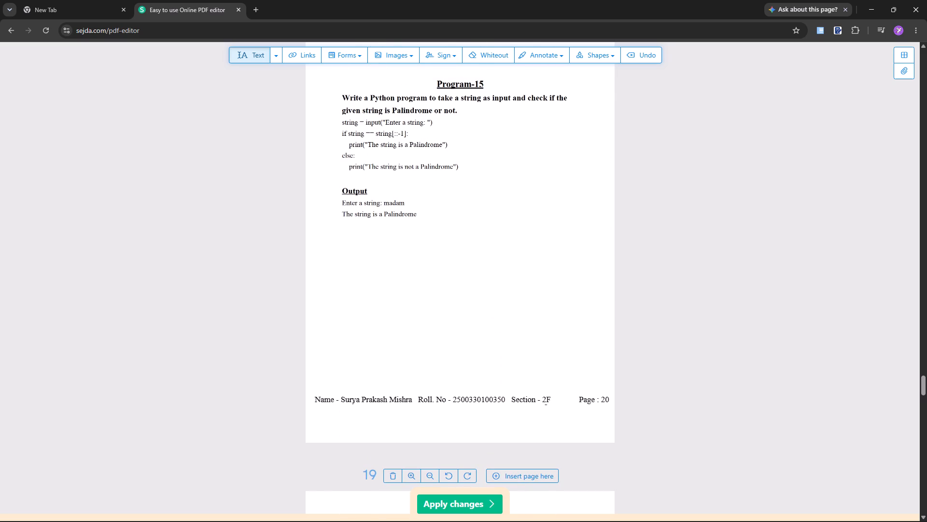
pyautogui.scroll(8, 415, 207)
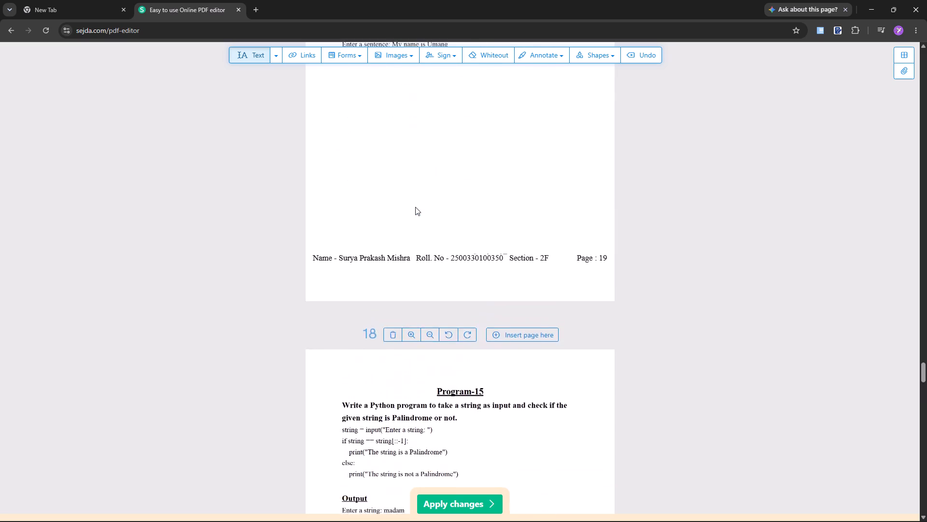
pyautogui.scroll(2, 415, 207)
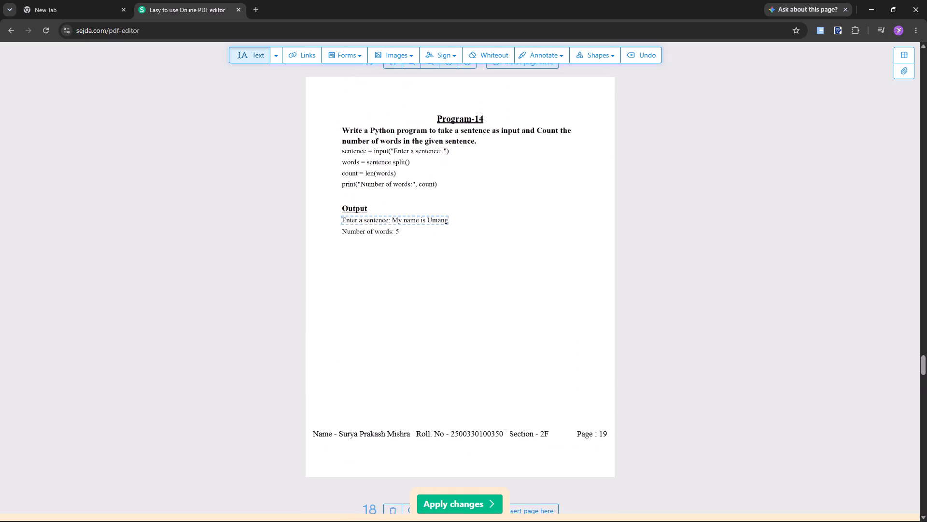
# Replace the name in Program-14's sample output sentence with the student's full name as given in the footer.
pyautogui.click(446, 221)
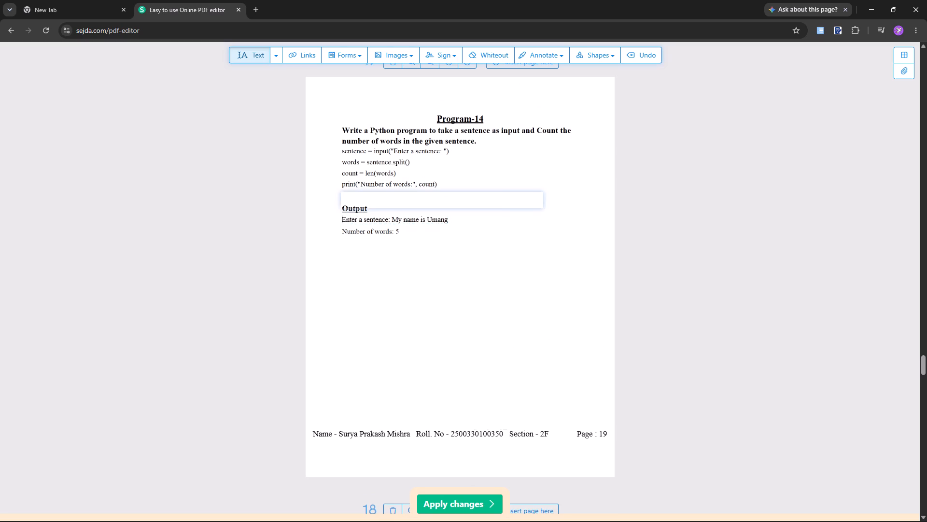
pyautogui.press('Right')
pyautogui.press('Right')
pyautogui.press('Right')
pyautogui.press('Right')
pyautogui.press('Right')
pyautogui.press('Right')
pyautogui.press('Right')
pyautogui.press('Right')
pyautogui.press('Right')
pyautogui.press('Right')
pyautogui.press('Right')
pyautogui.press('Right')
pyautogui.press('Right')
pyautogui.press('Right')
pyautogui.press('Right')
pyautogui.press('Right')
pyautogui.press('Right')
pyautogui.press('Right')
pyautogui.press('Right')
pyautogui.press('Right')
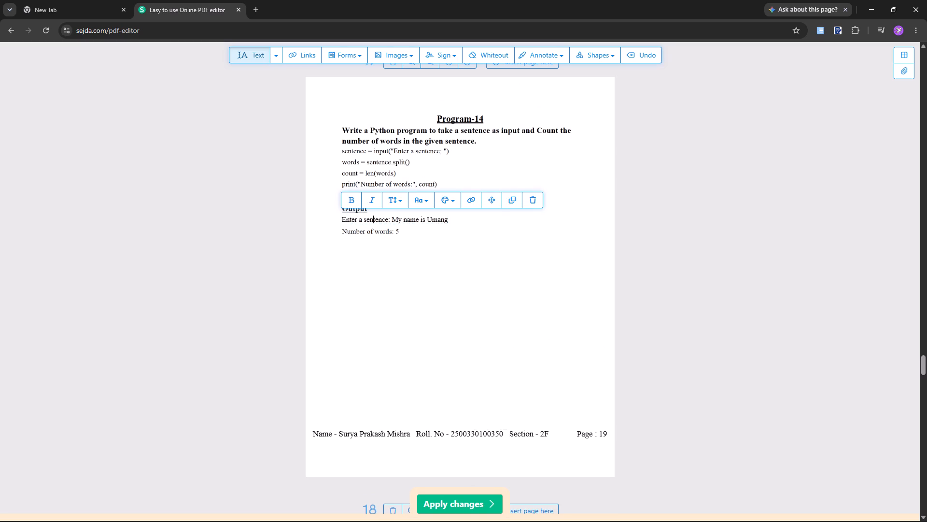
pyautogui.press('Right')
pyautogui.press('Right')
pyautogui.press('Right')
pyautogui.press('Right')
pyautogui.press('BackSpace')
pyautogui.press('BackSpace')
pyautogui.press('BackSpace')
pyautogui.press('BackSpace')
pyautogui.press('BackSpace')
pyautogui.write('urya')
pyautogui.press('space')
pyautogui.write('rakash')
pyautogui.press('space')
# Capitalise the words "Name" and "Is" in Program-14's sample output sentence.
pyautogui.click(408, 218)
pyautogui.press('BackSpace')
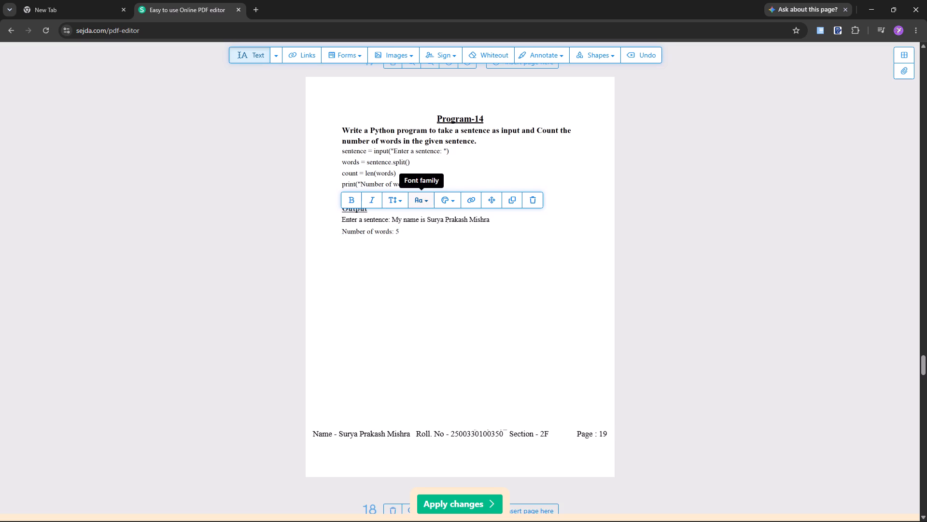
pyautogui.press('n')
pyautogui.press('Right')
pyautogui.press('Right')
pyautogui.press('Right')
pyautogui.press('Right')
pyautogui.press('Right')
pyautogui.press('BackSpace')
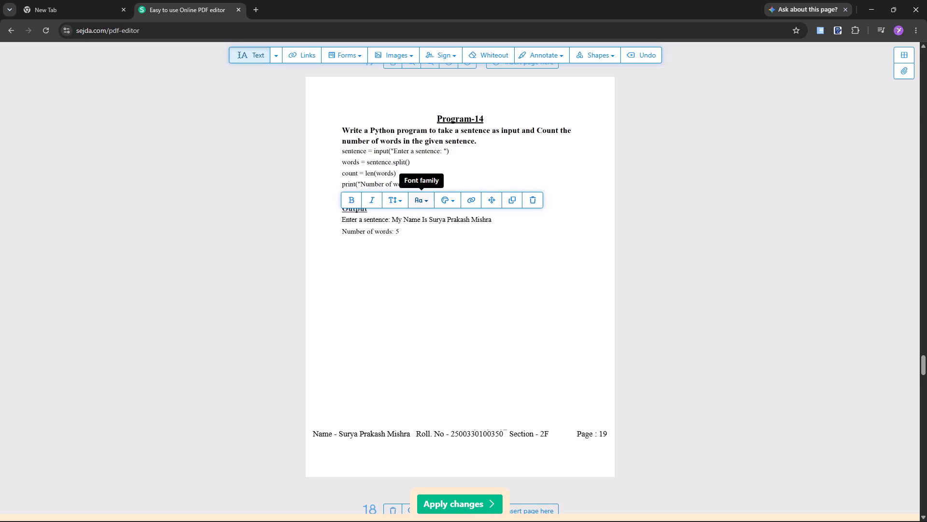
pyautogui.click(671, 238)
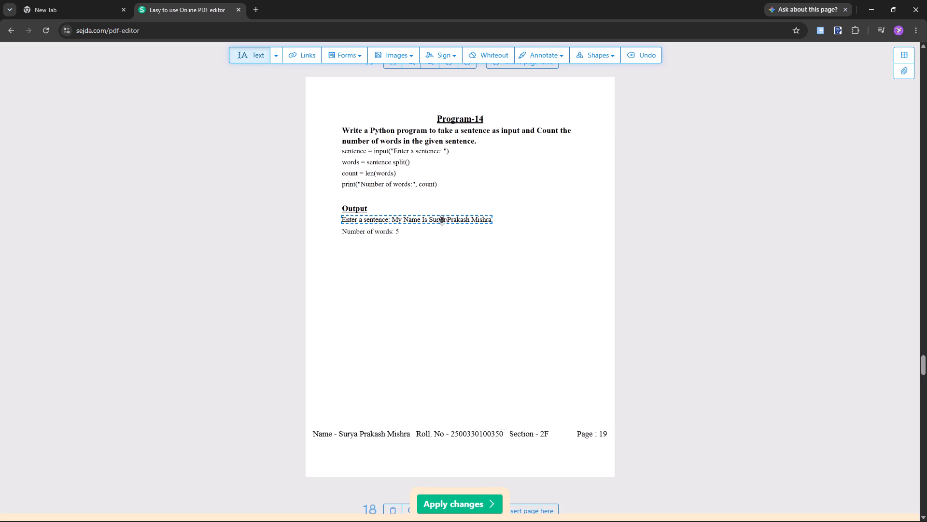
# Set the number of words in Program-14's output to 6.
pyautogui.click(396, 232)
pyautogui.press('Right')
pyautogui.press('Right')
pyautogui.press('Right')
pyautogui.press('Right')
pyautogui.press('Right')
pyautogui.press('Right')
pyautogui.press('Right')
pyautogui.press('Right')
pyautogui.press('Right')
pyautogui.press('Right')
pyautogui.press('Right')
pyautogui.press('Right')
pyautogui.press('Right')
pyautogui.press('Right')
pyautogui.press('Right')
pyautogui.press('Right')
pyautogui.press('Right')
pyautogui.press('Right')
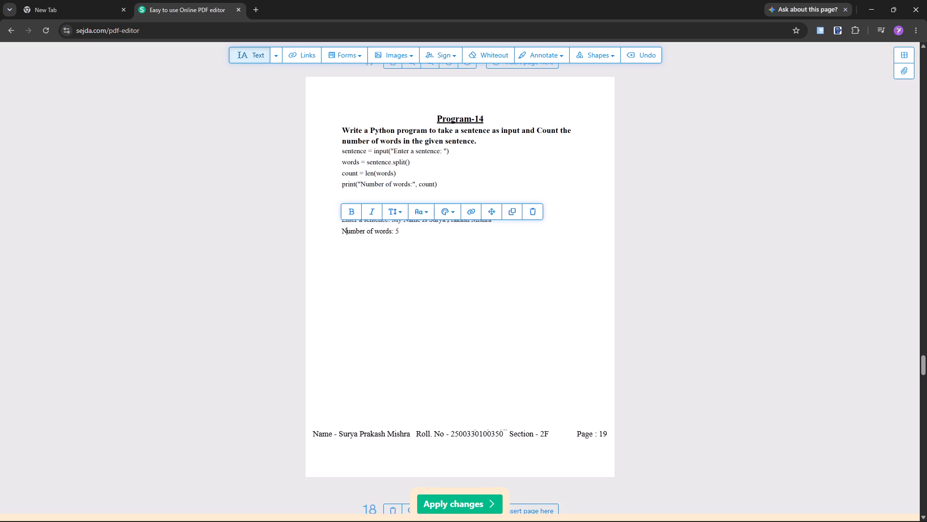
pyautogui.press('Right')
pyautogui.press('BackSpace')
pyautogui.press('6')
pyautogui.click(776, 288)
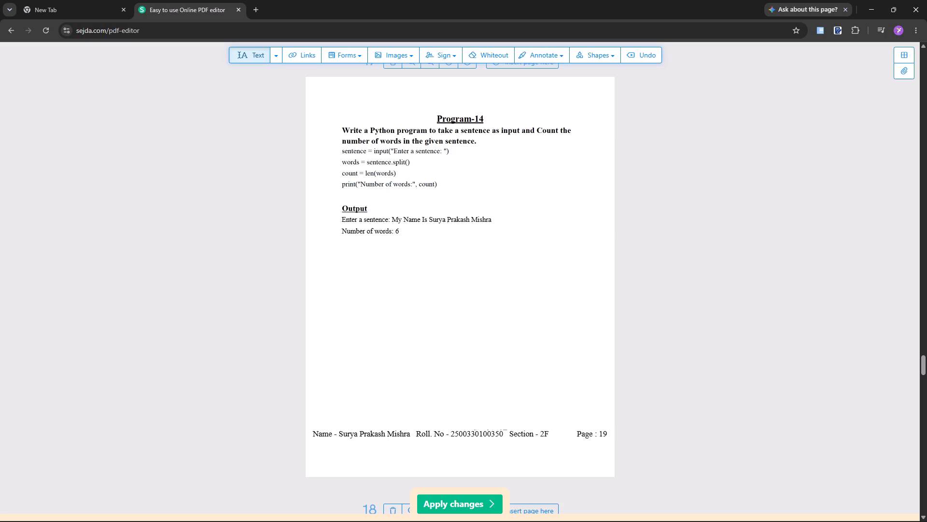
# Replace the first entered student name in Program-12's sample output with Surya.
pyautogui.scroll(1, 407, 203)
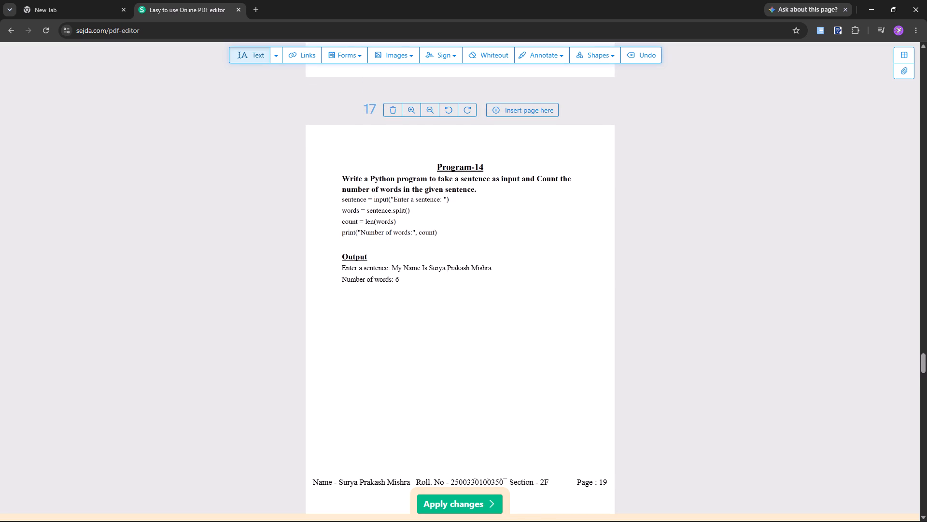
pyautogui.scroll(5, 454, 210)
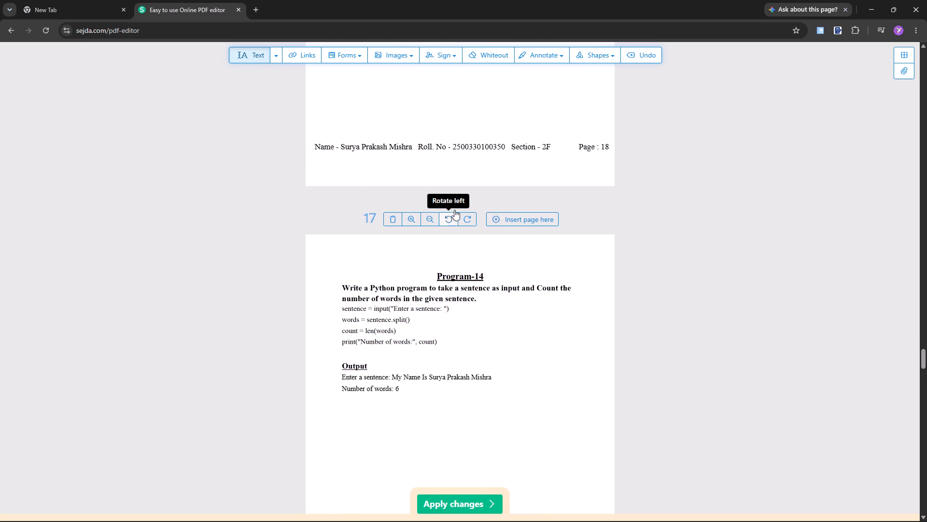
pyautogui.scroll(5, 454, 210)
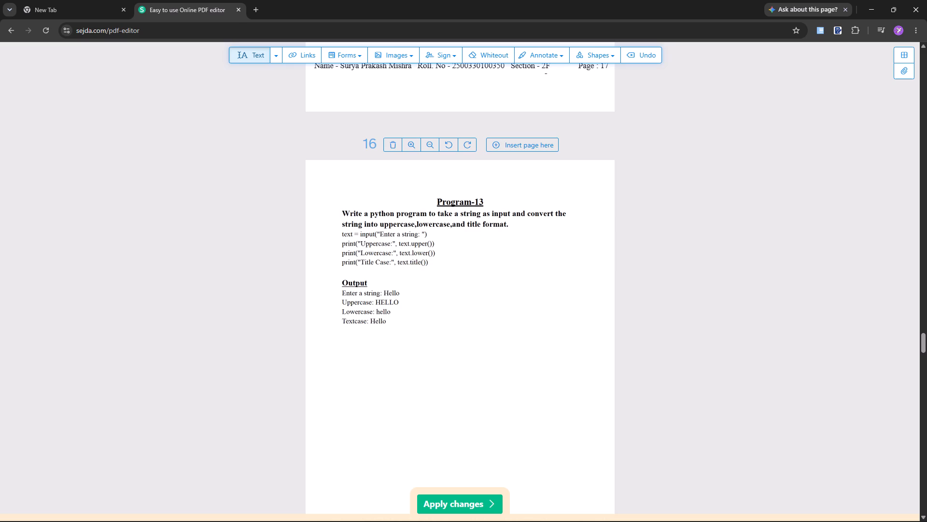
pyautogui.scroll(6, 508, 310)
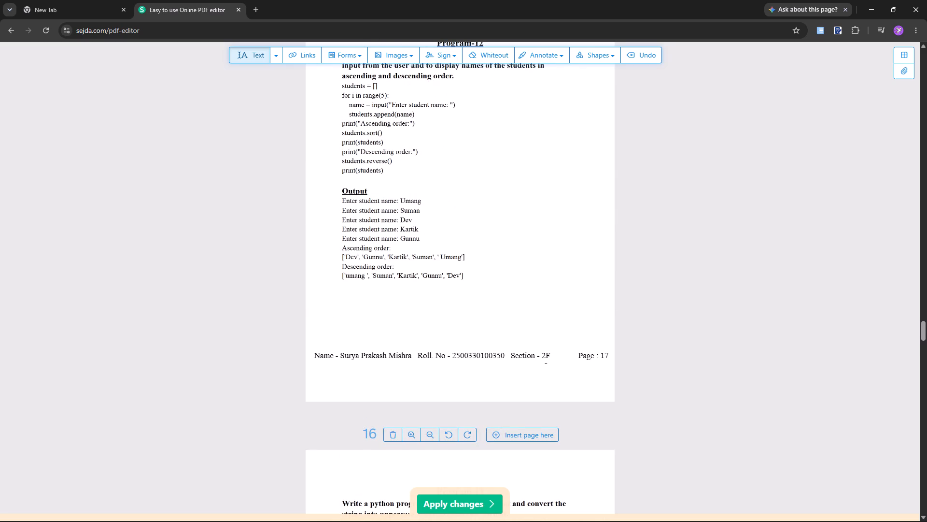
pyautogui.scroll(4, 377, 335)
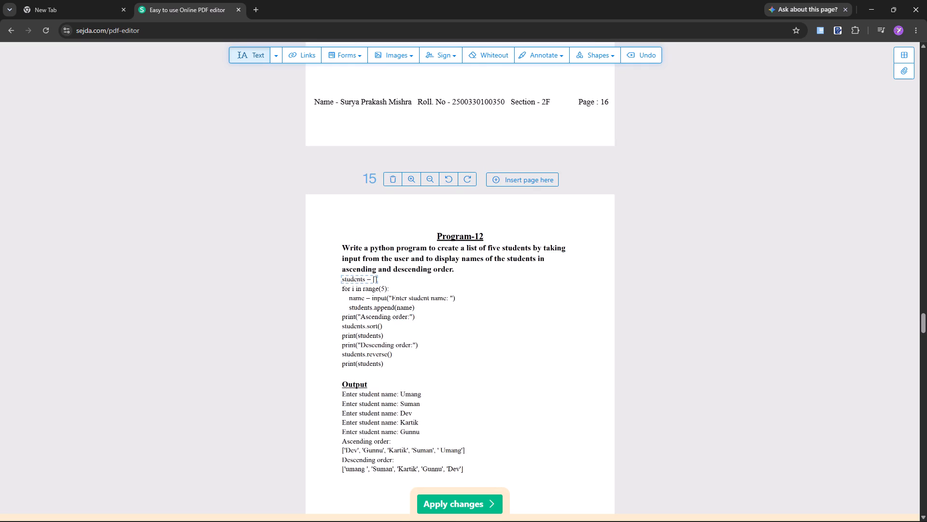
pyautogui.scroll(-1, 439, 376)
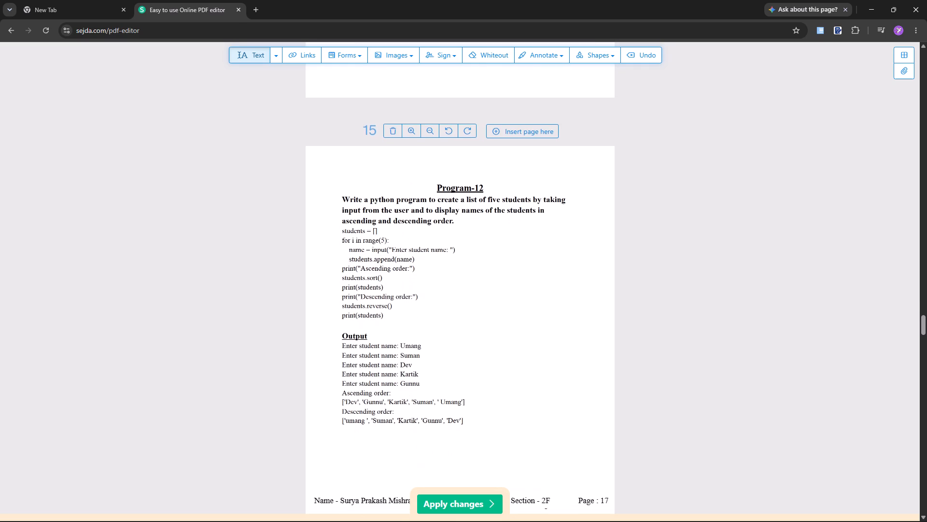
pyautogui.click(420, 345)
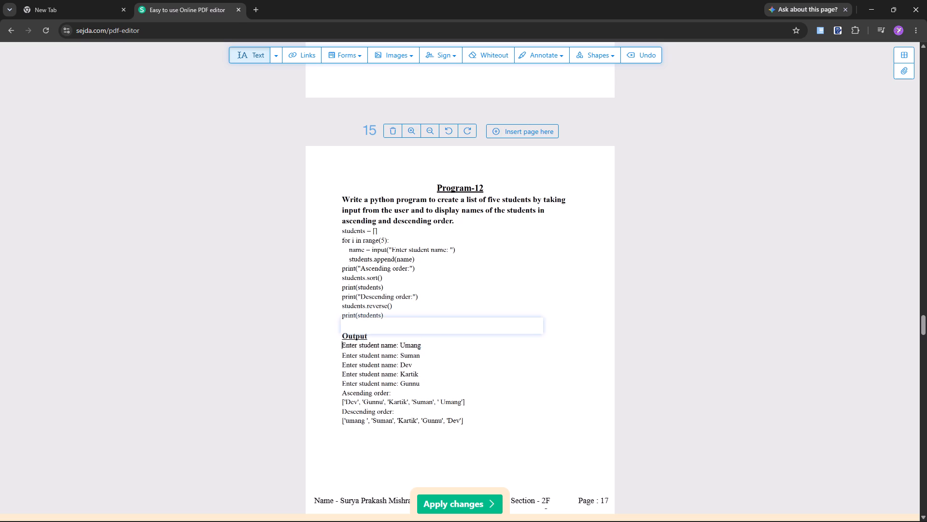
pyautogui.press('Right')
pyautogui.press('Right')
pyautogui.press('Right')
pyautogui.press('Right')
pyautogui.press('Right')
pyautogui.press('Right')
pyautogui.press('Right')
pyautogui.press('Right')
pyautogui.press('Right')
pyautogui.press('Right')
pyautogui.press('Right')
pyautogui.press('Right')
pyautogui.press('Right')
pyautogui.press('Right')
pyautogui.press('Right')
pyautogui.press('Right')
pyautogui.press('Right')
pyautogui.press('Right')
pyautogui.press('Right')
pyautogui.press('Right')
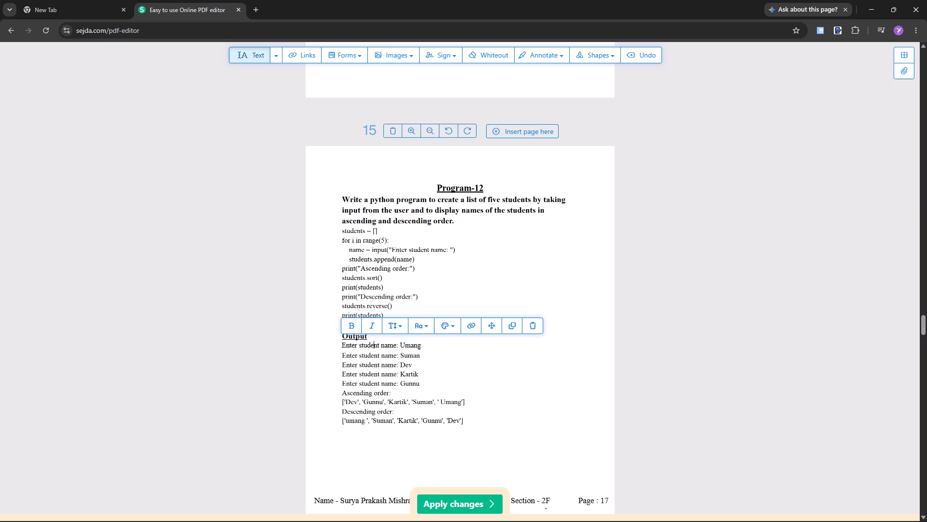
pyautogui.press('BackSpace')
pyautogui.press('BackSpace')
pyautogui.press('BackSpace')
pyautogui.press('BackSpace')
pyautogui.press('BackSpace')
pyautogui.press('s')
# Replace the second entered student name in Program-12's sample output with Yash, dismissing the font replacement choice.
pyautogui.click(414, 357)
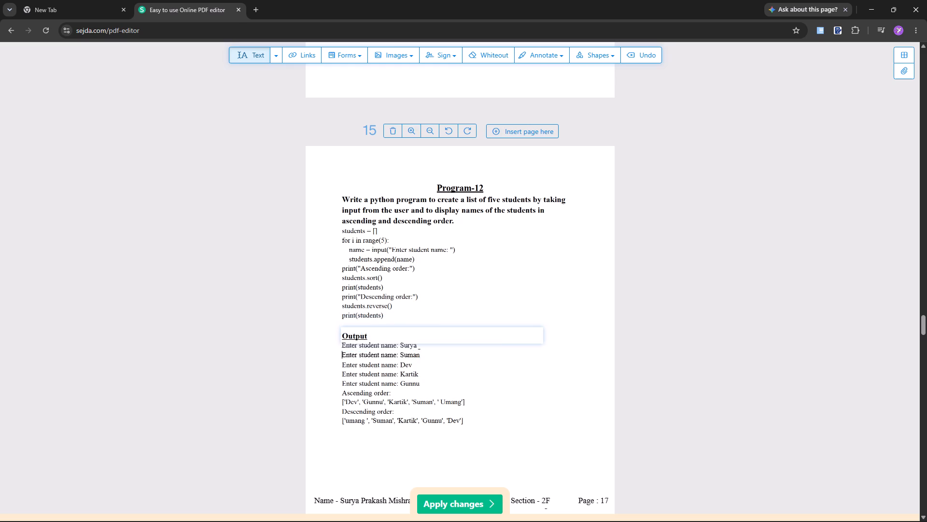
pyautogui.press('Right')
pyautogui.press('Right')
pyautogui.press('Right')
pyautogui.press('Right')
pyautogui.press('Right')
pyautogui.press('Right')
pyautogui.press('Right')
pyautogui.press('Right')
pyautogui.press('Right')
pyautogui.press('Right')
pyautogui.press('Right')
pyautogui.press('Right')
pyautogui.press('Right')
pyautogui.press('Right')
pyautogui.press('Right')
pyautogui.press('Right')
pyautogui.press('Right')
pyautogui.press('Right')
pyautogui.press('Right')
pyautogui.press('Right')
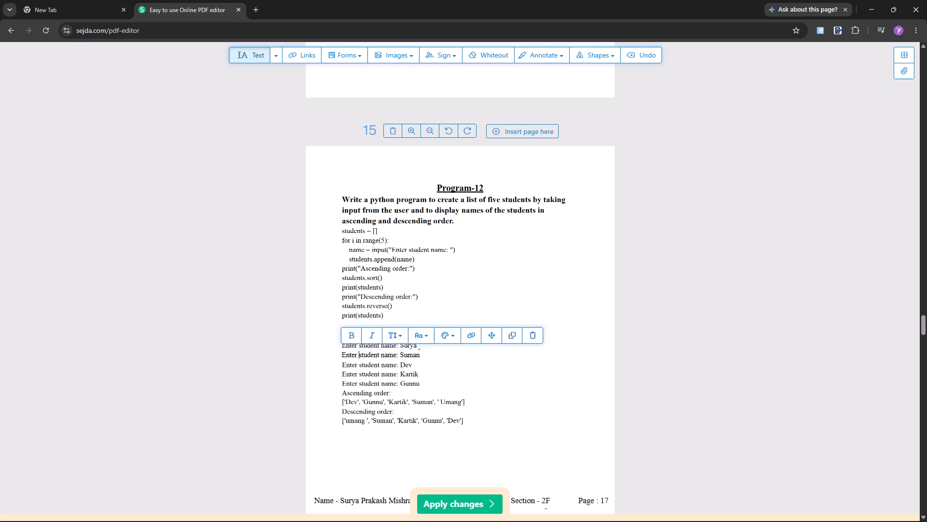
pyautogui.press('BackSpace')
pyautogui.press('BackSpace')
pyautogui.press('BackSpace')
pyautogui.press('BackSpace')
pyautogui.press('BackSpace')
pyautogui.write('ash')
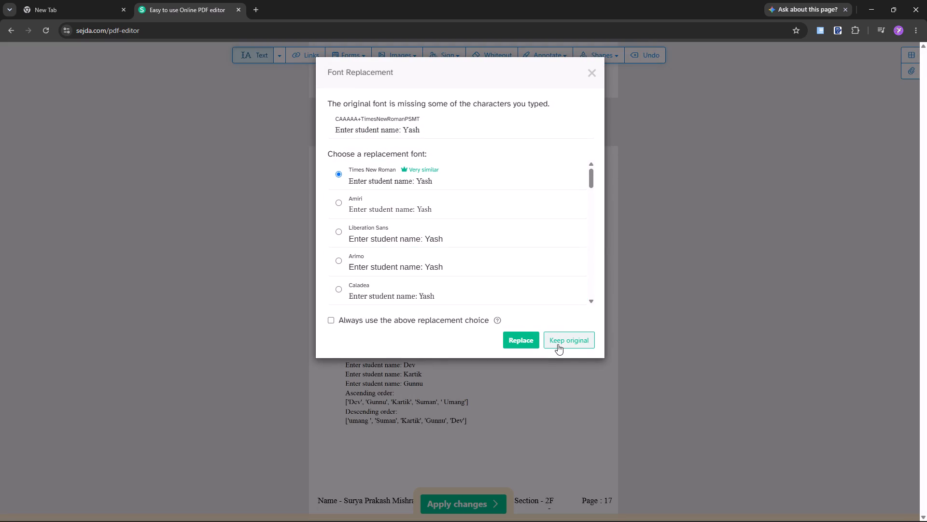
pyautogui.click(591, 75)
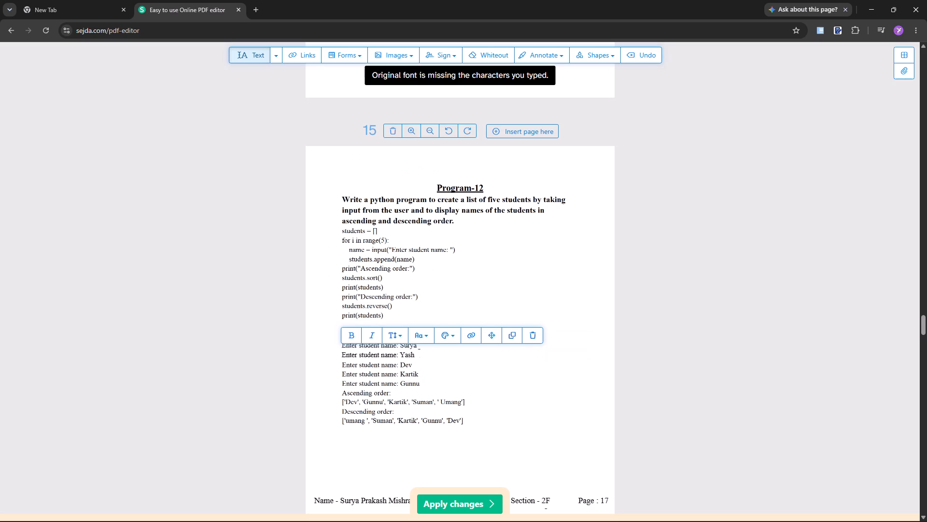
# Change the fifth entered student name in Program-12's sample output to Guddu.
pyautogui.click(414, 383)
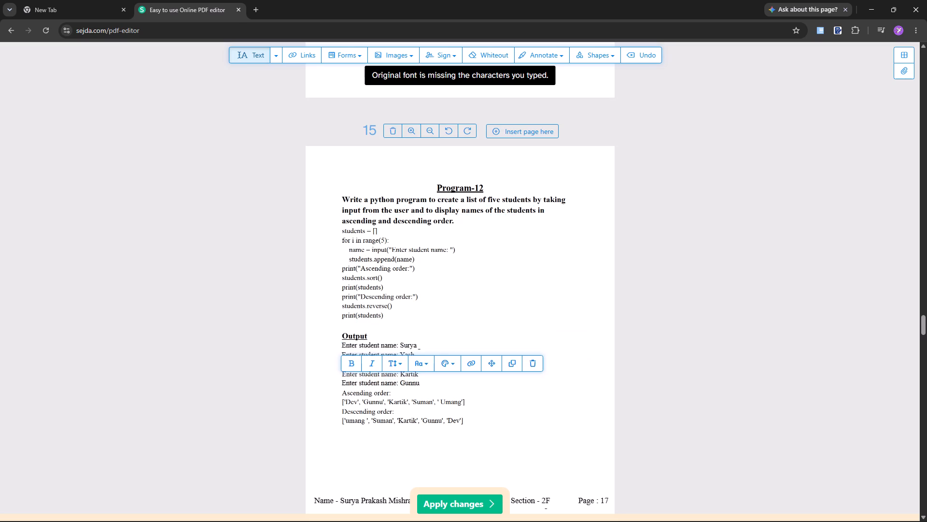
pyautogui.press('Right')
pyautogui.press('Right')
pyautogui.press('Right')
pyautogui.press('Right')
pyautogui.press('Right')
pyautogui.press('Right')
pyautogui.press('Right')
pyautogui.press('Right')
pyautogui.press('Right')
pyautogui.press('Right')
pyautogui.press('Right')
pyautogui.press('Right')
pyautogui.press('Right')
pyautogui.press('Right')
pyautogui.press('Right')
pyautogui.press('Right')
pyautogui.press('Right')
pyautogui.press('Right')
pyautogui.press('Right')
pyautogui.press('Right')
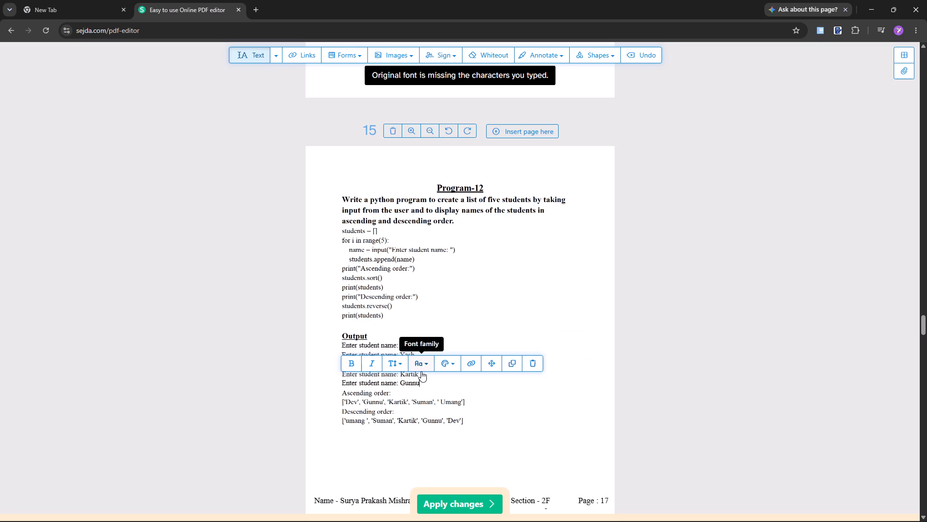
pyautogui.press('BackSpace')
pyautogui.press('BackSpace')
pyautogui.press('BackSpace')
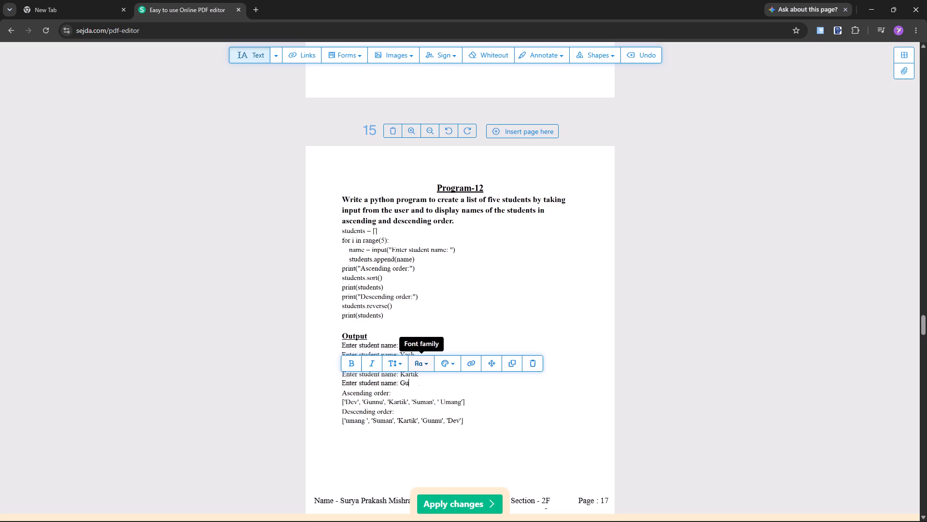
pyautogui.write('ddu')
pyautogui.click(667, 389)
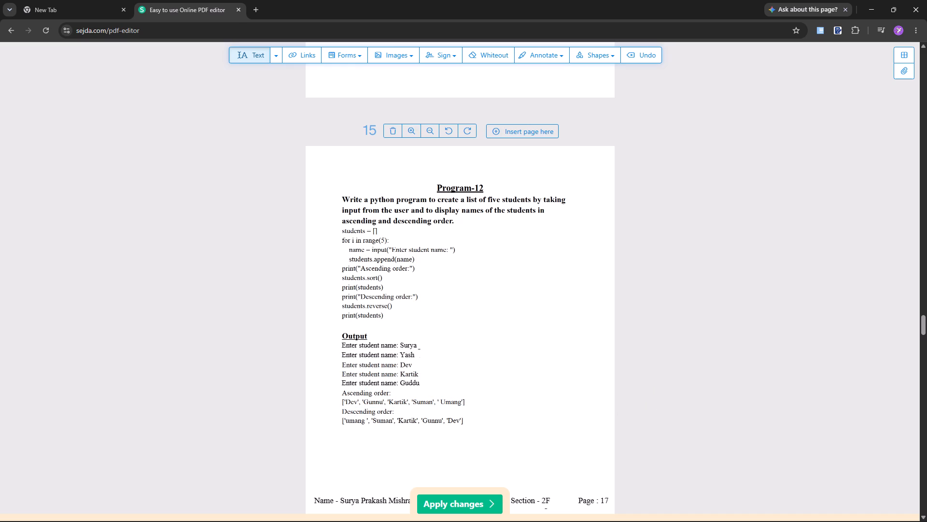
# Change the second name in Program-12's ascending order output list to Guddu.
pyautogui.click(379, 404)
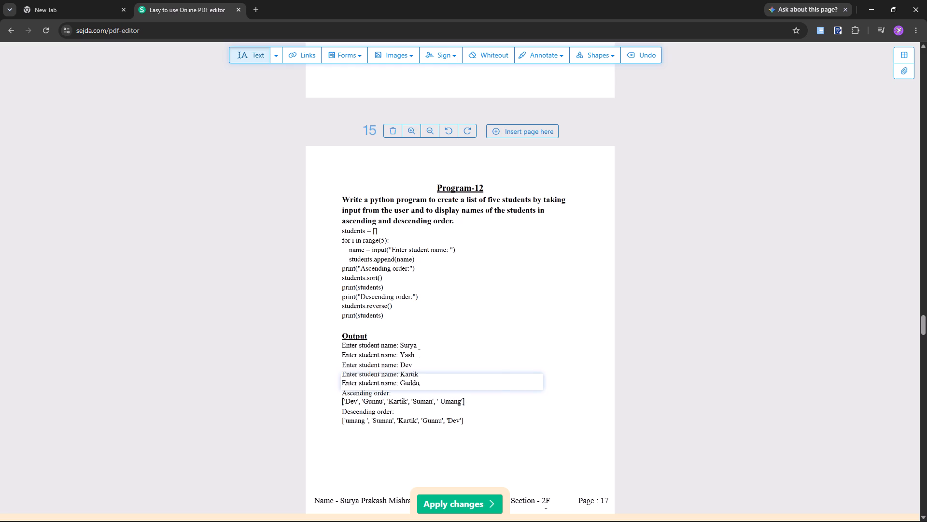
pyautogui.press('Right')
pyautogui.press('Right')
pyautogui.press('Right')
pyautogui.press('Right')
pyautogui.press('Right')
pyautogui.press('Right')
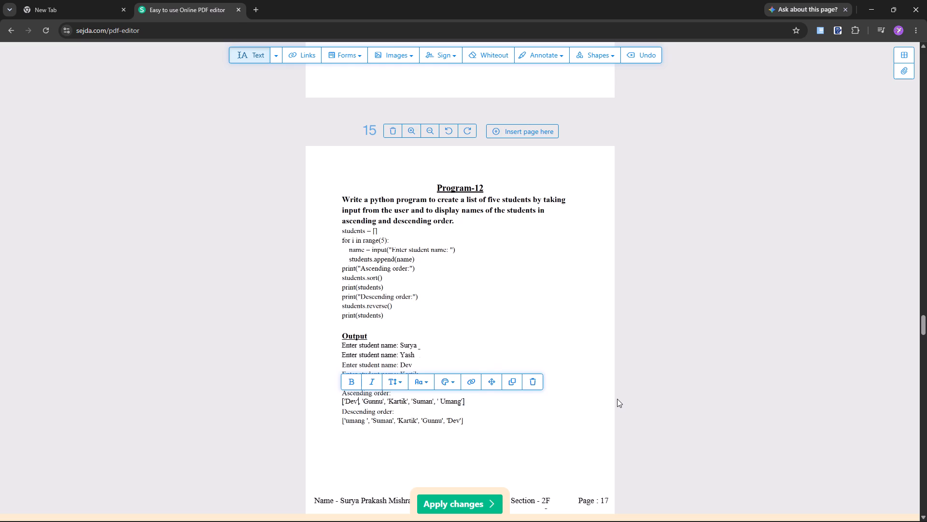
pyautogui.press('Right')
pyautogui.press('Right')
pyautogui.press('Right')
pyautogui.press('Right')
pyautogui.press('Right')
pyautogui.press('Right')
pyautogui.press('Right')
pyautogui.press('BackSpace')
pyautogui.press('BackSpace')
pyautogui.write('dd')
pyautogui.click(774, 334)
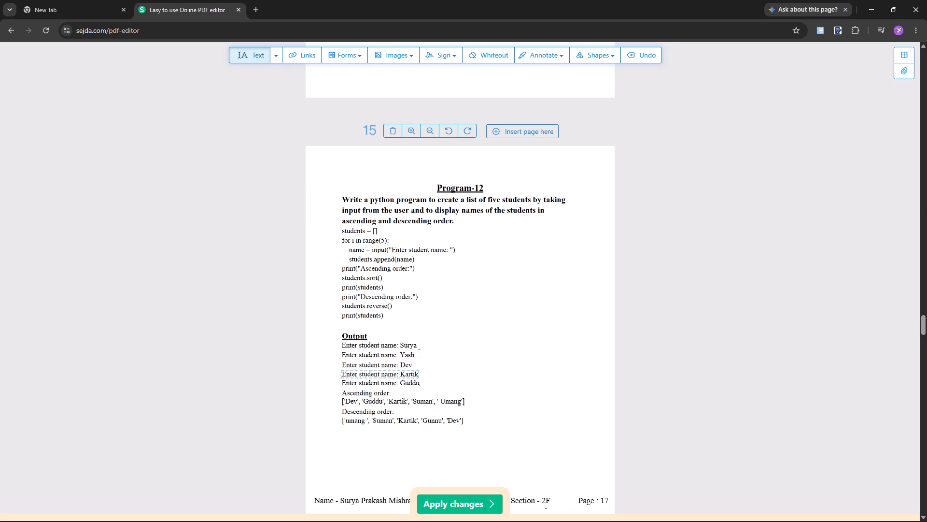
# Change the fourth name in Program-12's ascending order output list to Surya.
pyautogui.click(426, 401)
pyautogui.click(426, 401)
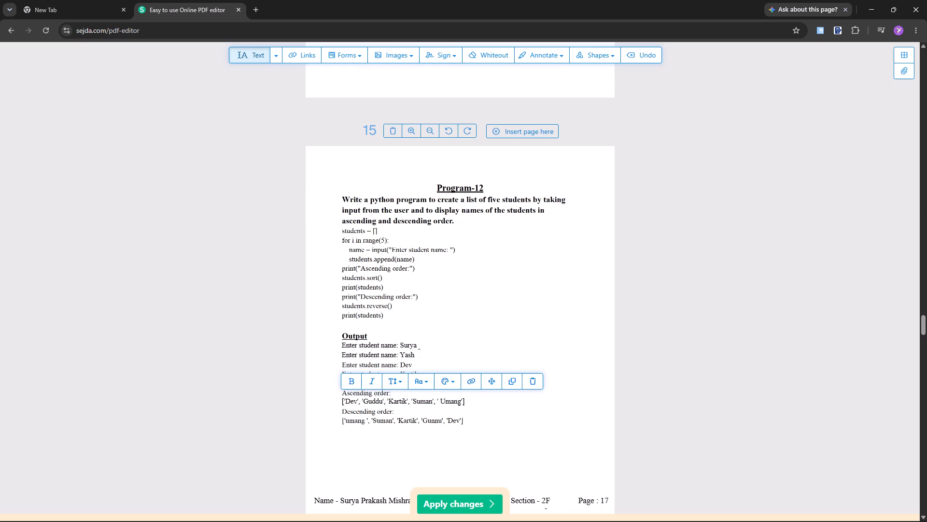
pyautogui.press('Right')
pyautogui.press('Right')
pyautogui.press('BackSpace')
pyautogui.press('BackSpace')
pyautogui.press('BackSpace')
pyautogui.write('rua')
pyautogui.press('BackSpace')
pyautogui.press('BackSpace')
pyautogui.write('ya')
# Replace the last name in Program-12's ascending order output list with Yash.
pyautogui.click(446, 402)
pyautogui.press('Right')
pyautogui.press('Right')
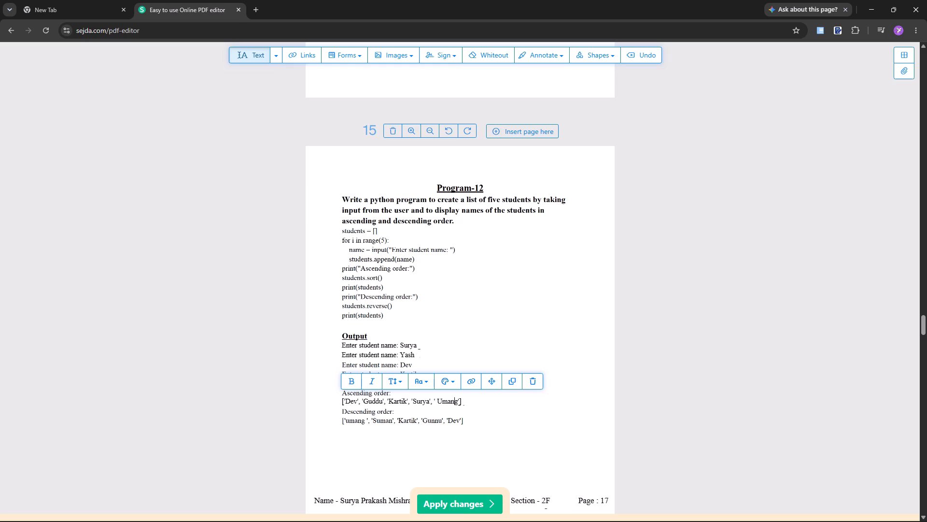
pyautogui.press('Right')
pyautogui.press('Right')
pyautogui.press('BackSpace')
pyautogui.press('BackSpace')
pyautogui.press('BackSpace')
pyautogui.press('BackSpace')
pyautogui.press('BackSpace')
pyautogui.click(806, 454)
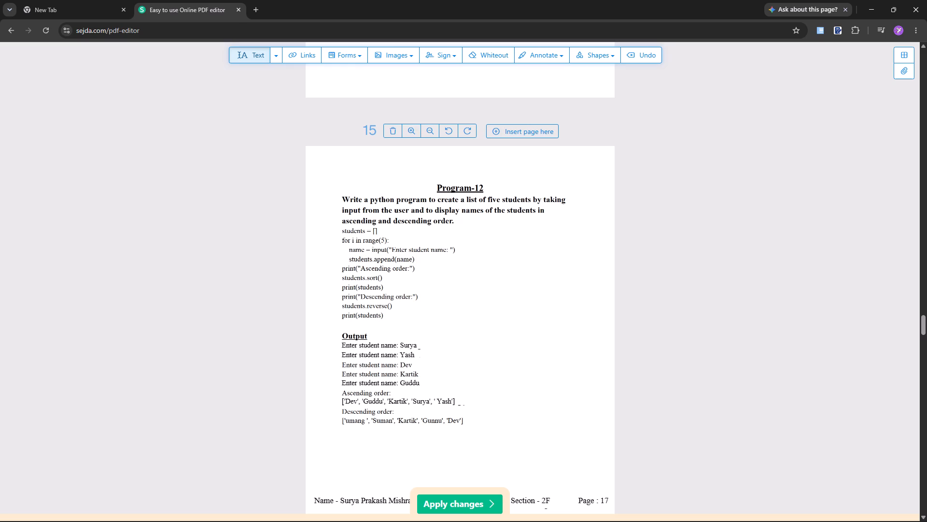
# Replace the first name in Program-12's descending order output list with Yash.
pyautogui.click(358, 421)
pyautogui.press('Right')
pyautogui.press('Right')
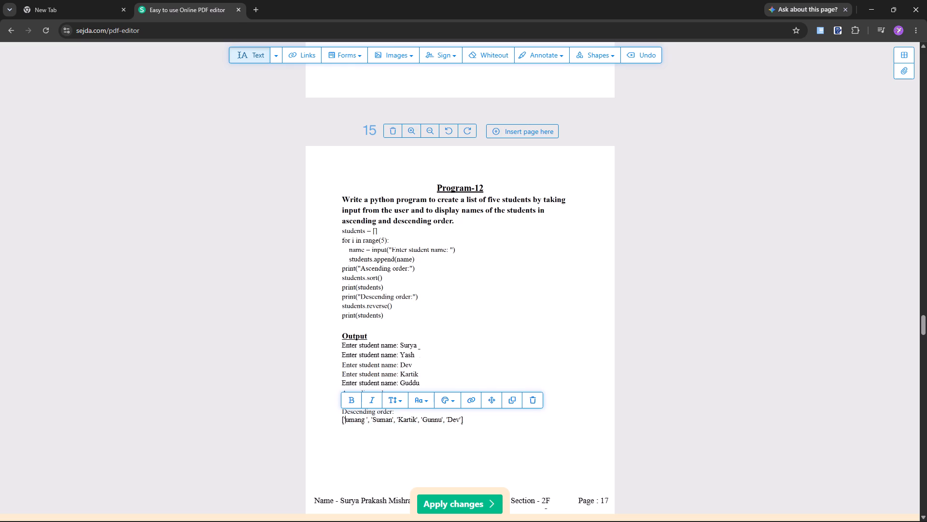
pyautogui.press('Right')
pyautogui.press('Right')
pyautogui.press('Right')
pyautogui.press('Right')
pyautogui.press('Right')
pyautogui.press('BackSpace')
pyautogui.press('BackSpace')
pyautogui.press('BackSpace')
pyautogui.press('BackSpace')
pyautogui.press('BackSpace')
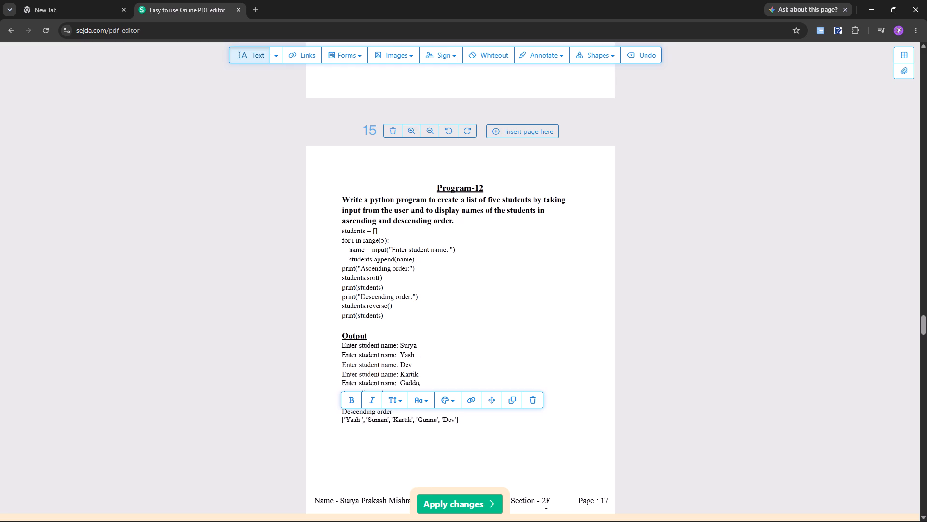
pyautogui.press('Right')
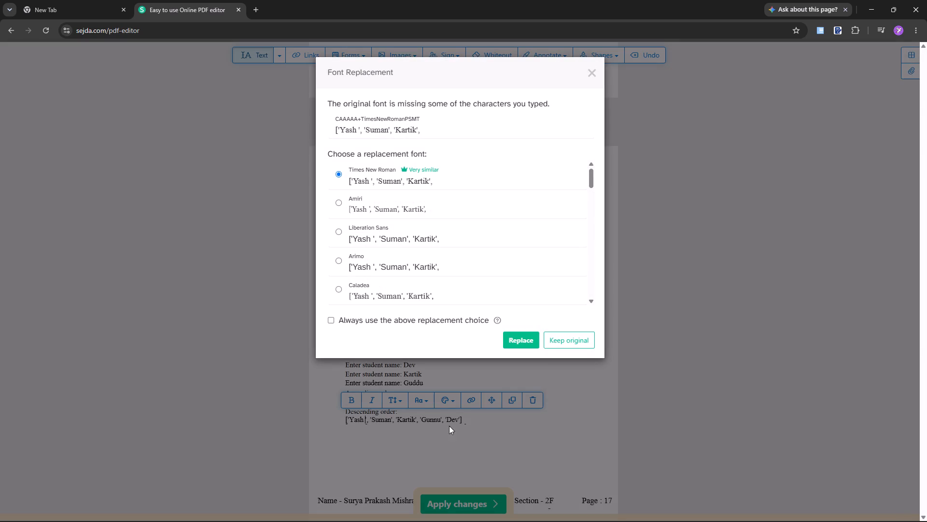
pyautogui.click(594, 73)
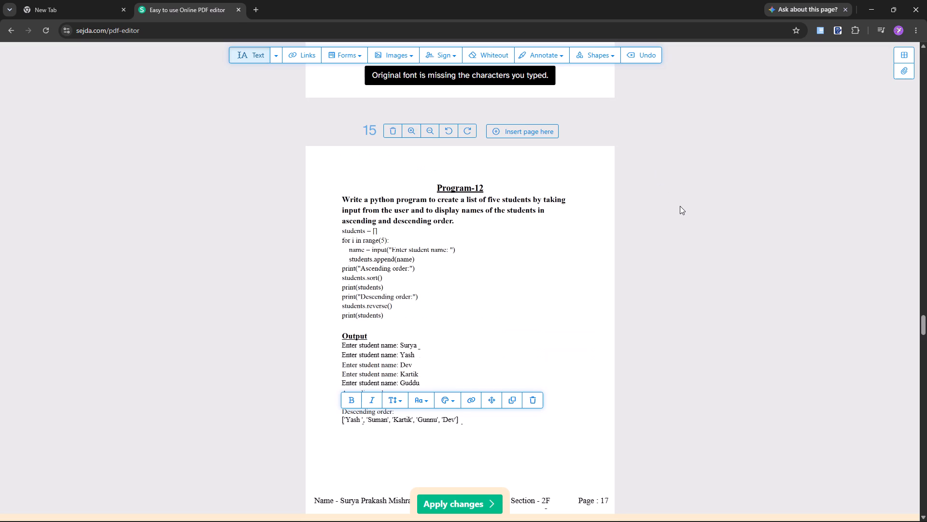
pyautogui.press('Right')
pyautogui.press('Right')
# Change the second name in Program-12's descending order output list to Surya.
pyautogui.click(377, 417)
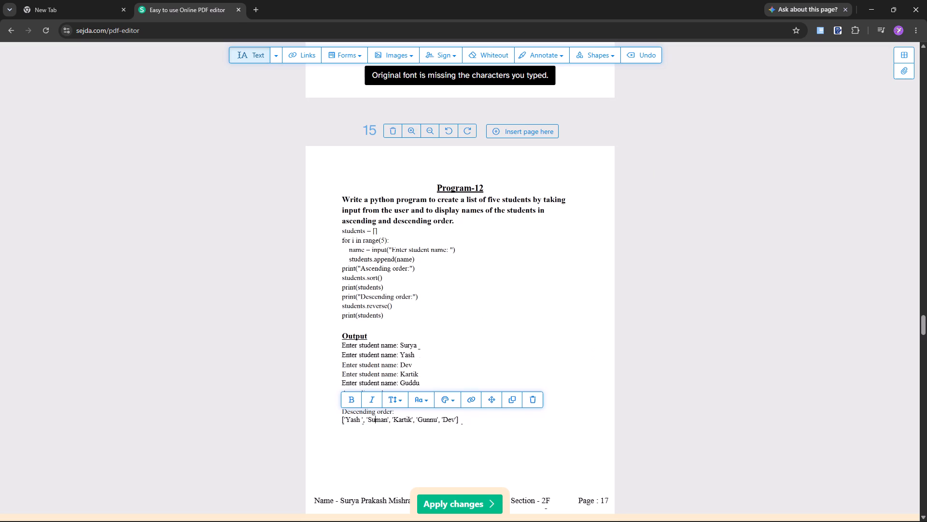
pyautogui.press('Right')
pyautogui.press('Right')
pyautogui.press('Right')
pyautogui.press('BackSpace')
pyautogui.press('BackSpace')
pyautogui.press('BackSpace')
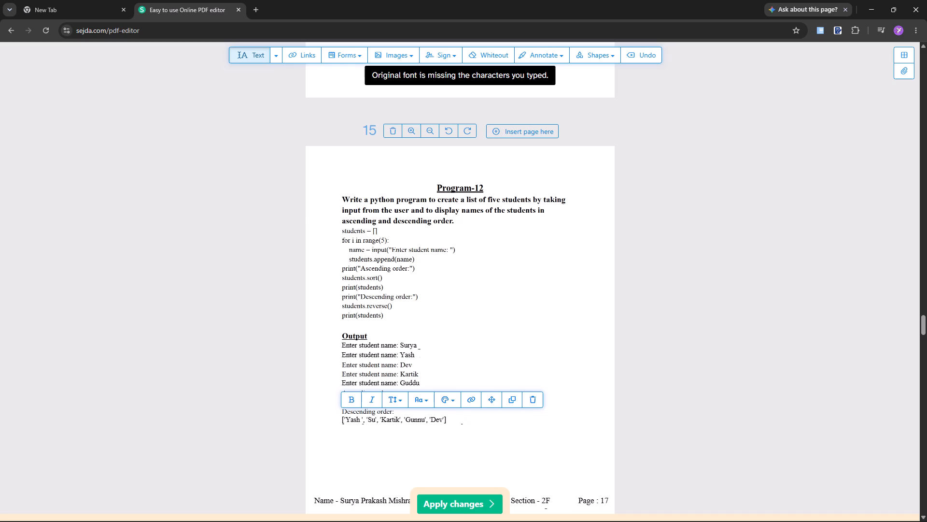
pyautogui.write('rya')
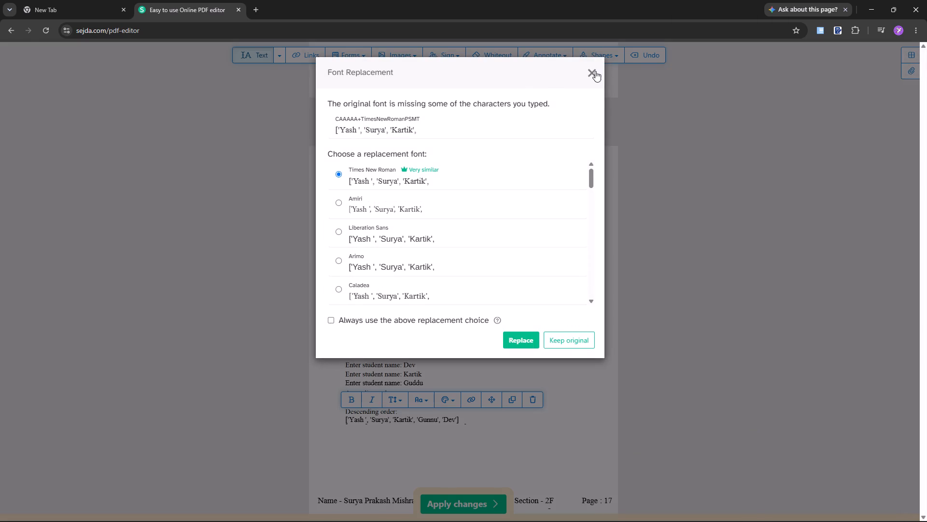
pyautogui.click(595, 71)
pyautogui.click(657, 310)
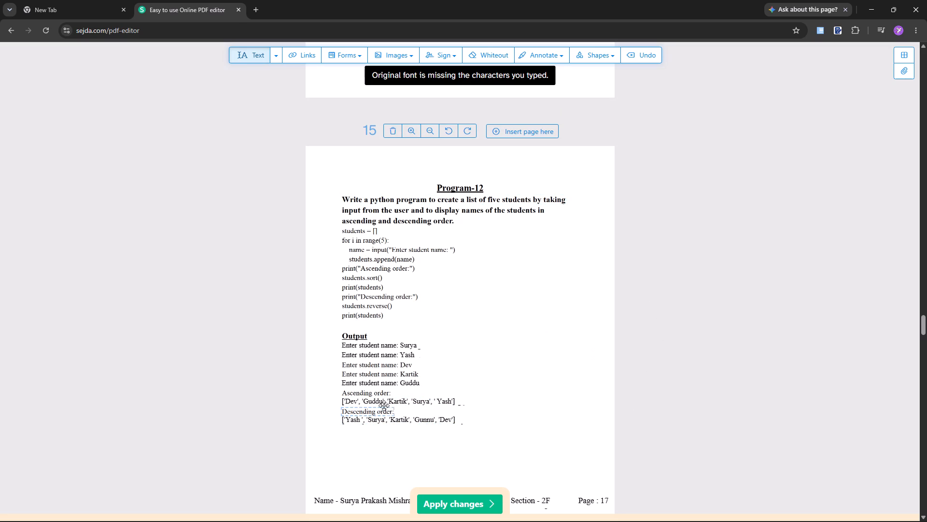
# Change the fourth name in Program-12's descending order output list to Guddu.
pyautogui.click(428, 420)
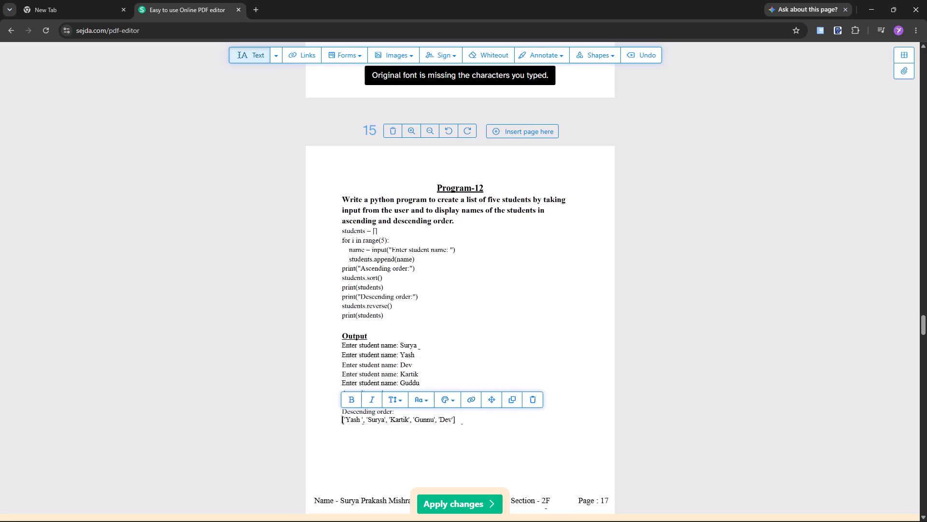
pyautogui.click(428, 419)
pyautogui.press('Right')
pyautogui.press('BackSpace')
pyautogui.press('BackSpace')
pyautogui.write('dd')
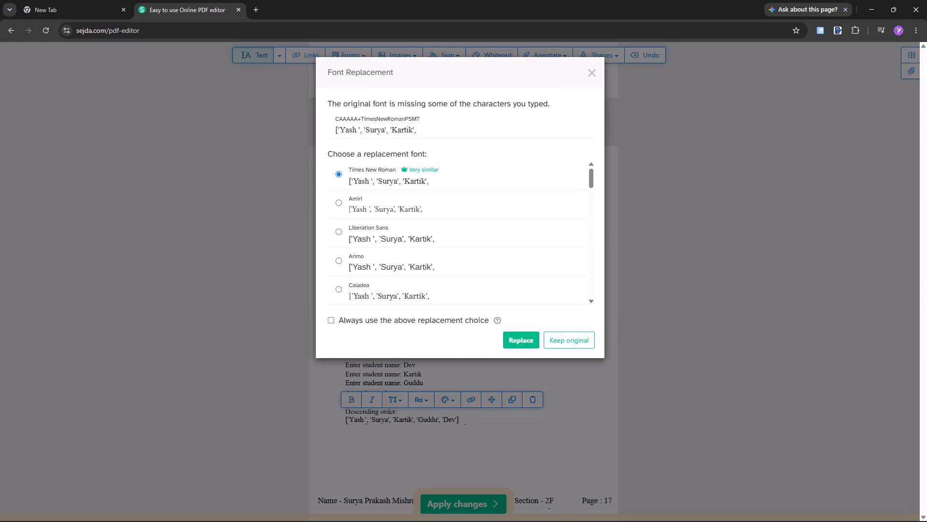
pyautogui.click(587, 76)
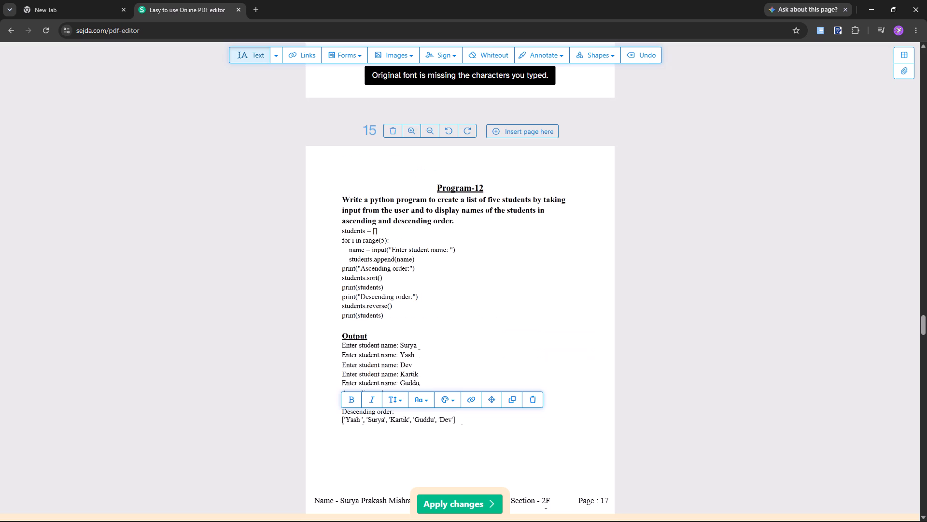
pyautogui.click(727, 439)
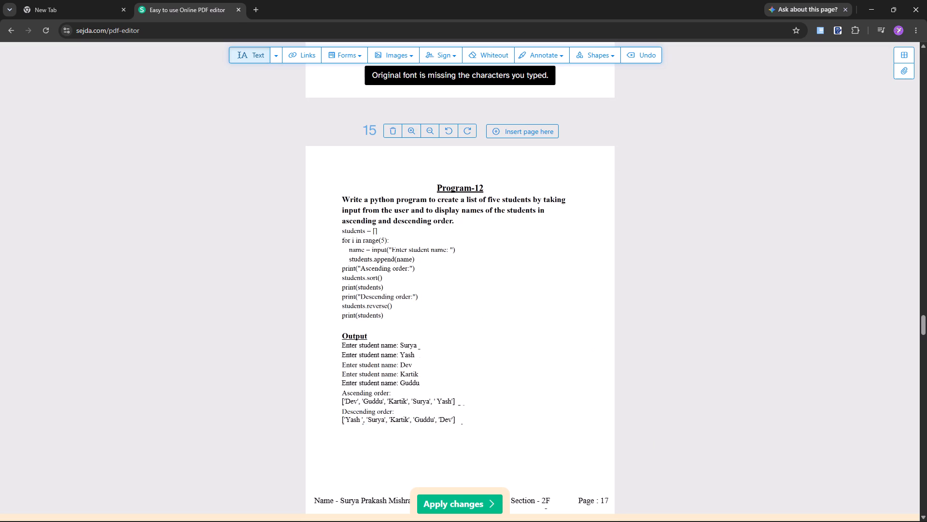
# Review the pages from Program-12 back to Program-5, checking their sample outputs and footers.
pyautogui.scroll(5, 551, 368)
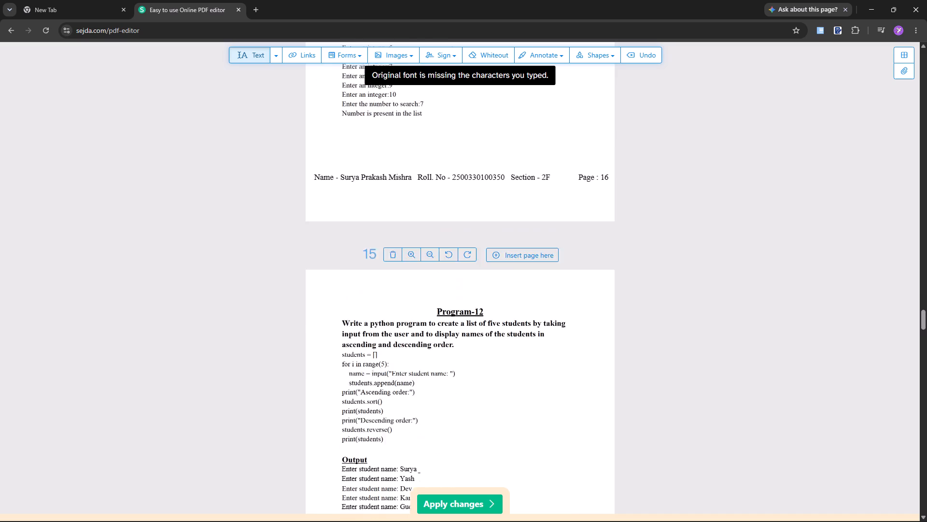
pyautogui.scroll(3, 552, 367)
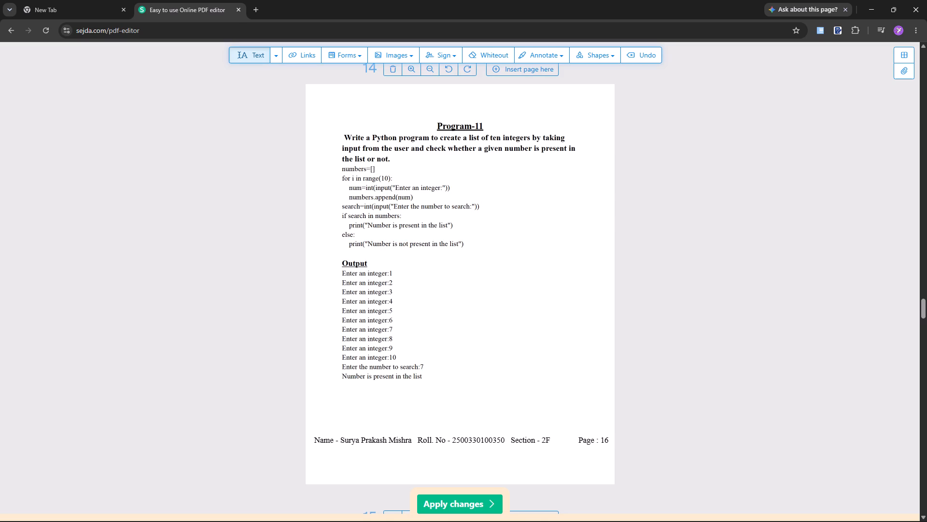
pyautogui.scroll(3, 471, 382)
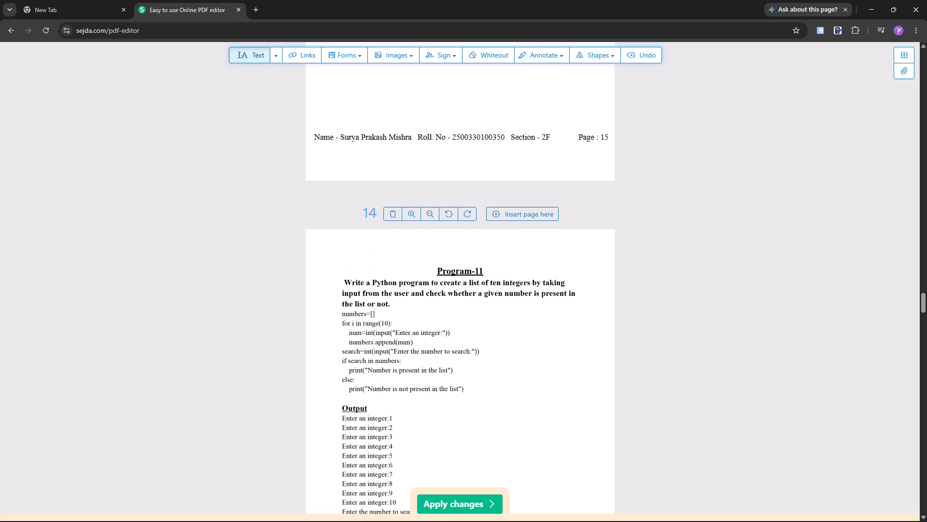
pyautogui.scroll(4, 479, 378)
pyautogui.scroll(-12, 479, 378)
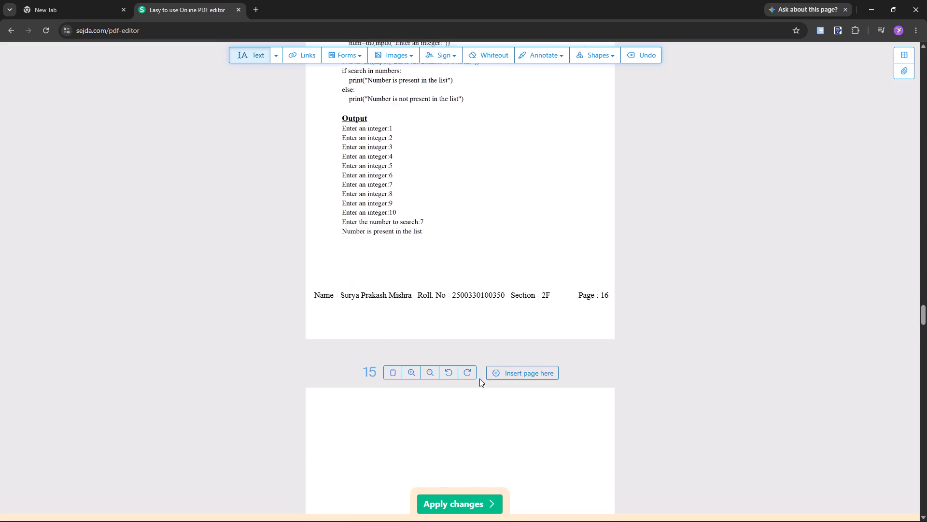
pyautogui.scroll(-2, 479, 378)
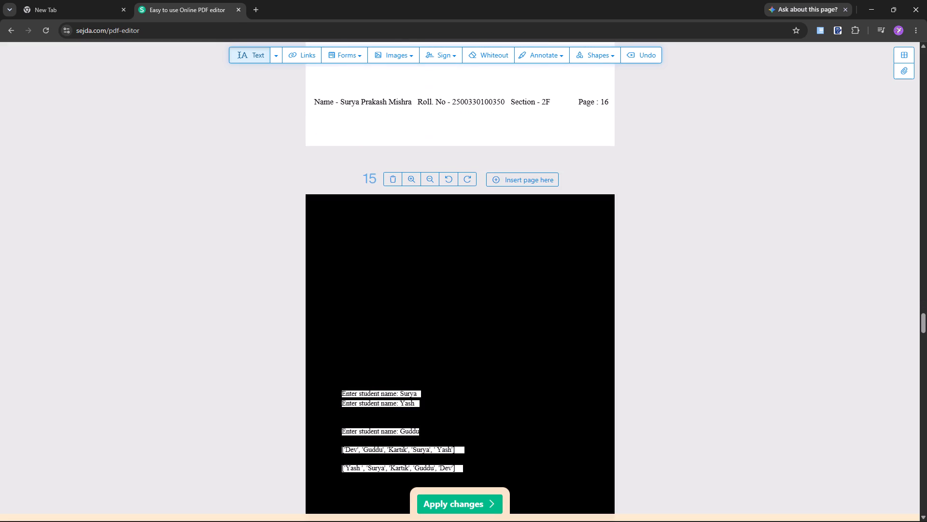
pyautogui.scroll(4, 471, 380)
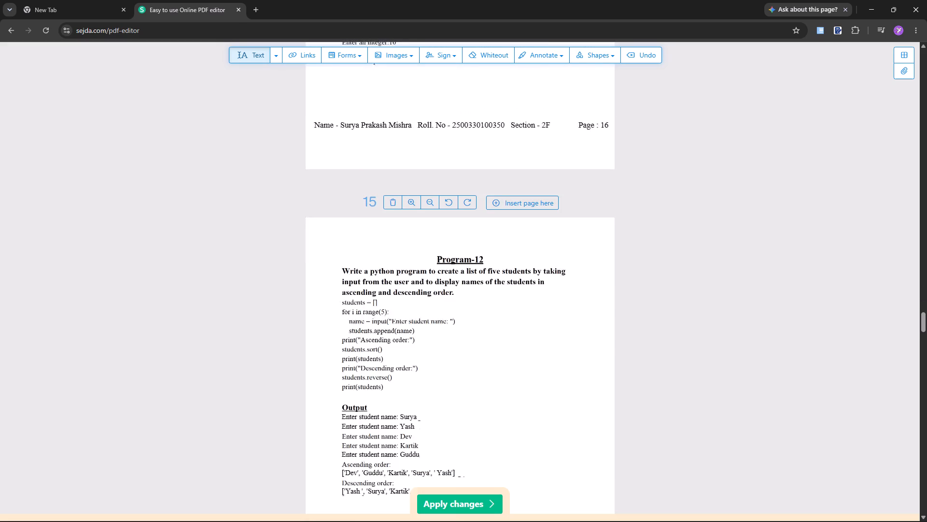
pyautogui.scroll(10, 471, 380)
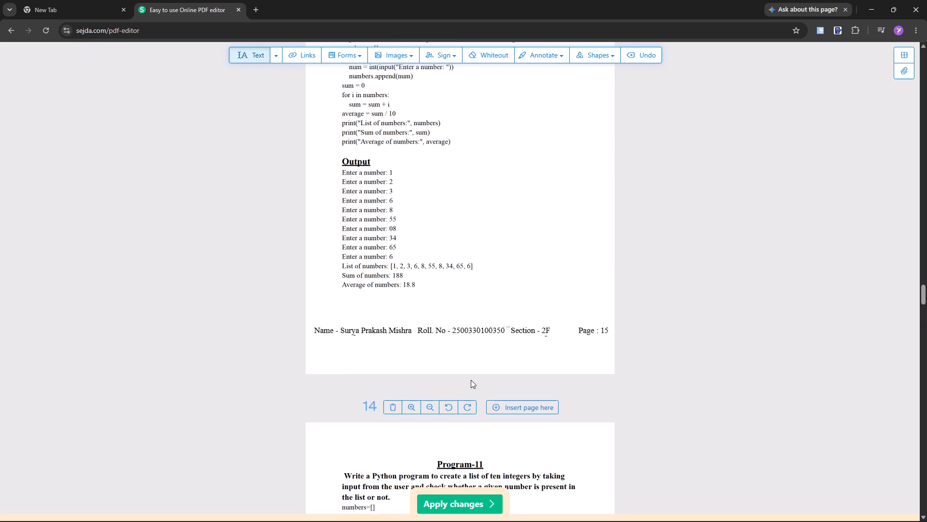
pyautogui.scroll(1, 471, 380)
pyautogui.scroll(-15, 471, 380)
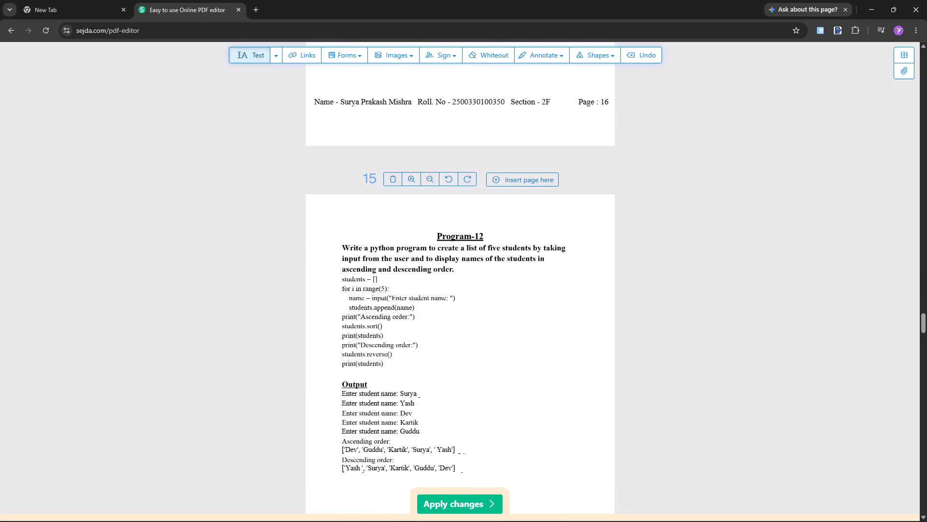
pyautogui.scroll(14, 471, 380)
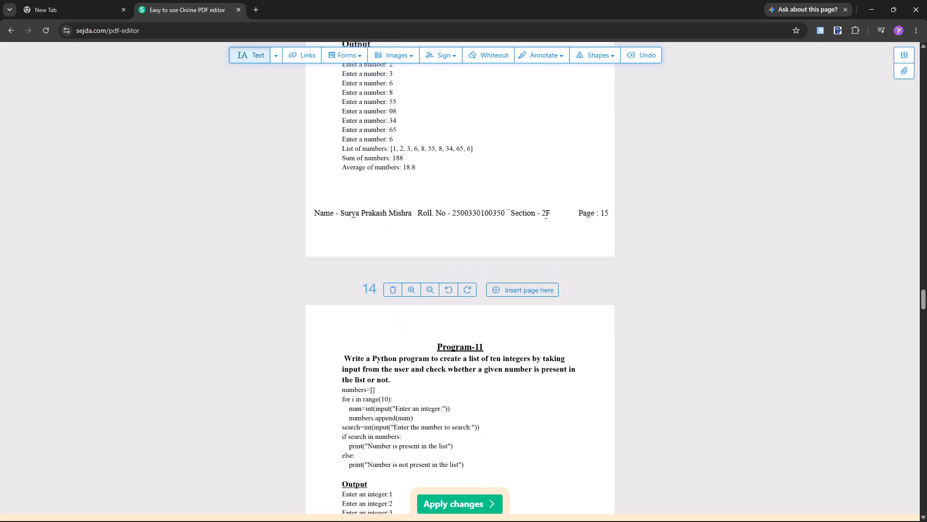
pyautogui.scroll(3, 471, 380)
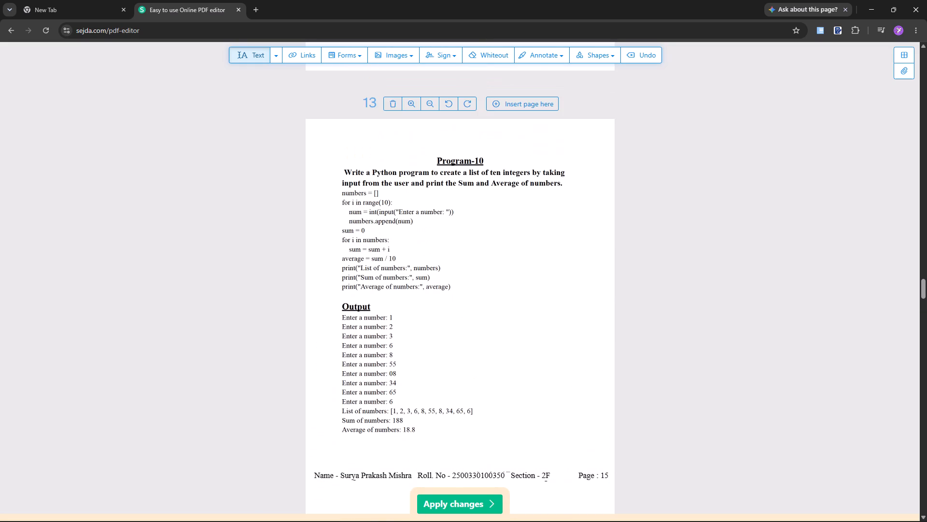
pyautogui.scroll(4, 471, 380)
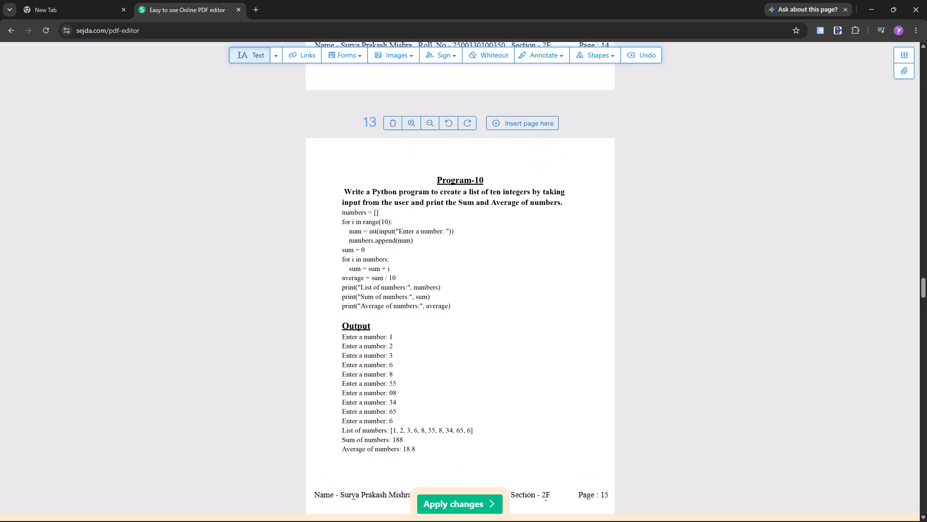
pyautogui.scroll(4, 471, 380)
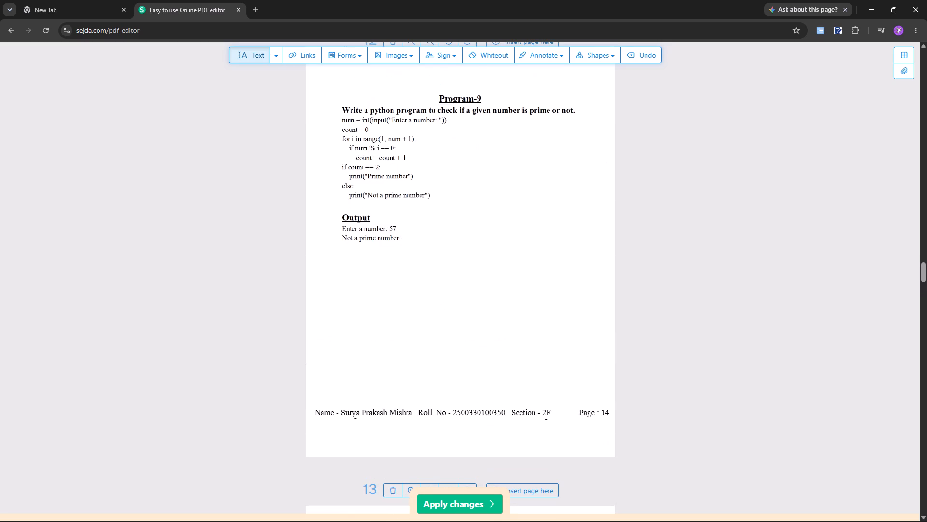
pyautogui.scroll(9, 469, 380)
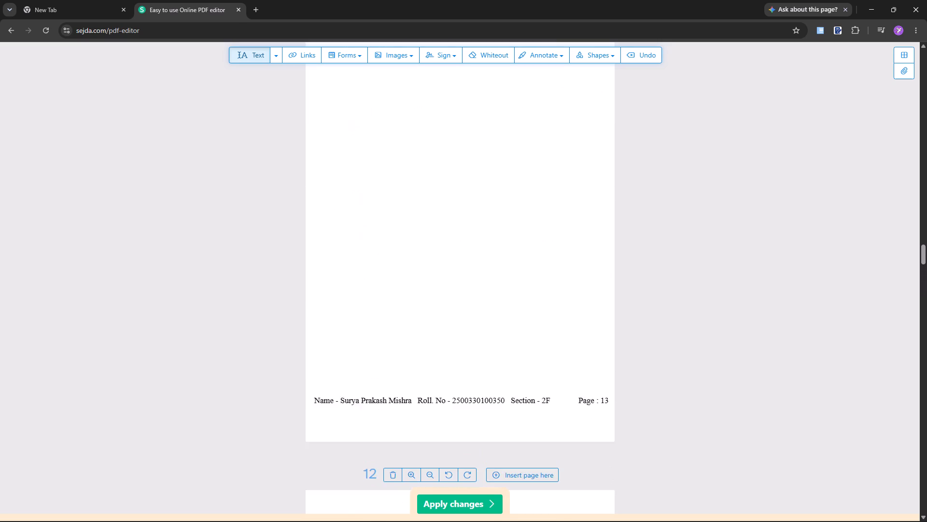
pyautogui.scroll(2, 469, 380)
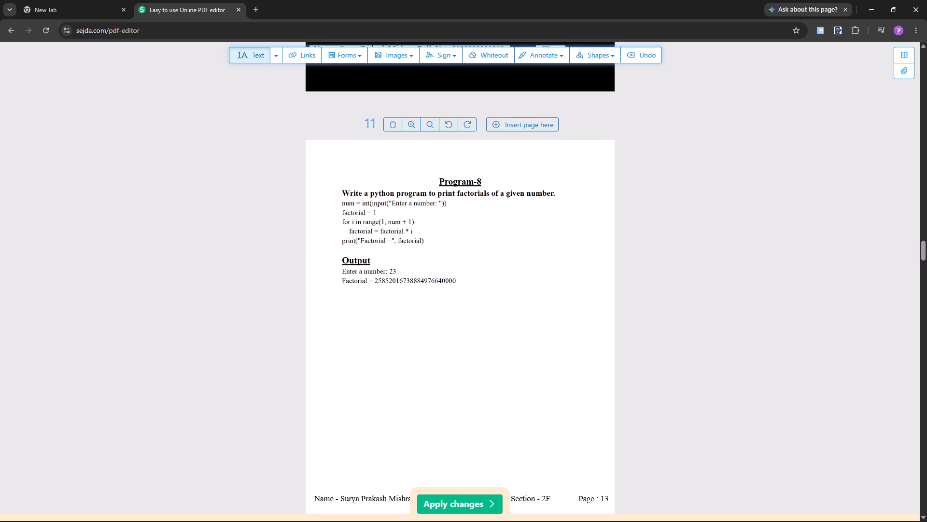
pyautogui.scroll(1, 469, 380)
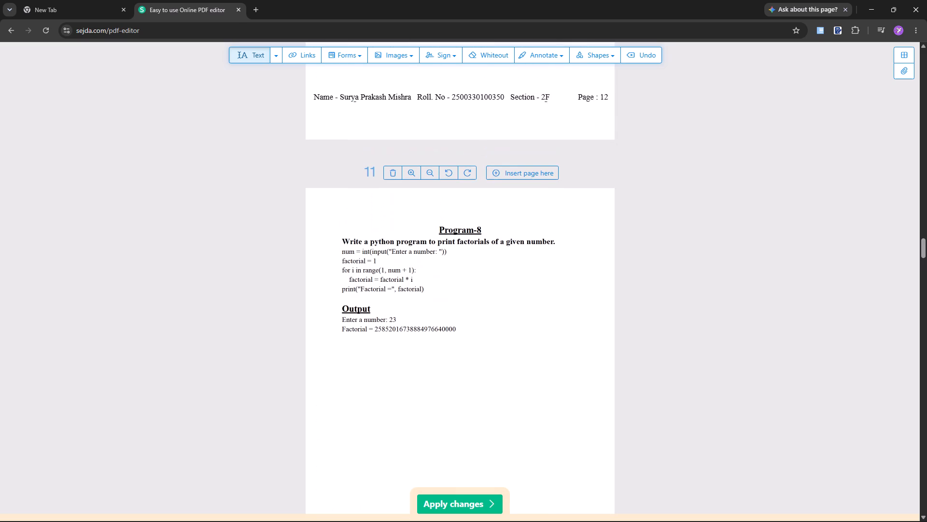
pyautogui.scroll(7, 469, 380)
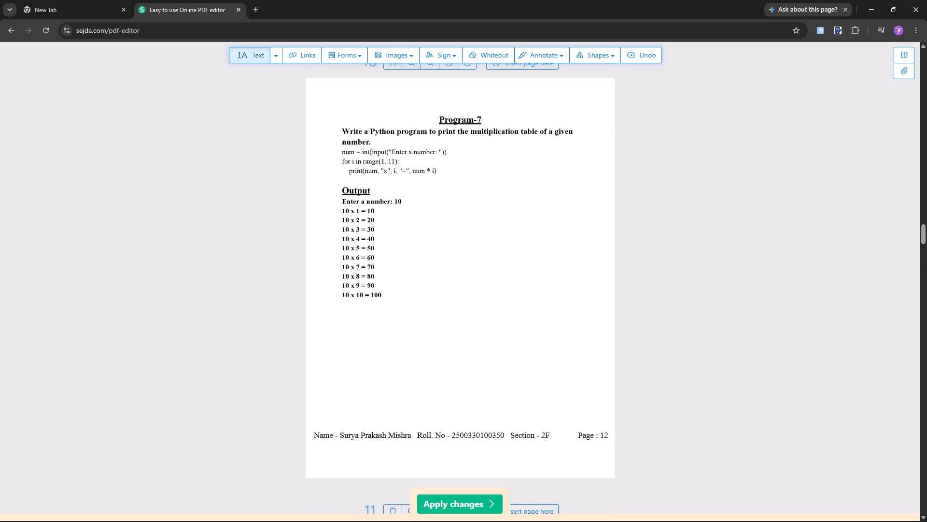
pyautogui.scroll(7, 469, 380)
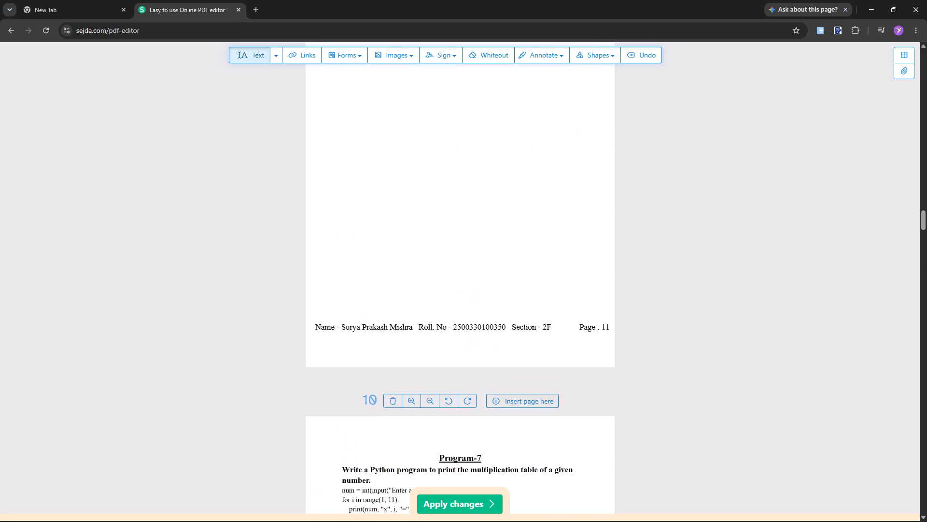
pyautogui.scroll(4, 469, 380)
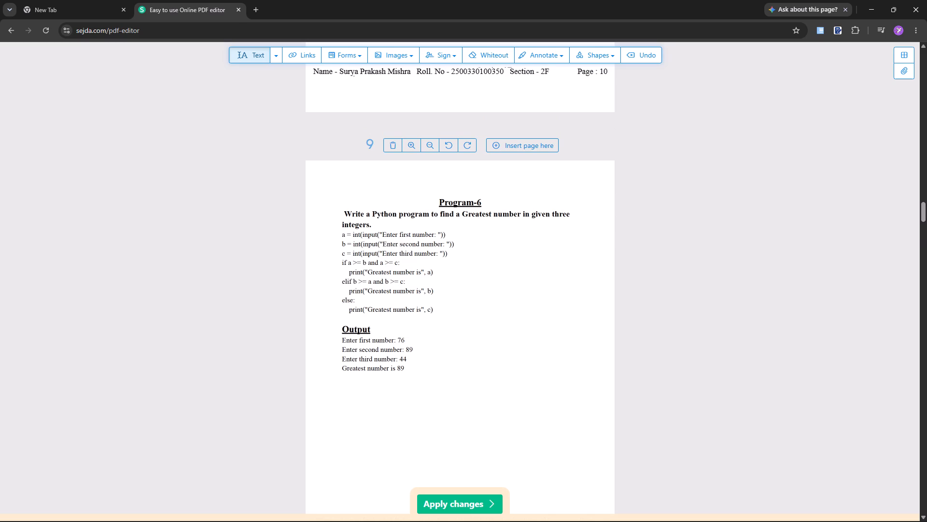
pyautogui.scroll(9, 469, 380)
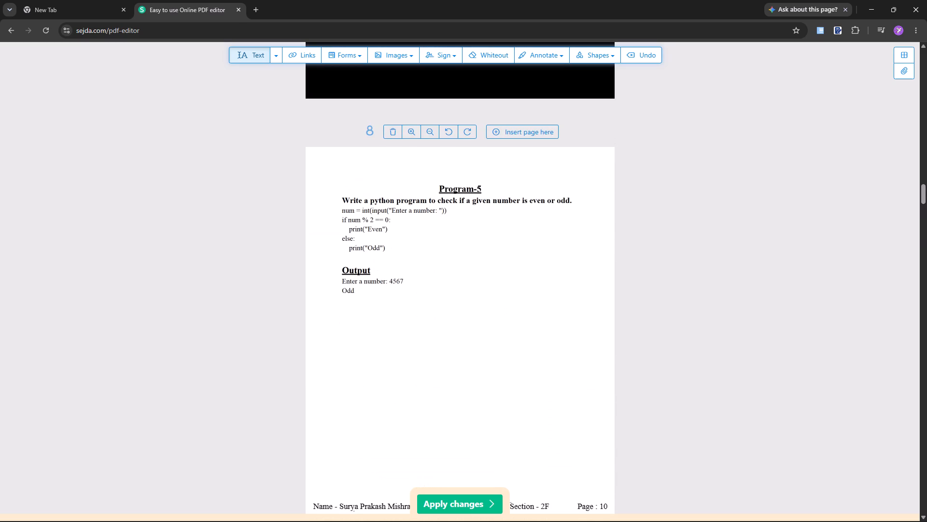
# Review the pages from Program-5 back to Program-1, checking their sample outputs and footers.
pyautogui.scroll(5, 469, 380)
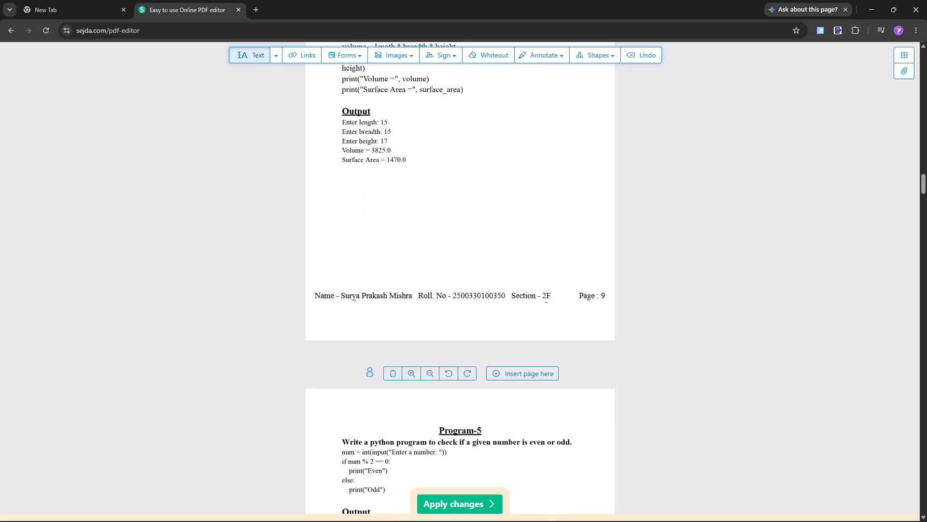
pyautogui.scroll(4, 469, 380)
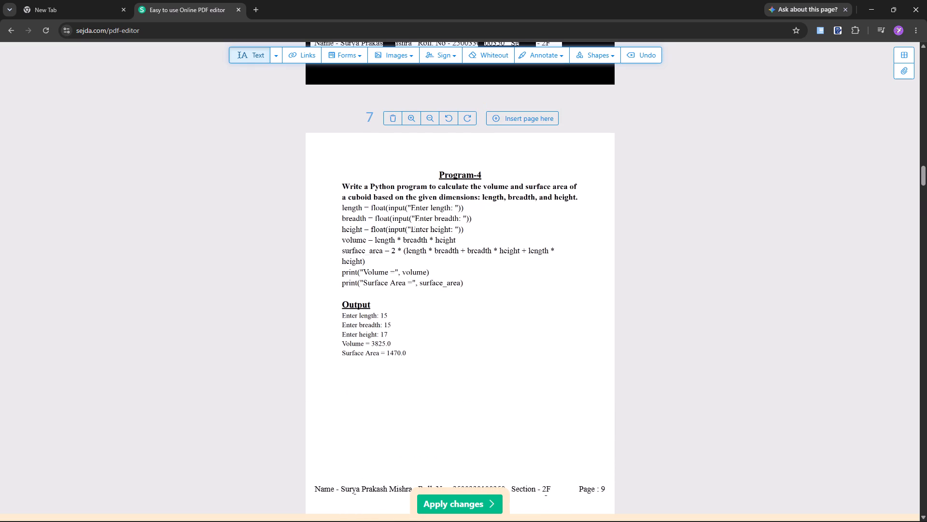
pyautogui.scroll(9, 469, 380)
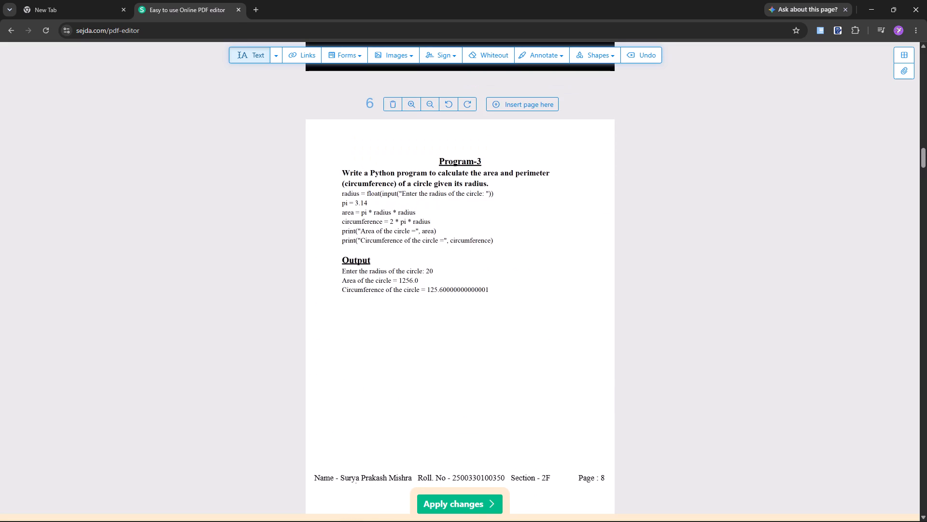
pyautogui.scroll(8, 469, 380)
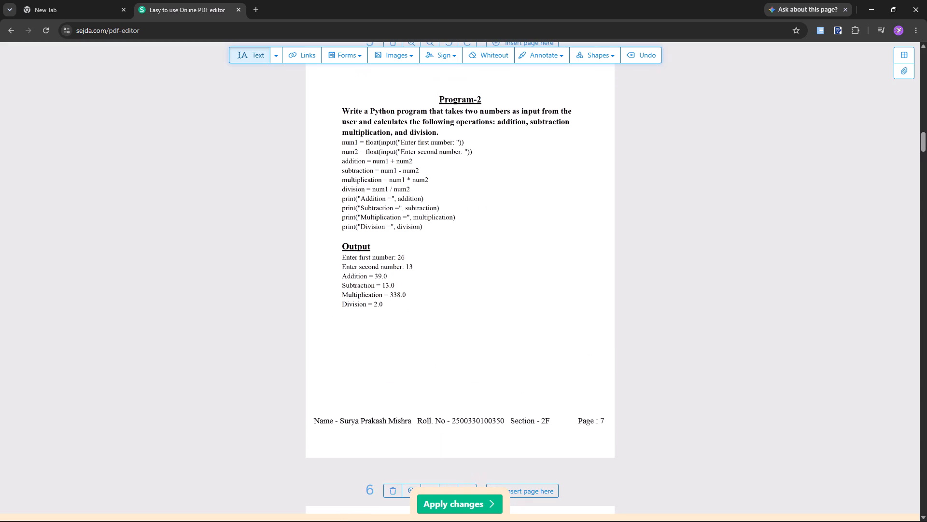
pyautogui.scroll(5, 469, 380)
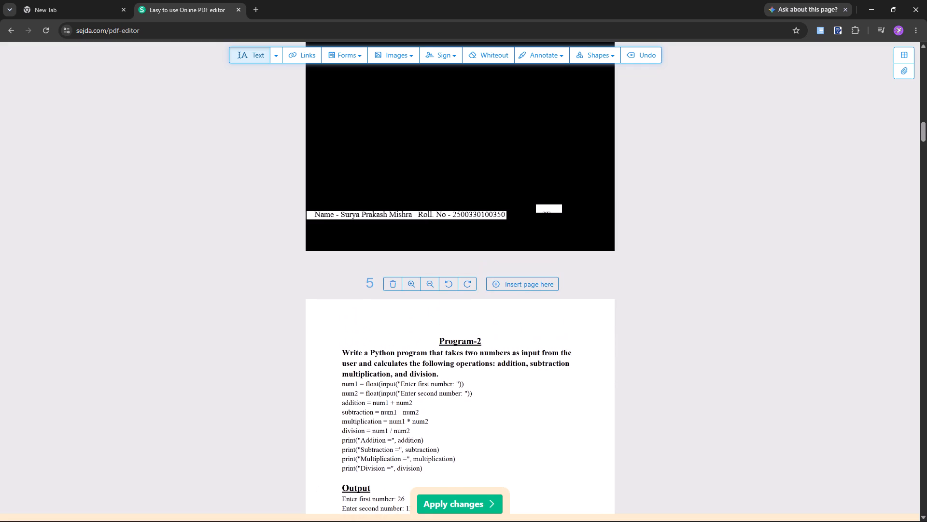
pyautogui.scroll(4, 469, 380)
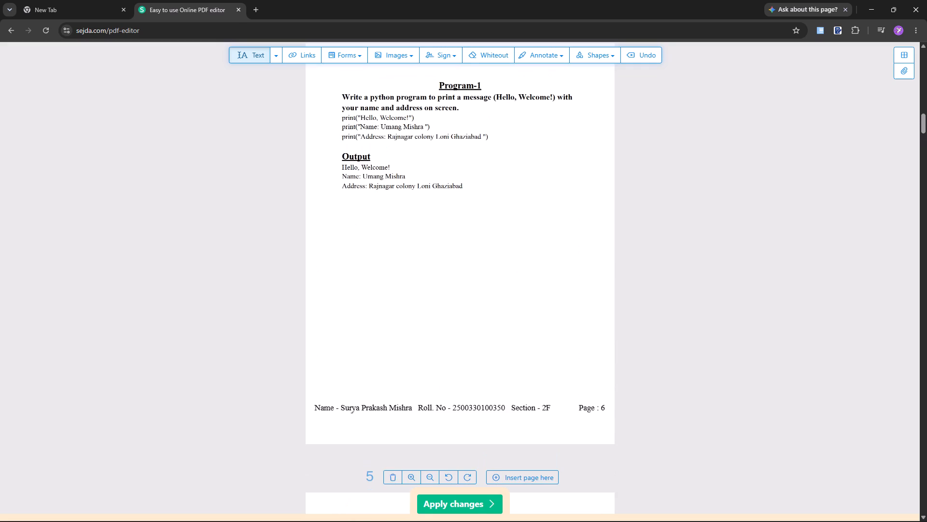
pyautogui.scroll(3, 438, 340)
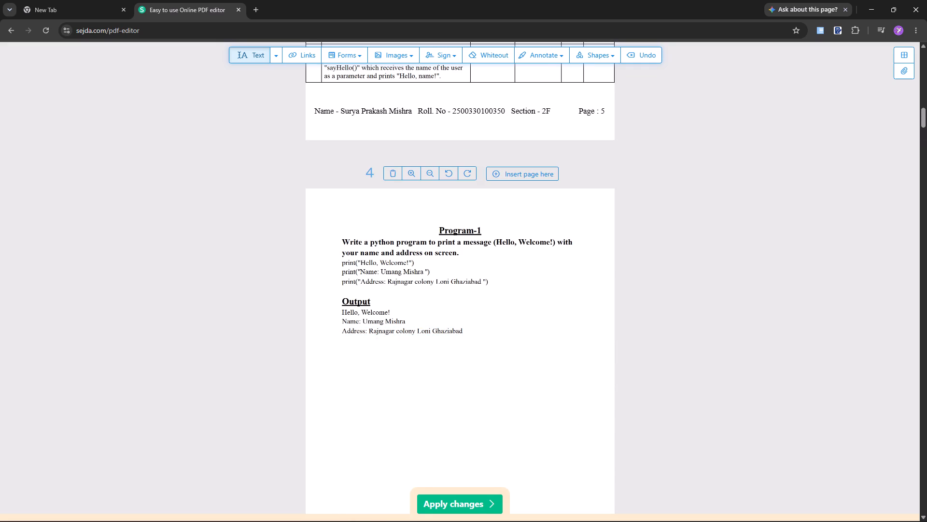
# In Program-1's name print statement, replace the previous student's first name with the first and middle names used in the footer.
pyautogui.click(414, 272)
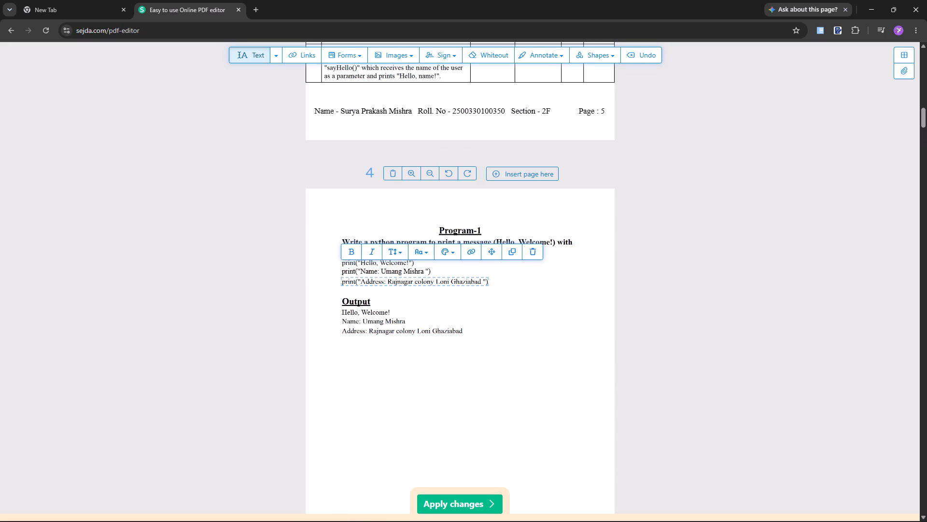
pyautogui.press('Right')
pyautogui.press('Right')
pyautogui.press('Right')
pyautogui.press('Right')
pyautogui.press('Right')
pyautogui.press('Right')
pyautogui.press('Right')
pyautogui.press('Right')
pyautogui.press('Right')
pyautogui.press('Right')
pyautogui.press('Right')
pyautogui.press('Right')
pyautogui.press('Right')
pyautogui.press('Right')
pyautogui.press('Right')
pyautogui.press('Right')
pyautogui.press('Right')
pyautogui.press('Right')
pyautogui.press('BackSpace')
pyautogui.press('BackSpace')
pyautogui.press('BackSpace')
pyautogui.press('BackSpace')
pyautogui.press('BackSpace')
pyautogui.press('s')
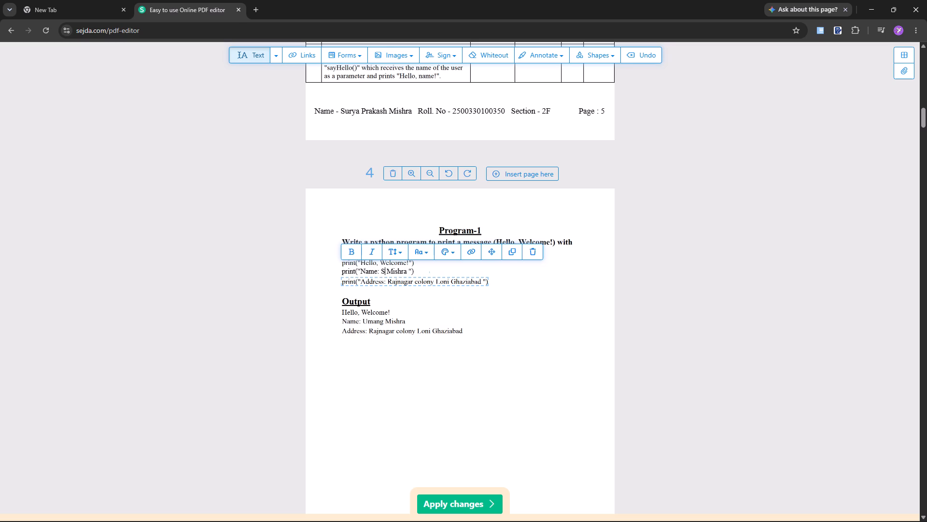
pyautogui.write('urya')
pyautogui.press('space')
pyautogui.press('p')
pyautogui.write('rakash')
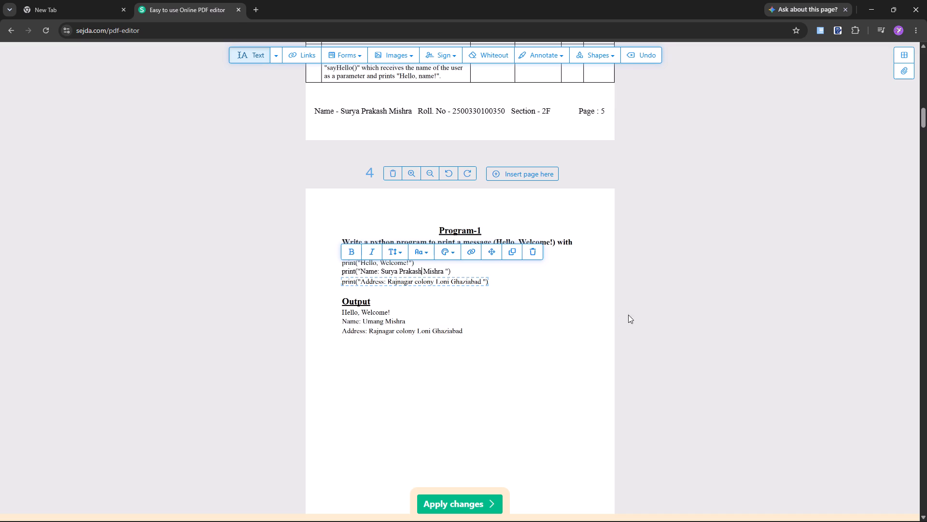
pyautogui.click(684, 310)
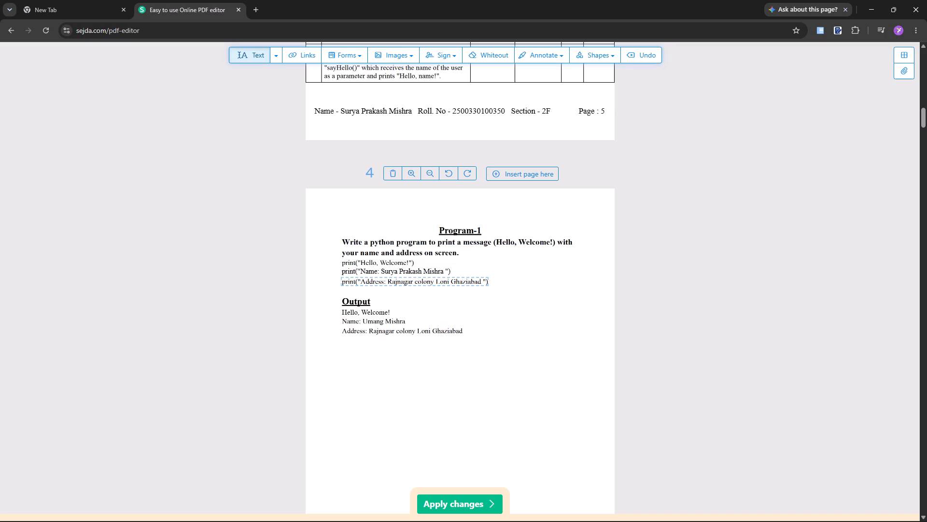
# Shorten the address in Program-1's address print statement to just the area and city by deleting the colony wording and locality between them.
pyautogui.click(480, 280)
pyautogui.click(463, 278)
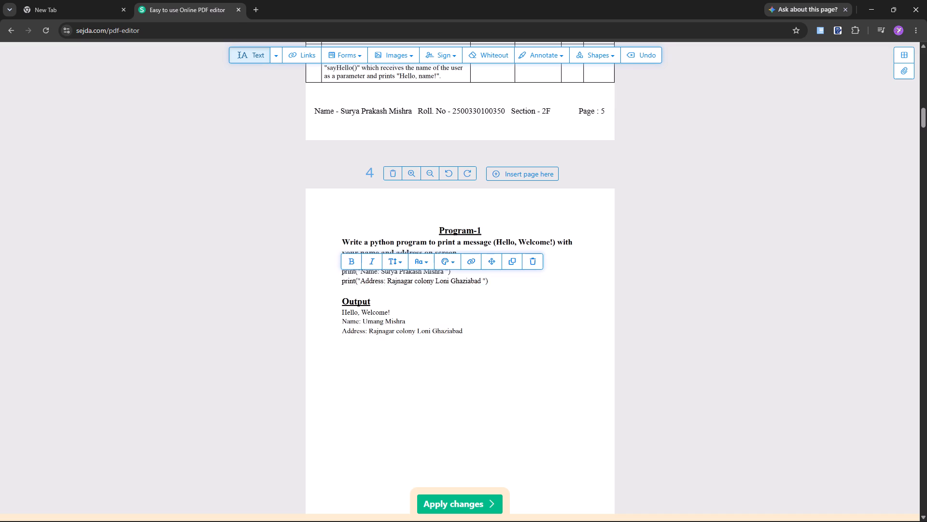
pyautogui.press('Right')
pyautogui.press('Right')
pyautogui.press('Right')
pyautogui.press('Right')
pyautogui.press('Right')
pyautogui.press('Right')
pyautogui.press('Left')
pyautogui.press('Left')
pyautogui.press('Left')
pyautogui.press('Left')
pyautogui.press('Left')
pyautogui.press('Left')
pyautogui.press('Left')
pyautogui.press('Left')
pyautogui.press('Left')
pyautogui.press('BackSpace')
pyautogui.press('BackSpace')
pyautogui.press('BackSpace')
pyautogui.press('BackSpace')
pyautogui.press('BackSpace')
pyautogui.press('BackSpace')
pyautogui.press('BackSpace')
pyautogui.press('BackSpace')
pyautogui.press('BackSpace')
pyautogui.press('BackSpace')
pyautogui.press('BackSpace')
pyautogui.press('BackSpace')
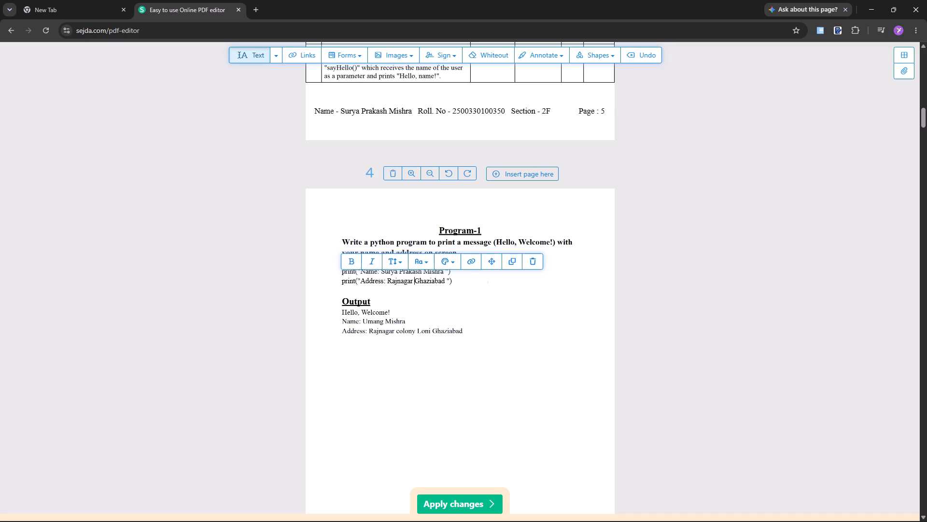
pyautogui.click(914, 383)
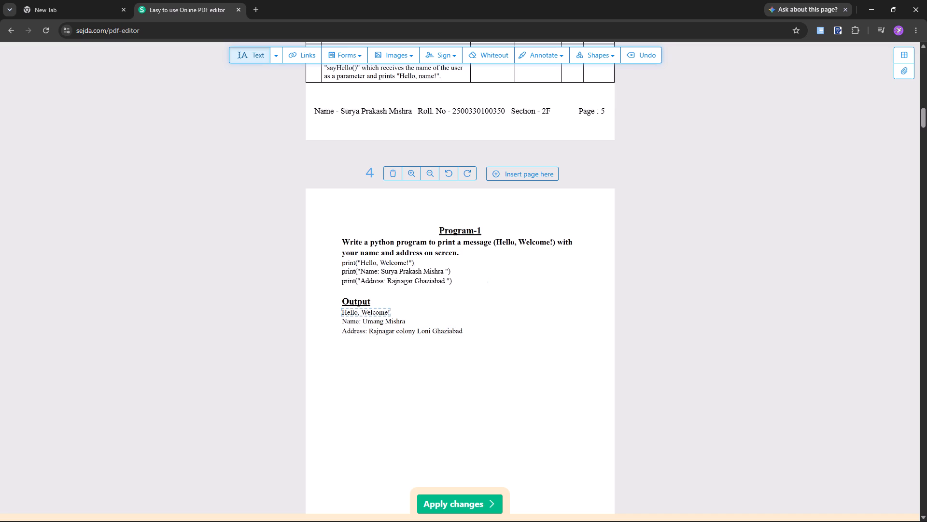
# In Program-1's output name line, replace the previous student's first name with the first and middle names used in the footer.
pyautogui.click(385, 324)
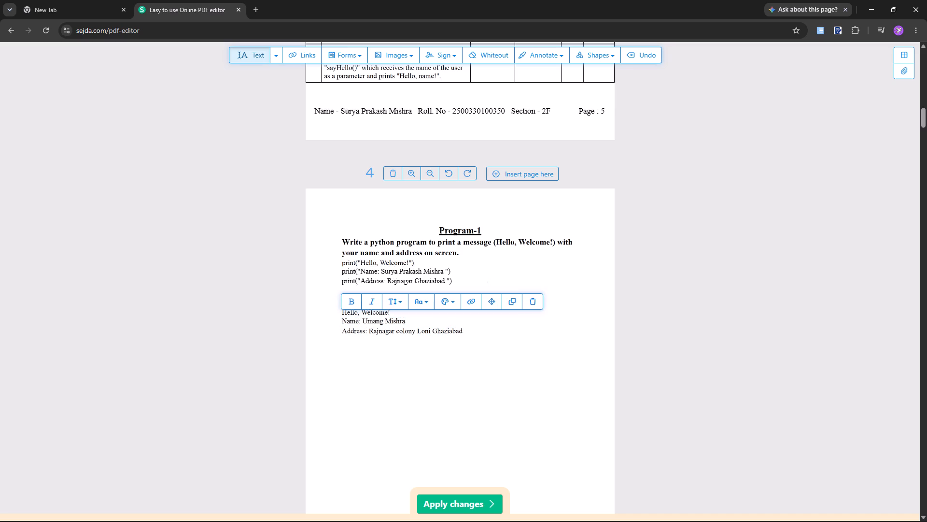
pyautogui.click(384, 321)
pyautogui.press('BackSpace')
pyautogui.press('BackSpace')
pyautogui.press('BackSpace')
pyautogui.press('BackSpace')
pyautogui.press('BackSpace')
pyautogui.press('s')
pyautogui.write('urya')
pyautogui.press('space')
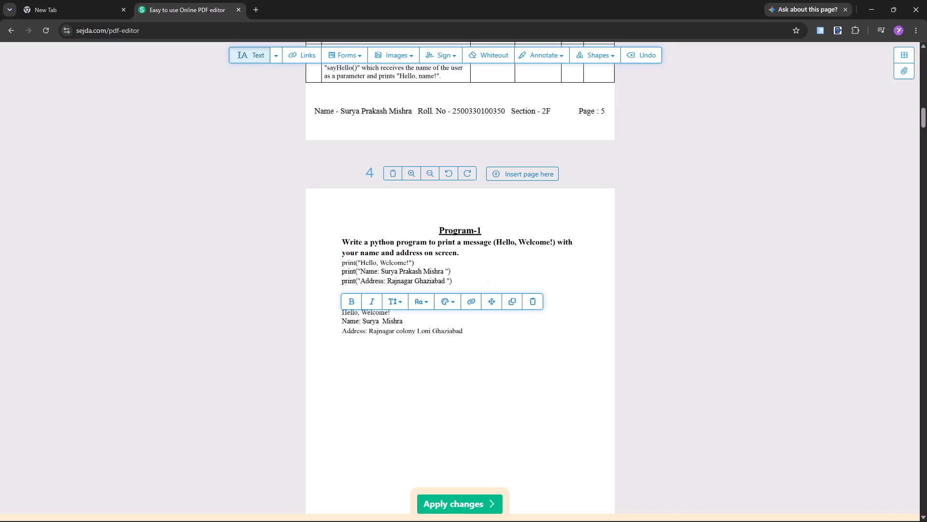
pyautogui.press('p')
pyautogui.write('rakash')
# Shorten the address in Program-1's output to just the area and city by deleting the colony wording and locality between them.
pyautogui.click(414, 330)
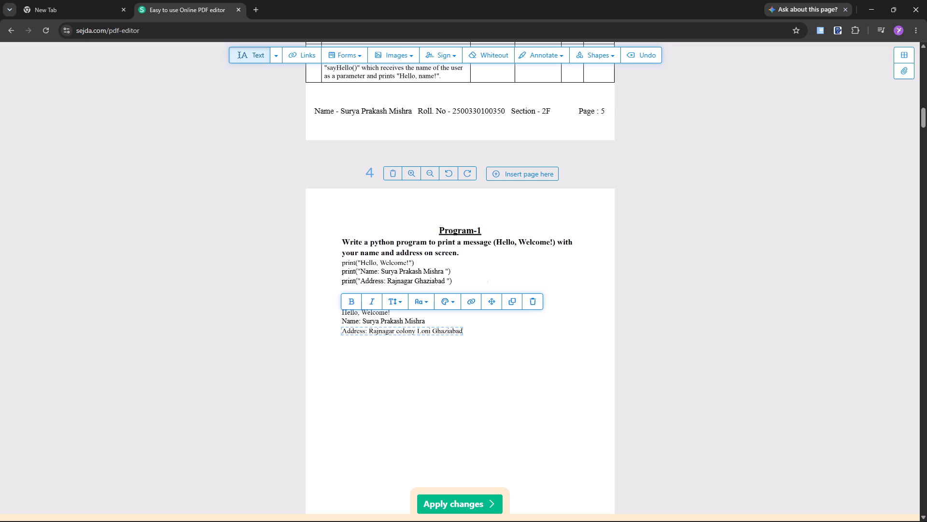
pyautogui.click(431, 330)
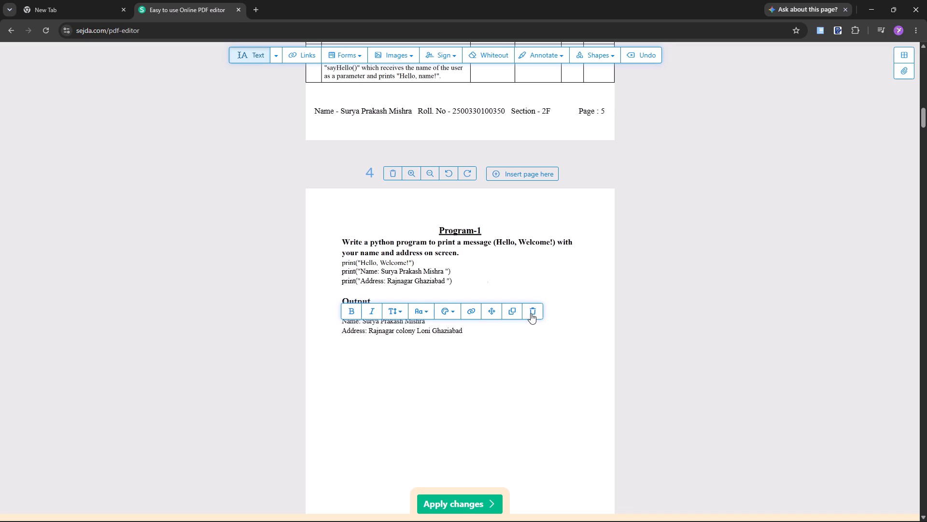
pyautogui.press('BackSpace')
pyautogui.press('BackSpace')
pyautogui.press('BackSpace')
pyautogui.press('BackSpace')
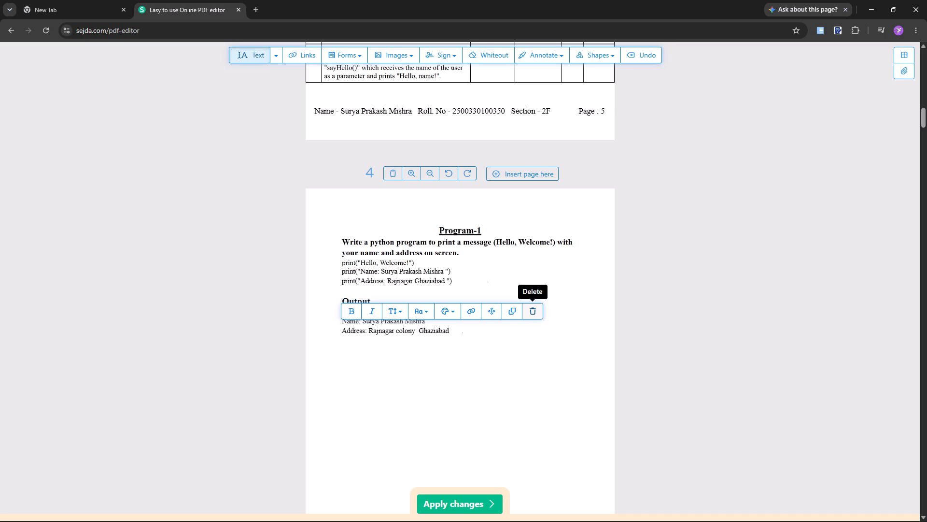
pyautogui.press('BackSpace')
pyautogui.press('BackSpace')
pyautogui.press('BackSpace')
pyautogui.press('BackSpace')
pyautogui.press('BackSpace')
pyautogui.press('BackSpace')
pyautogui.press('BackSpace')
pyautogui.press('BackSpace')
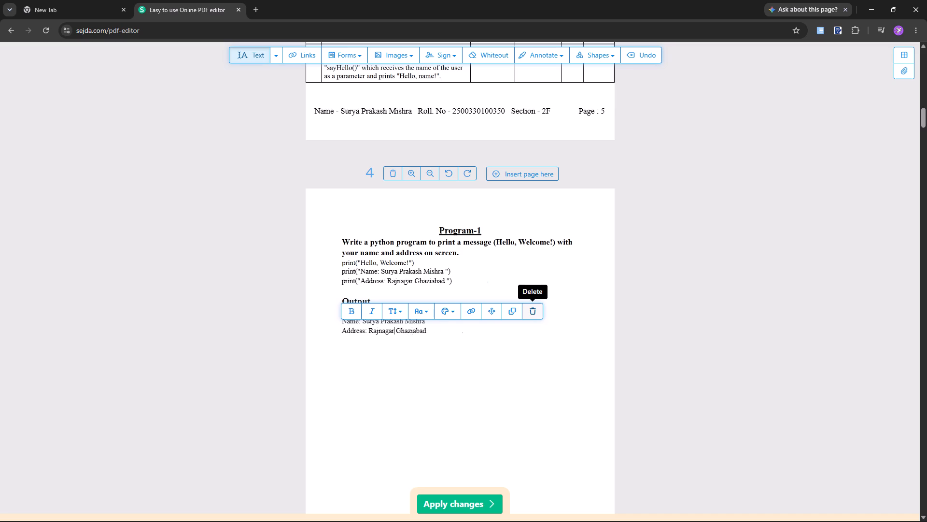
pyautogui.press('Right')
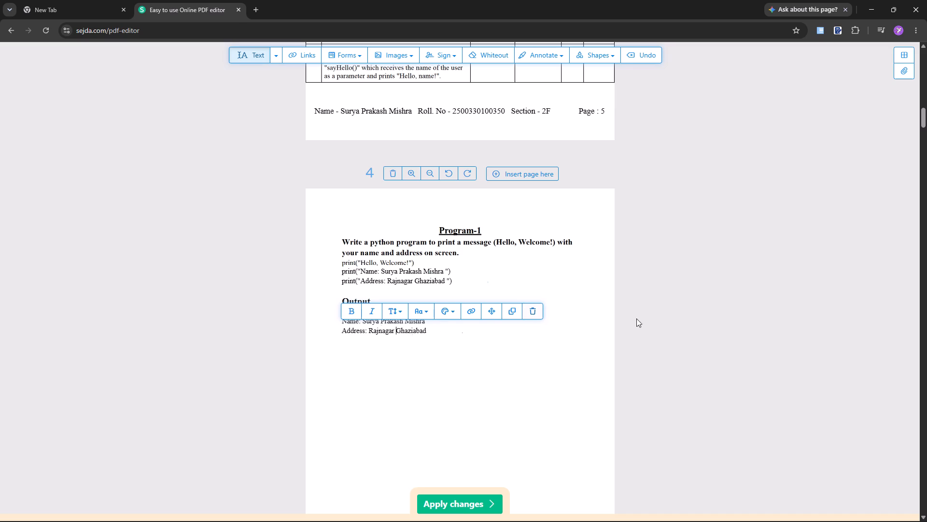
pyautogui.click(661, 332)
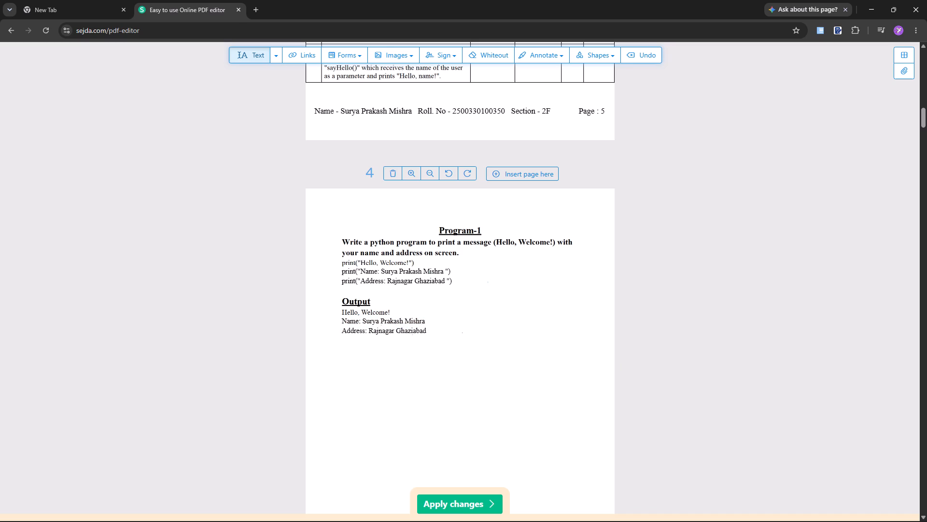
# Review the three index pages, checking the program titles, page-number column and footers.
pyautogui.scroll(1, 406, 234)
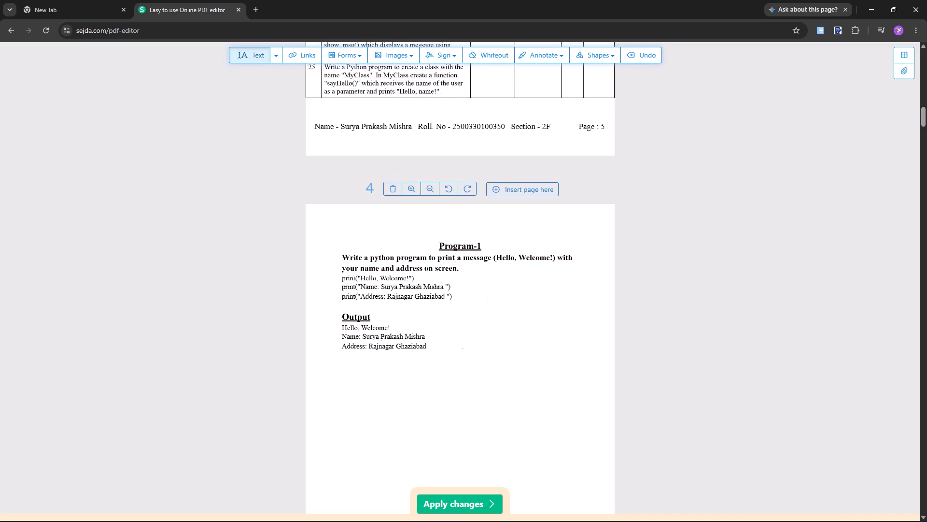
pyautogui.scroll(12, 395, 238)
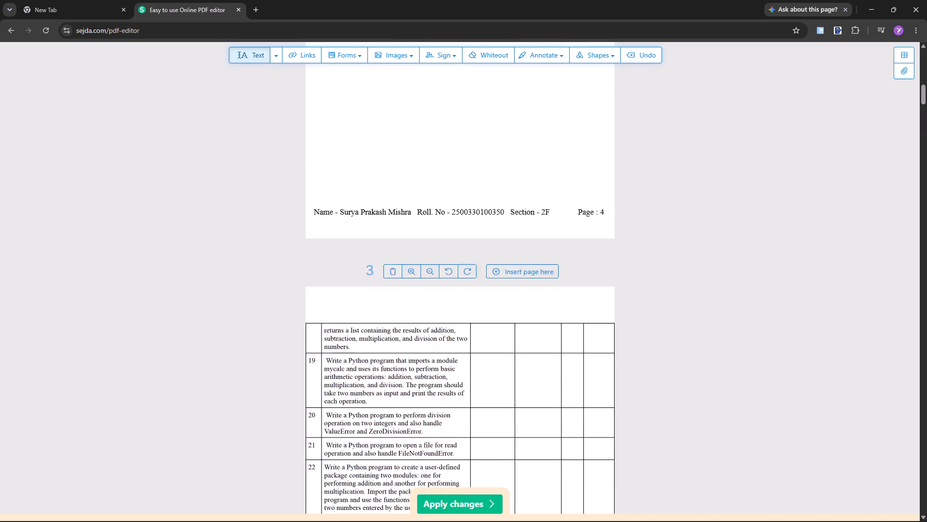
pyautogui.scroll(4, 392, 242)
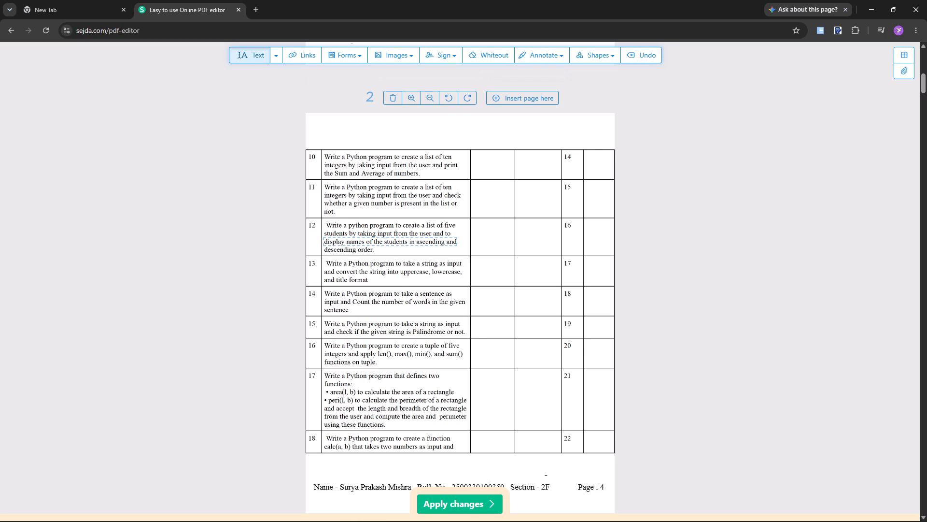
pyautogui.scroll(13, 392, 242)
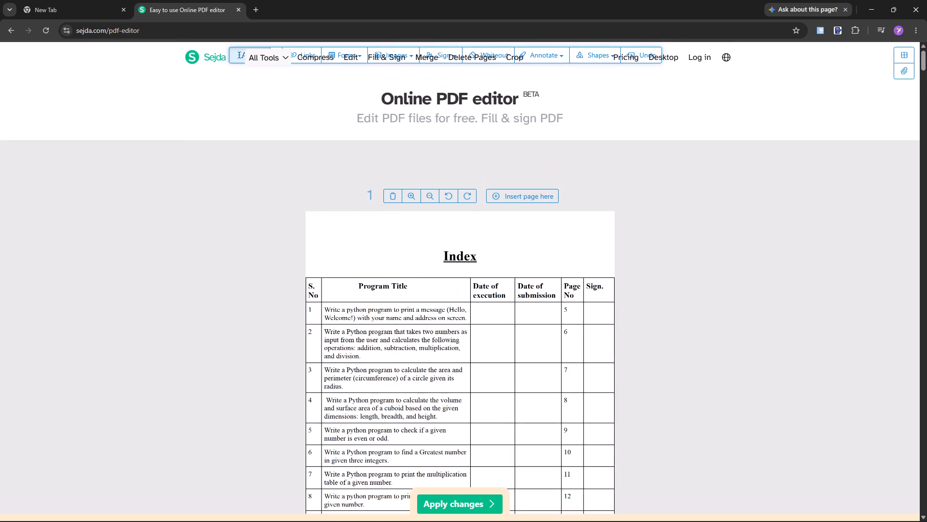
pyautogui.scroll(2, 392, 242)
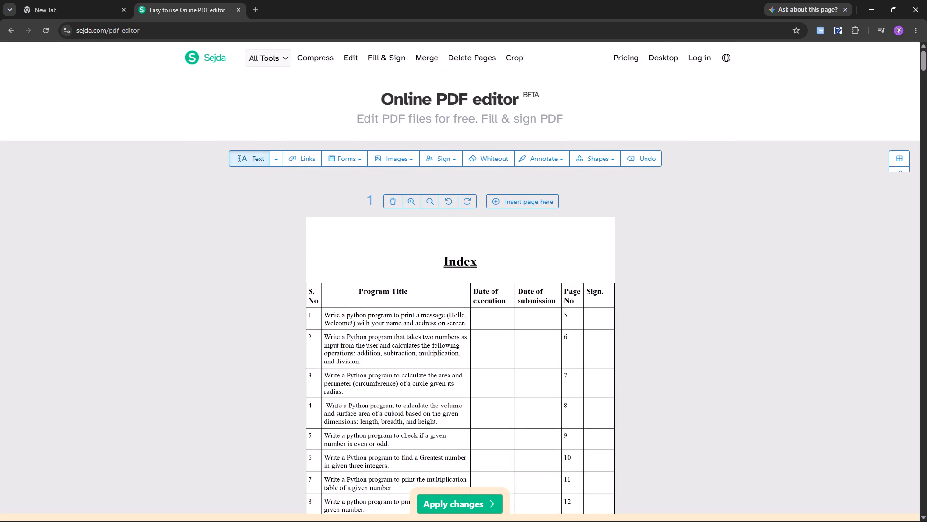
pyautogui.scroll(-6, 490, 420)
pyautogui.scroll(4, 489, 399)
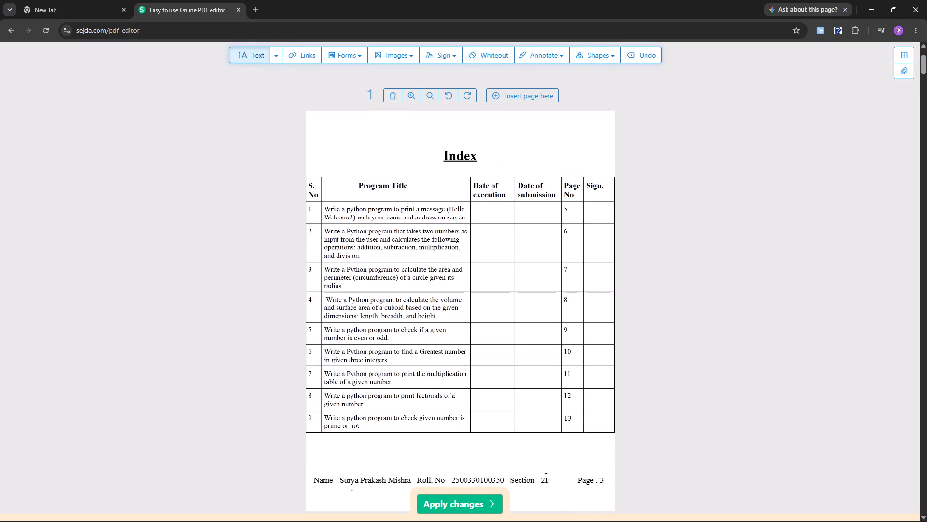
pyautogui.scroll(-7, 489, 398)
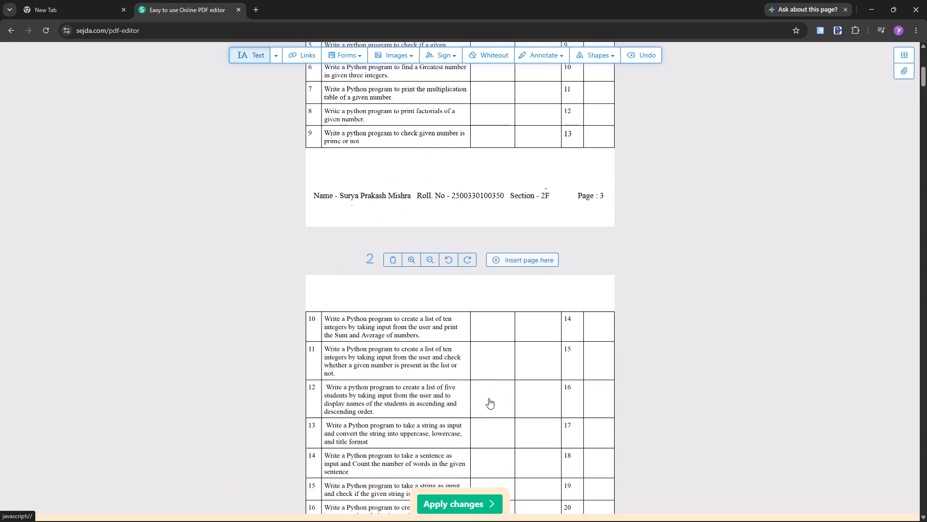
pyautogui.scroll(-4, 489, 398)
pyautogui.scroll(14, 488, 396)
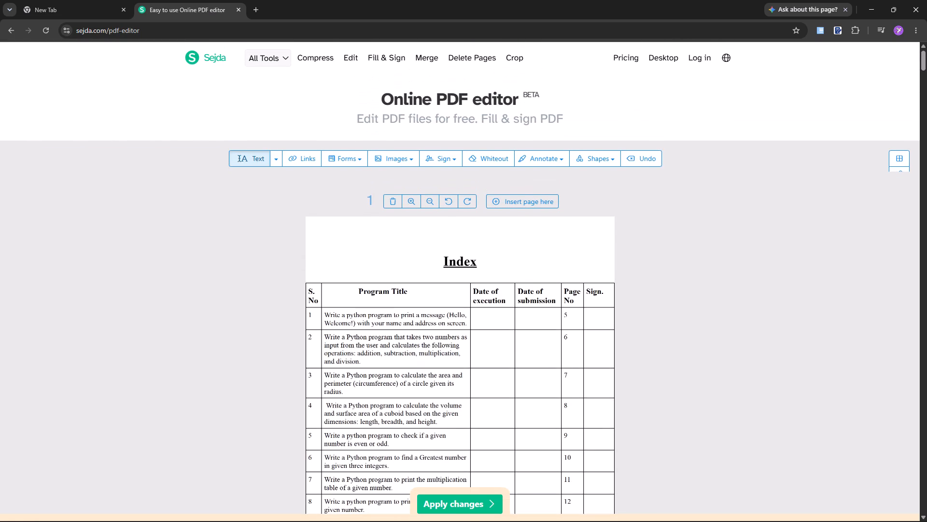
pyautogui.scroll(-5, 488, 396)
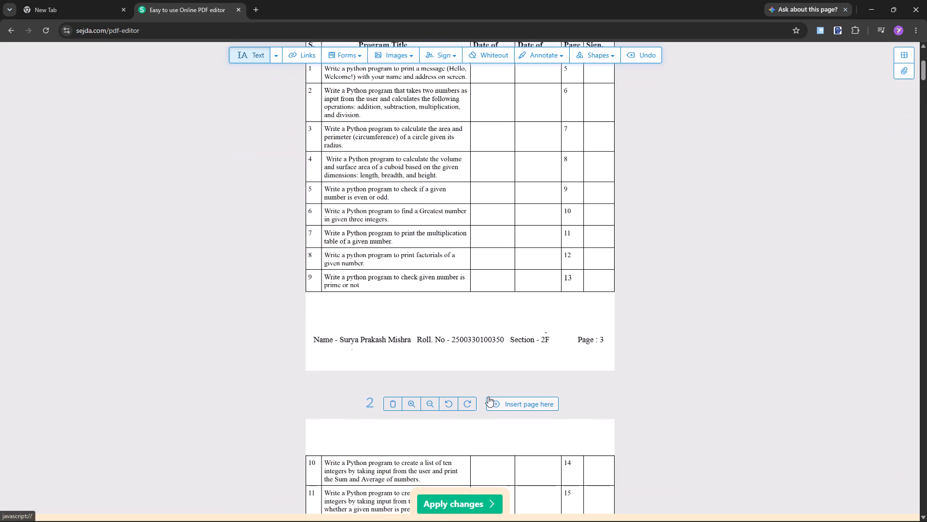
pyautogui.scroll(3, 673, 368)
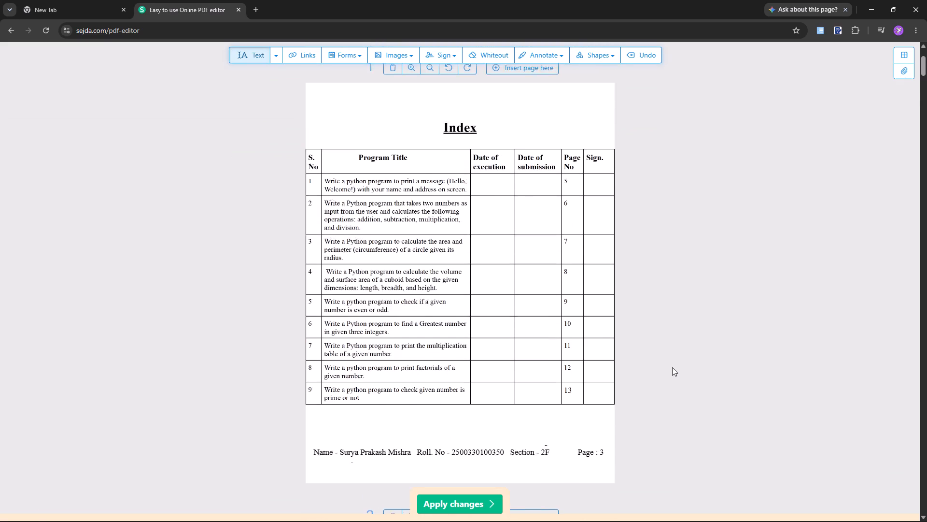
pyautogui.scroll(1, 672, 367)
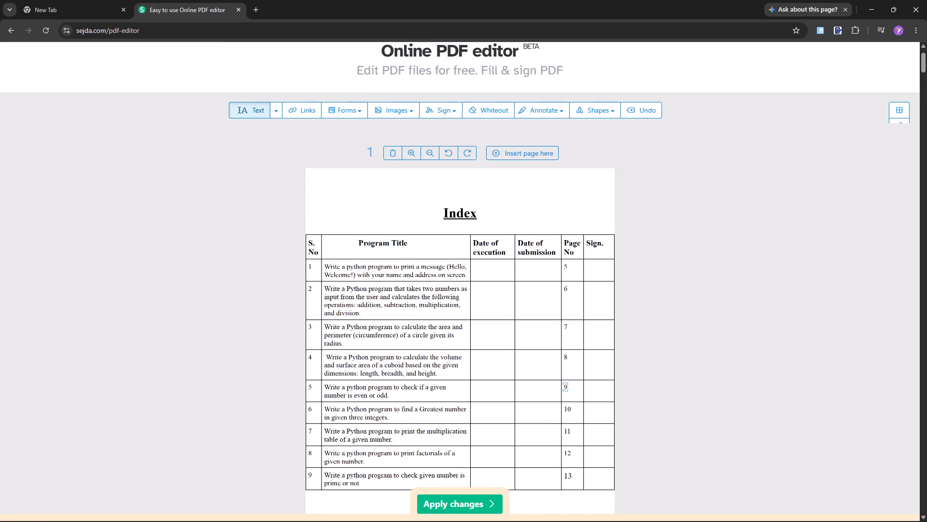
pyautogui.click(425, 237)
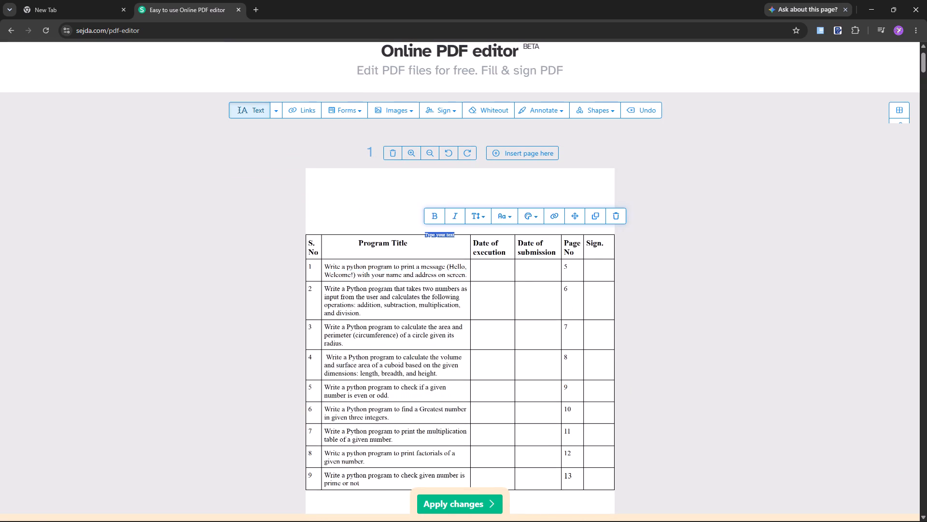
pyautogui.click(613, 216)
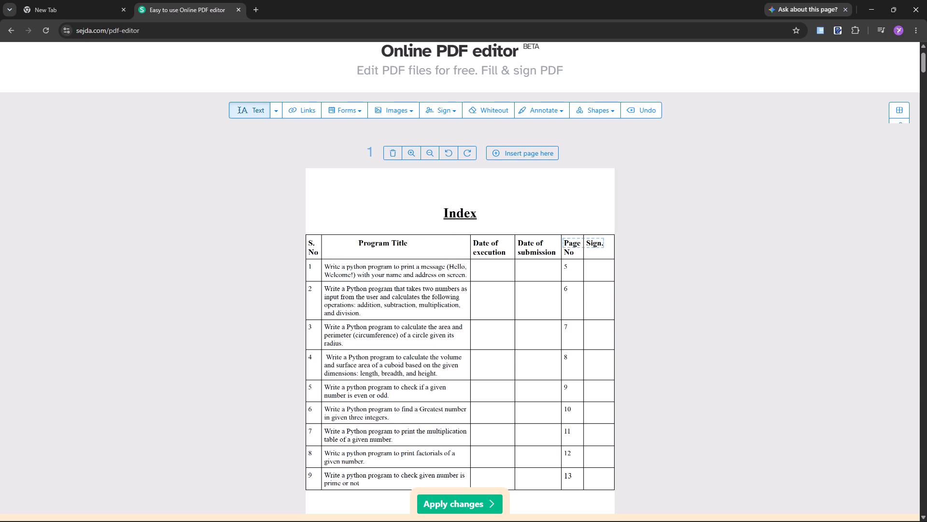
# Apply all the edits to generate the finished PDF.
pyautogui.scroll(-1, 524, 389)
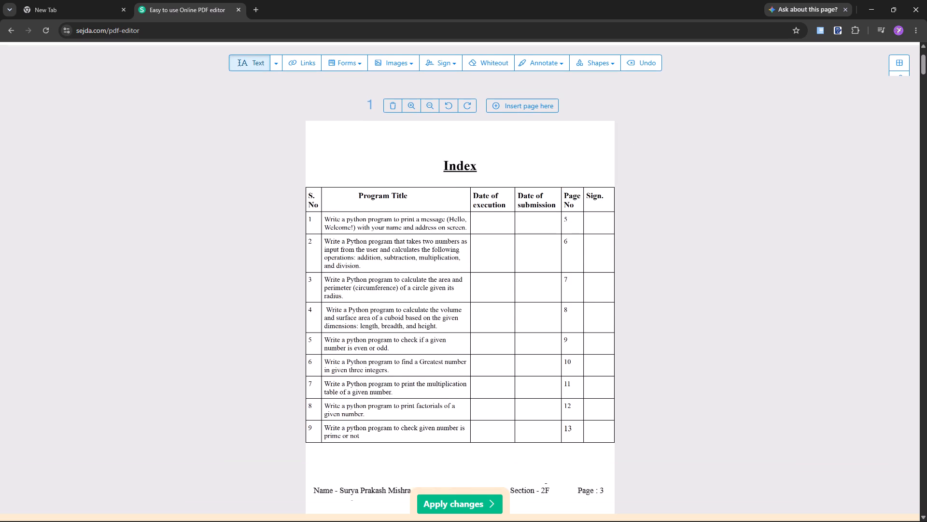
pyautogui.scroll(1, 524, 389)
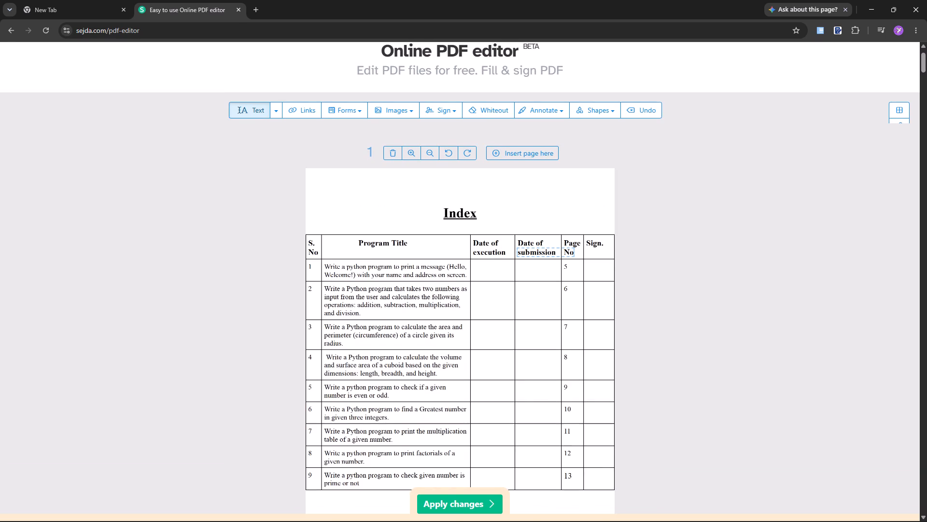
pyautogui.click(490, 505)
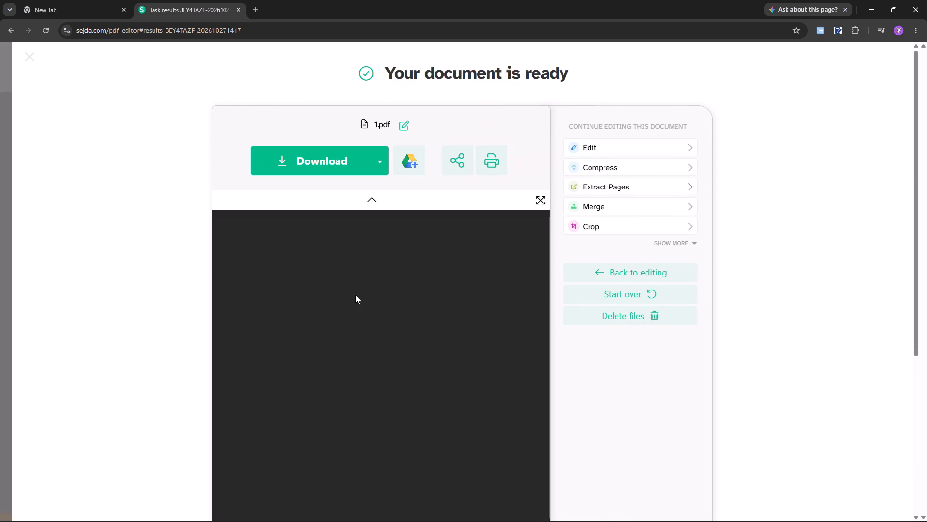
# Examine the generated PDF's preview from the index through Program-7, checking footers, page numbers and the edited name and address lines.
pyautogui.scroll(-3, 386, 336)
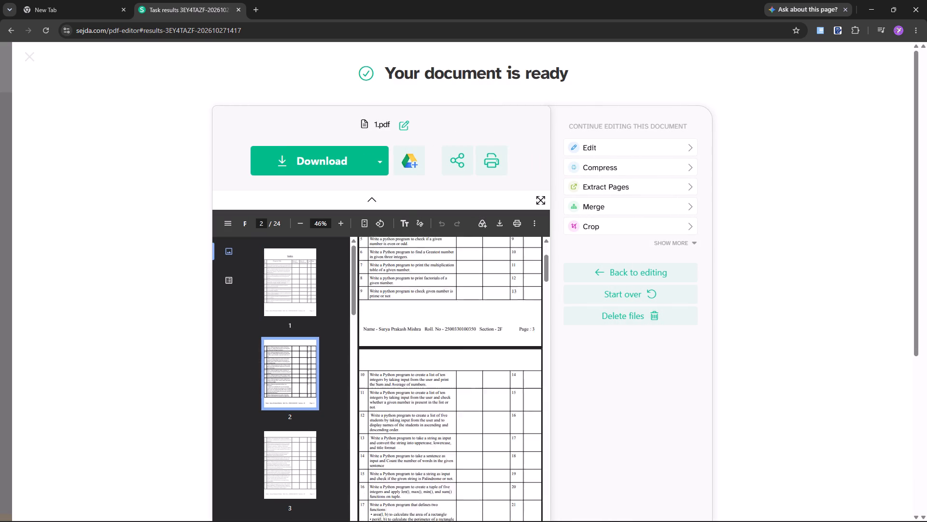
pyautogui.scroll(-6, 386, 337)
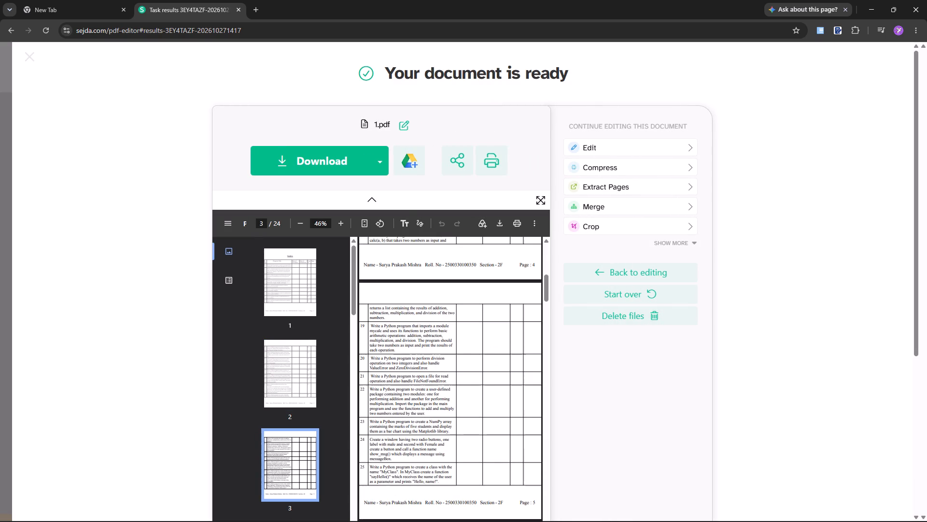
pyautogui.scroll(-6, 454, 346)
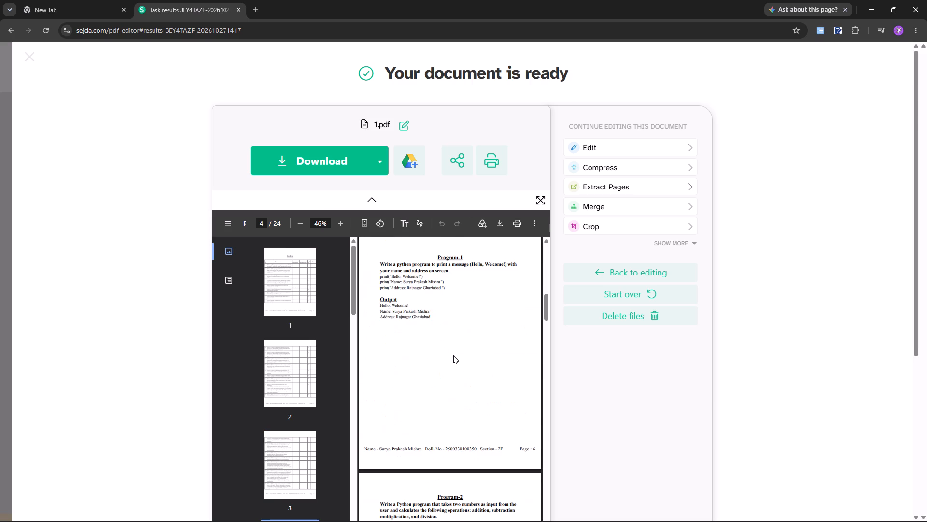
pyautogui.scroll(-4, 453, 355)
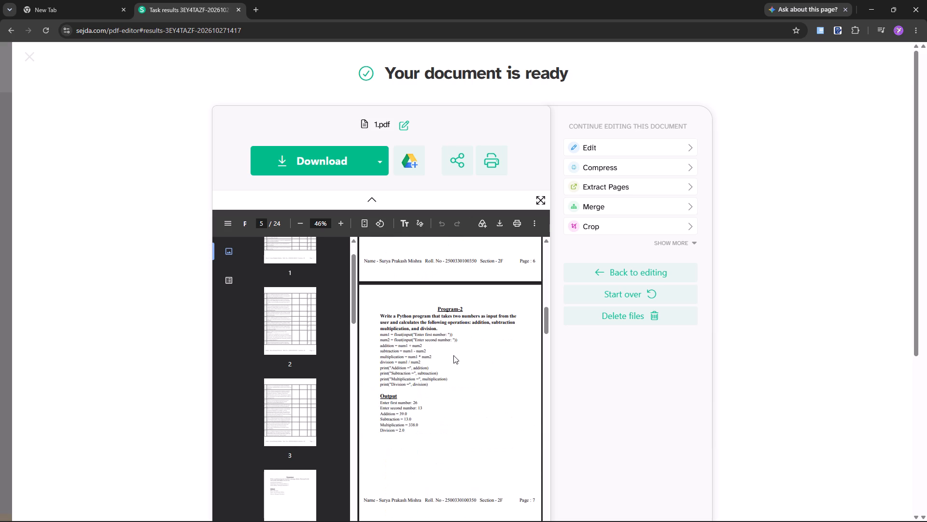
pyautogui.scroll(-4, 453, 355)
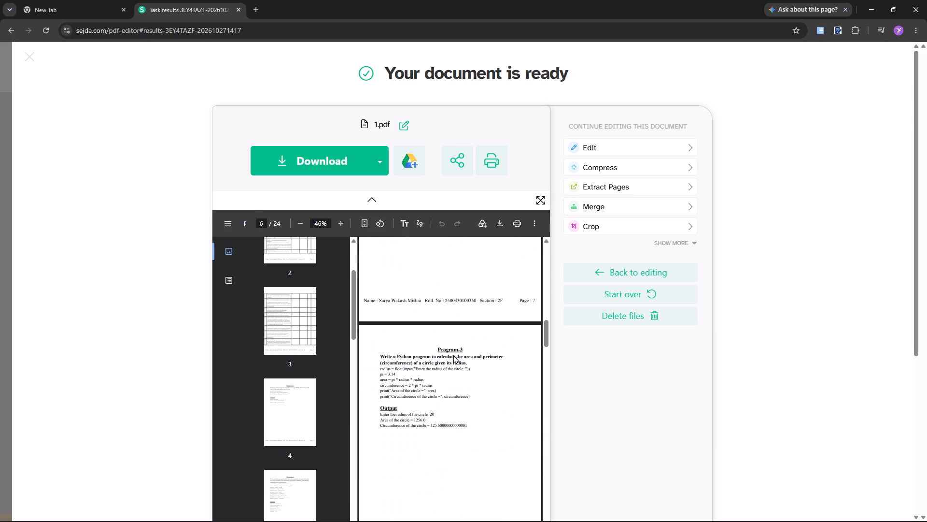
pyautogui.scroll(-3, 453, 355)
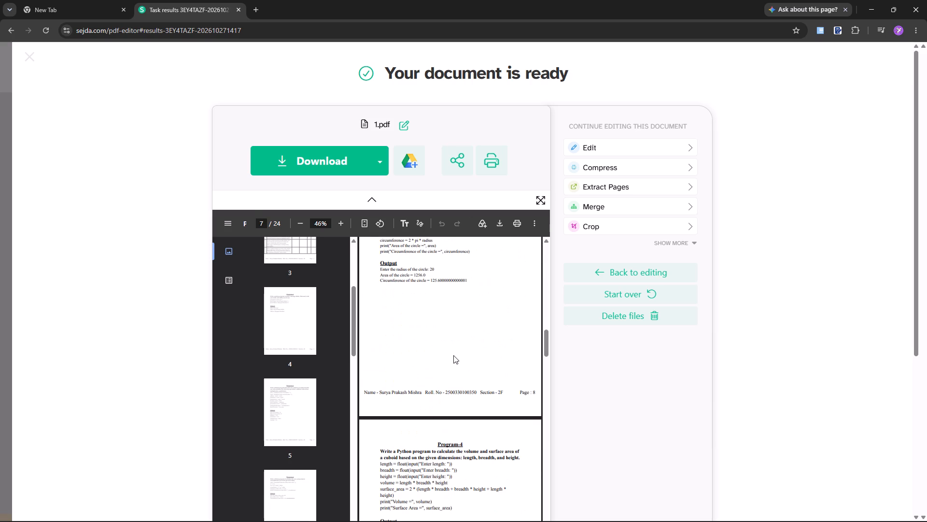
pyautogui.scroll(-9, 453, 355)
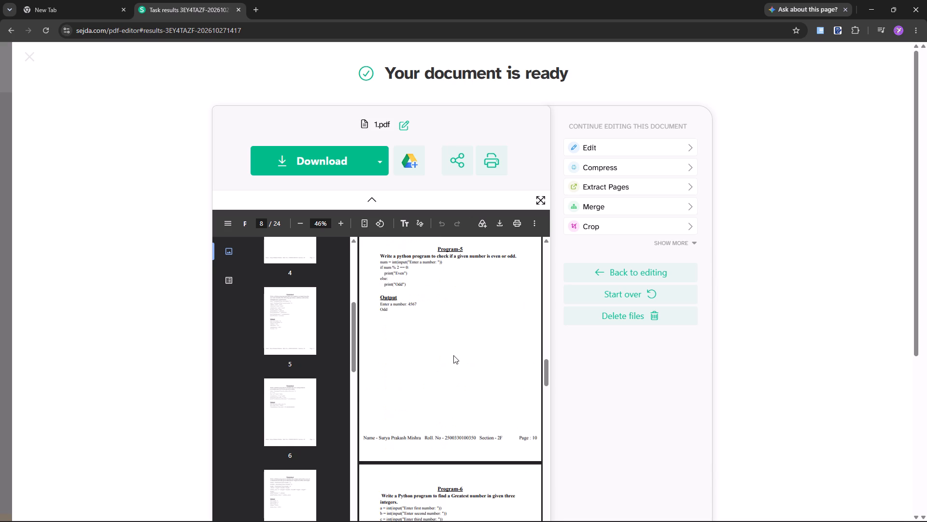
pyautogui.scroll(-5, 453, 355)
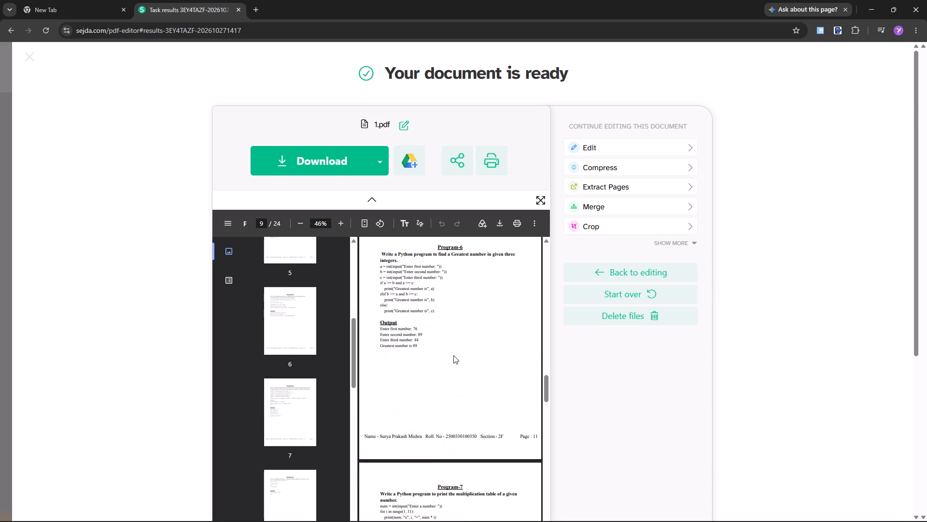
pyautogui.scroll(-4, 453, 355)
# Download 1.pdf to the Downloads folder, renaming the new copy instead of overwriting the existing file, and close the download manager.
pyautogui.click(358, 163)
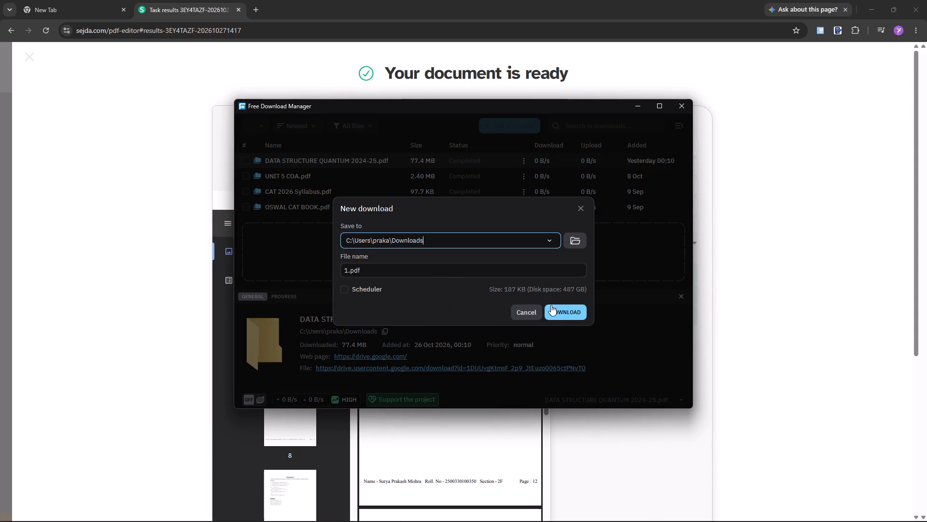
pyautogui.click(580, 306)
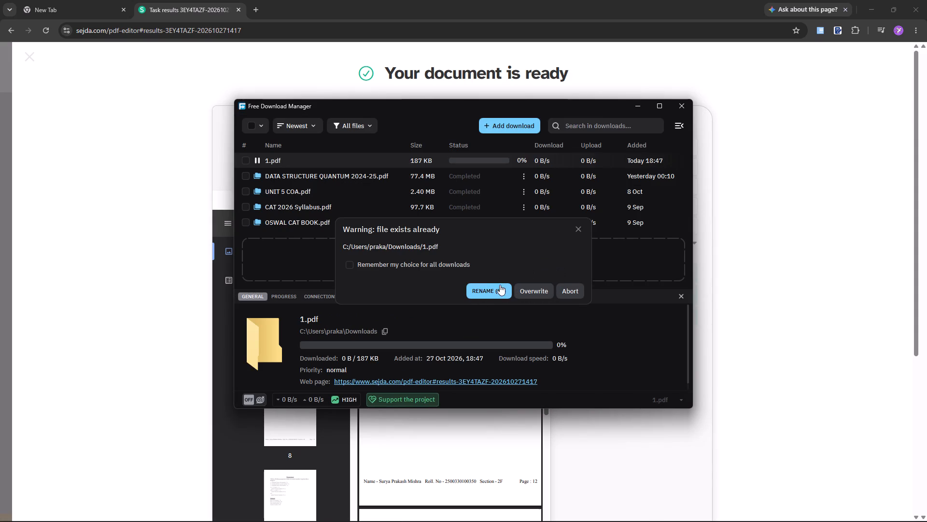
pyautogui.click(497, 294)
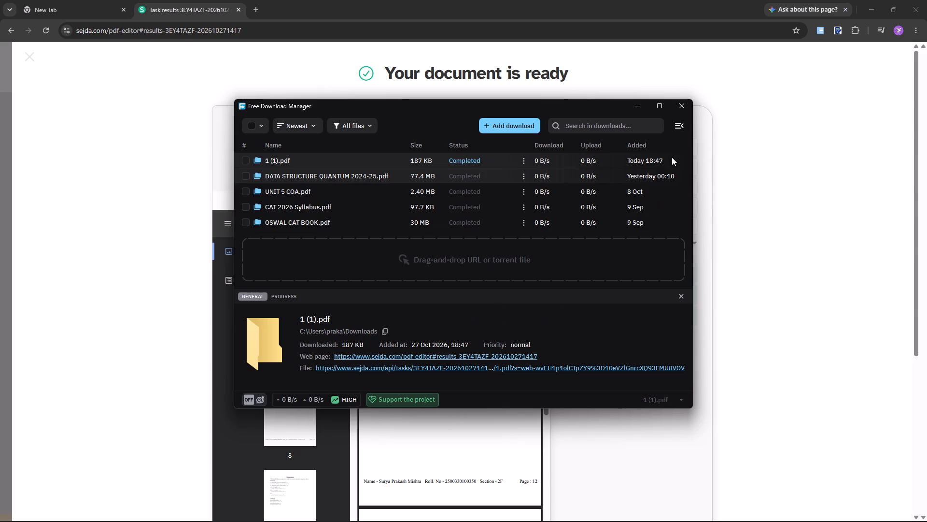
pyautogui.click(683, 107)
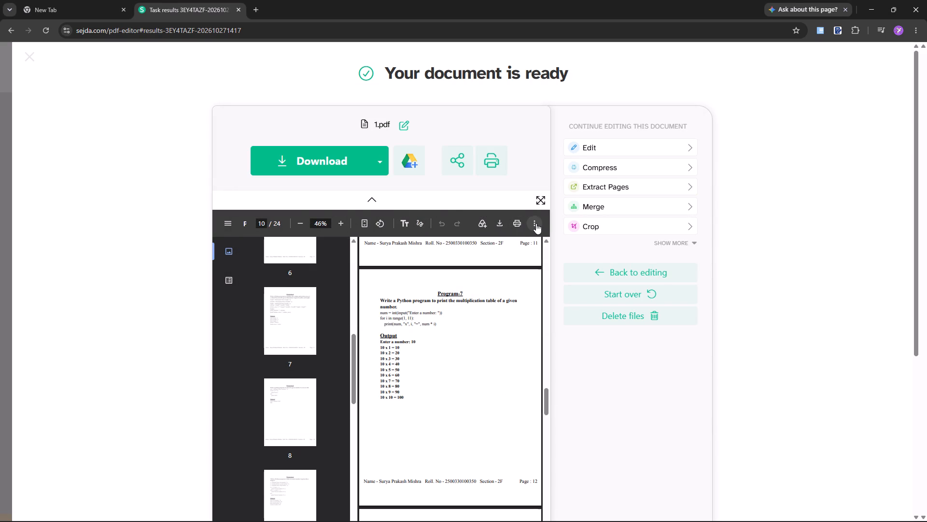
# Return to editing the PDF and recheck the index pages and Program-1 page, including their footers.
pyautogui.click(3, 30)
pyautogui.scroll(-6, 354, 301)
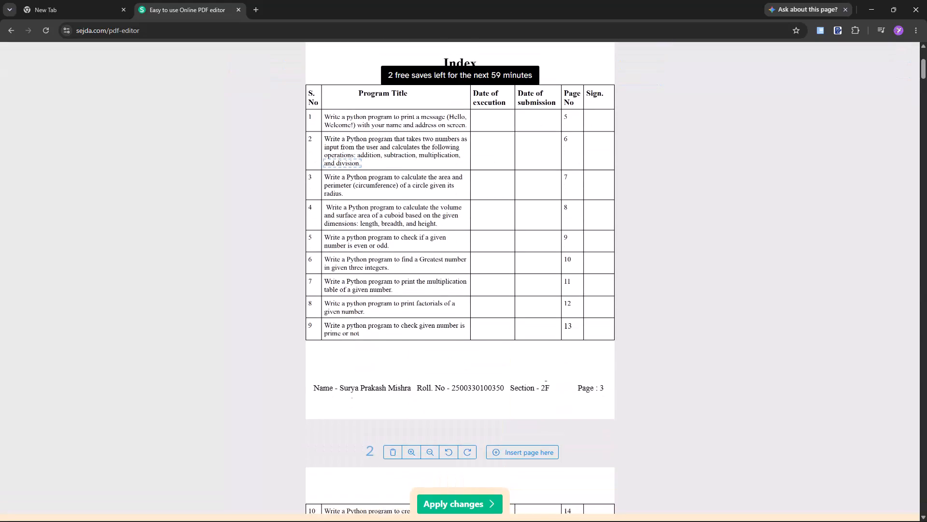
pyautogui.scroll(-5, 354, 302)
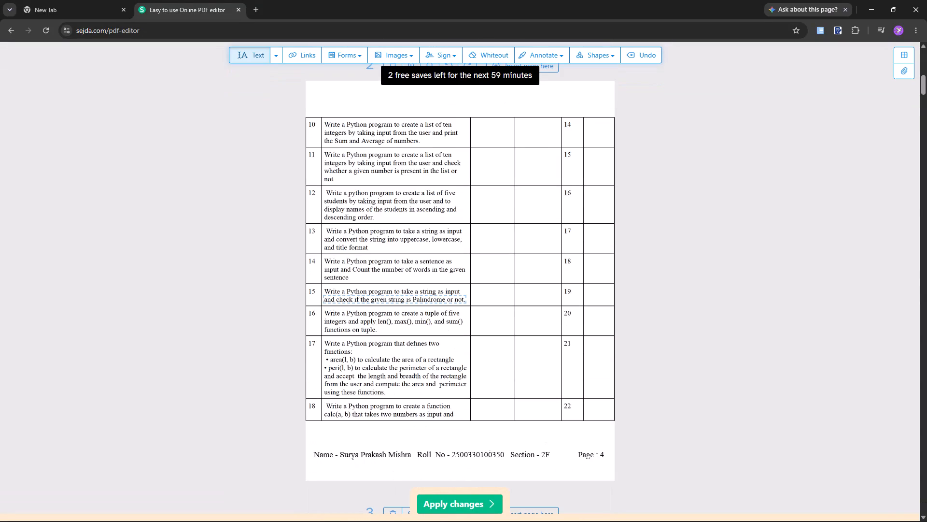
pyautogui.scroll(-5, 354, 302)
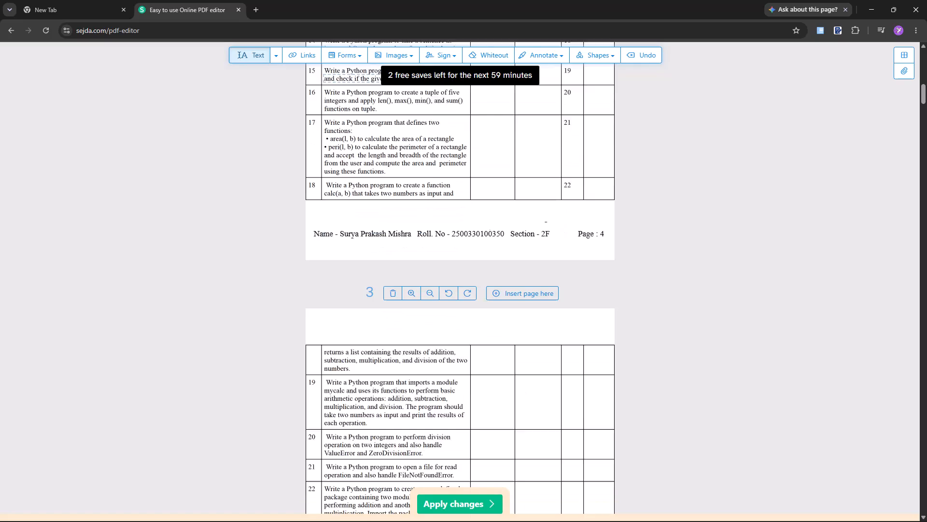
pyautogui.scroll(-5, 354, 302)
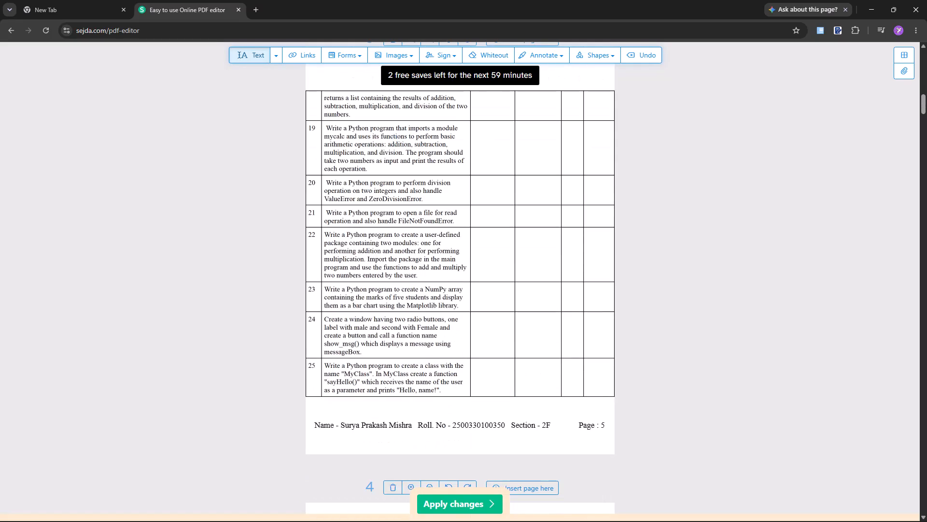
pyautogui.scroll(-9, 354, 302)
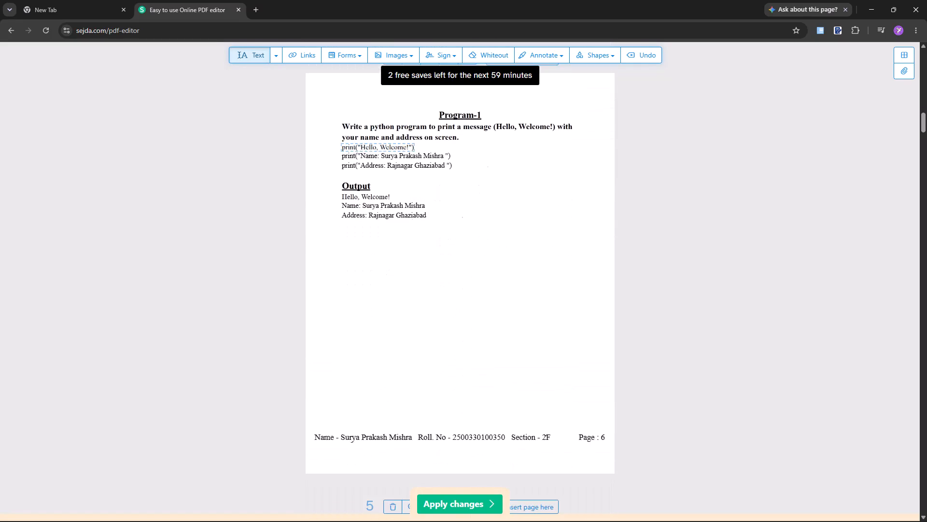
pyautogui.scroll(3, 350, 311)
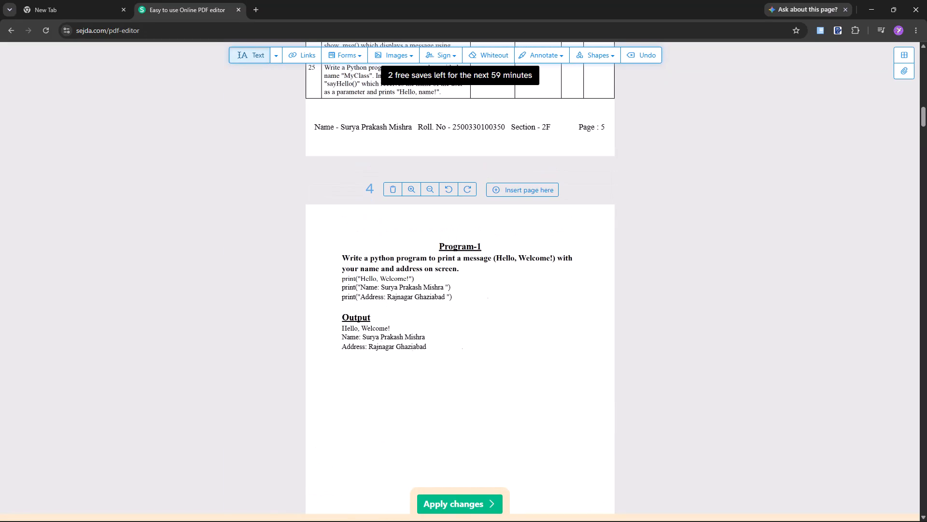
pyautogui.scroll(4, 348, 312)
pyautogui.scroll(-5, 348, 312)
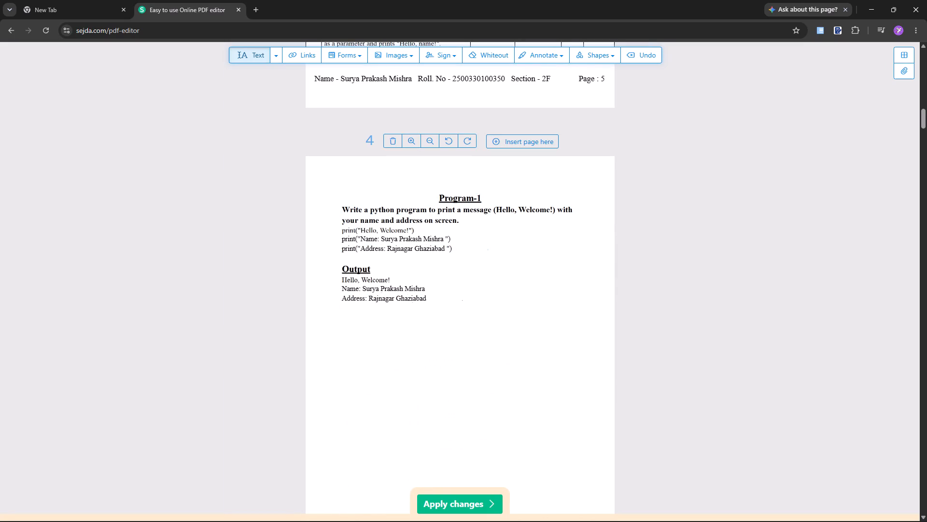
# Switch to the Downloads folder in File Explorer.
pyautogui.click(871, 3)
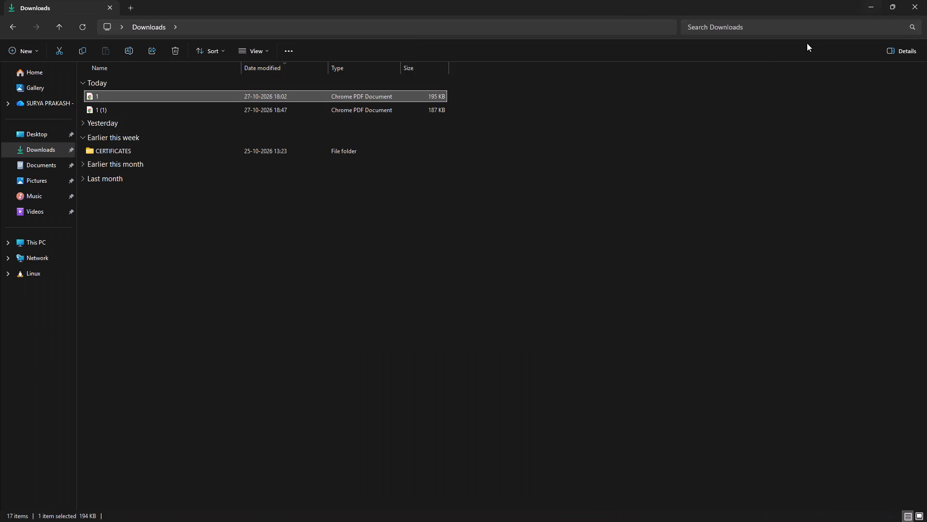
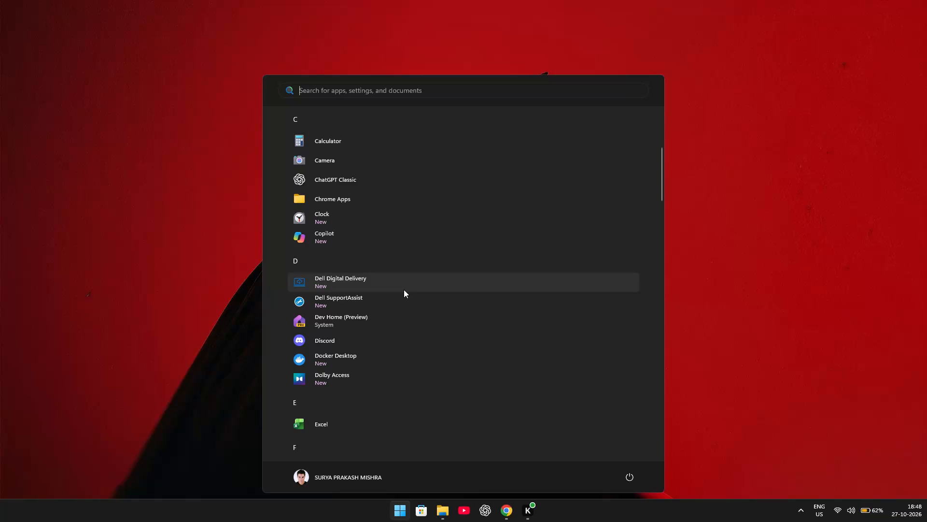
# Launch Word and open the PDF 1 (1) from the Downloads folder.
pyautogui.press('w')
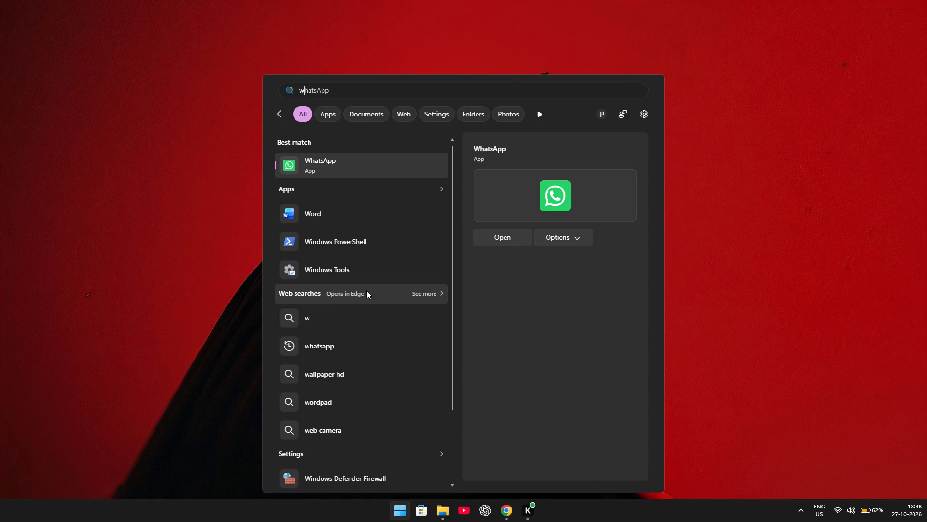
pyautogui.click(375, 213)
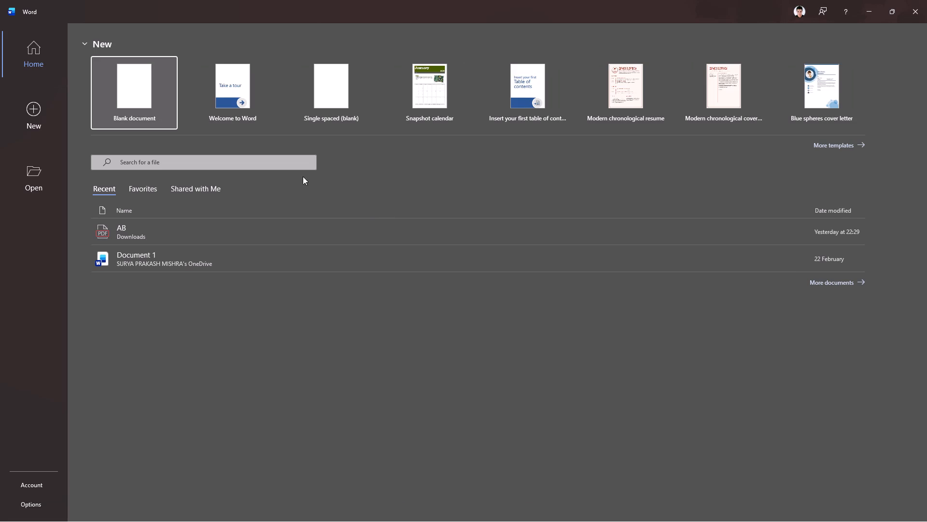
pyautogui.click(28, 109)
pyautogui.click(24, 164)
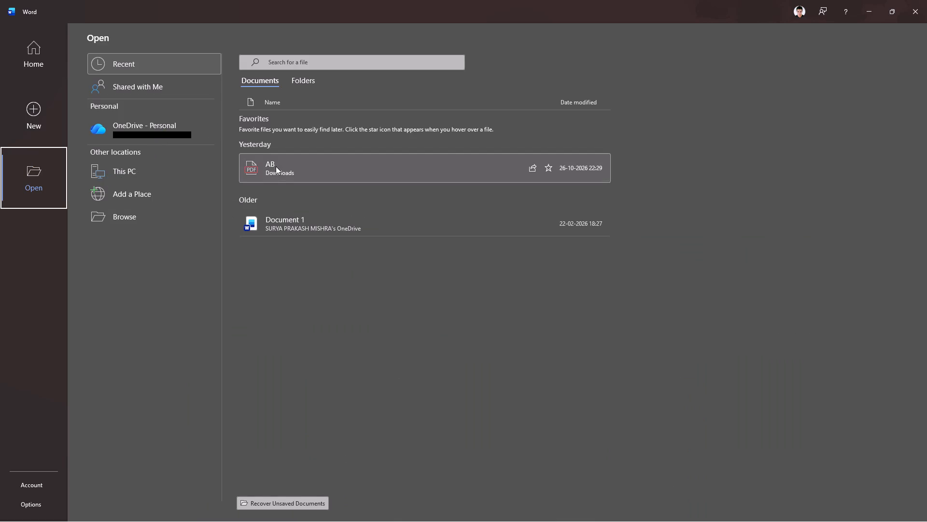
pyautogui.click(141, 216)
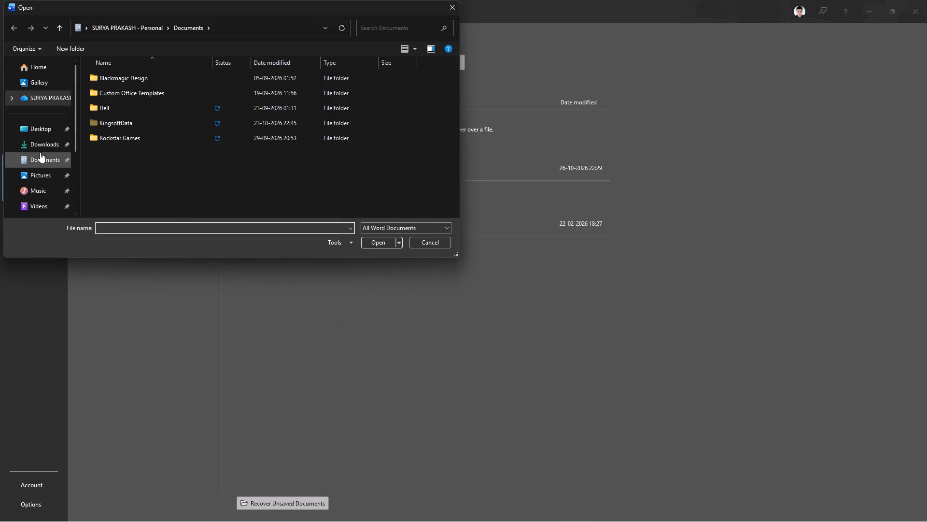
pyautogui.click(40, 148)
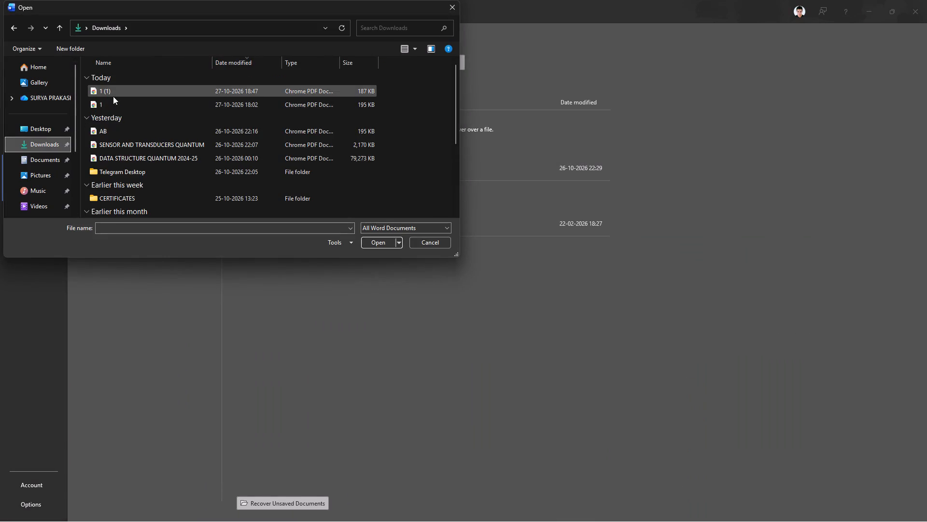
pyautogui.doubleClick(163, 87)
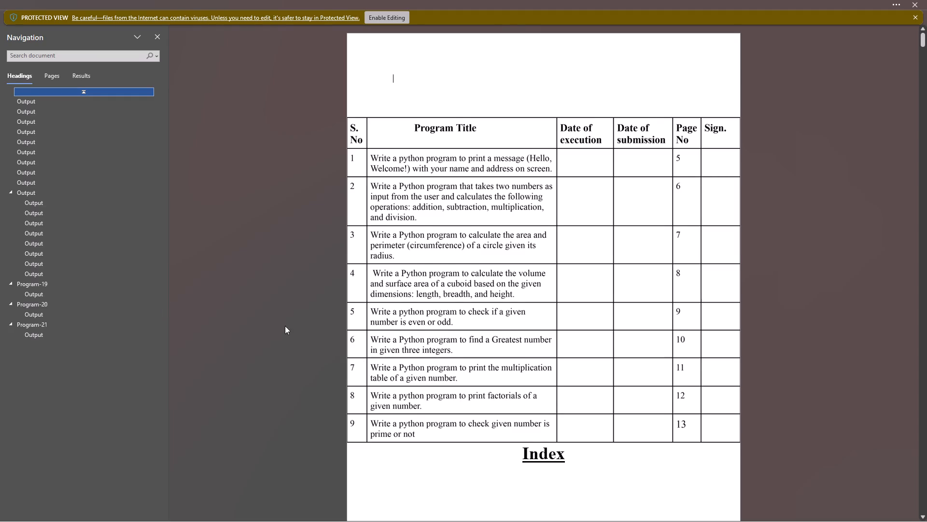
# Examine the converted document's index pages from program 1 through 25 and back, checking the table layout and footer placement.
pyautogui.scroll(-4, 339, 325)
pyautogui.scroll(-7, 525, 348)
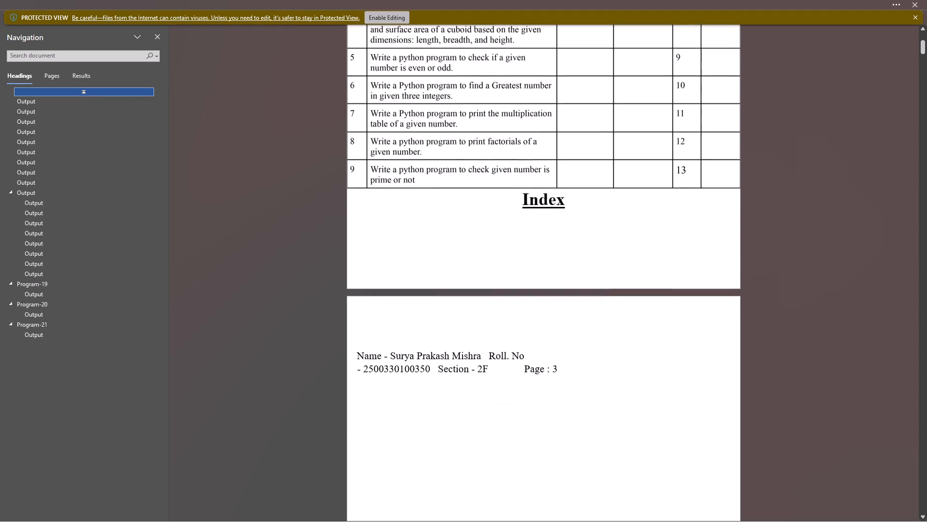
pyautogui.scroll(-9, 525, 348)
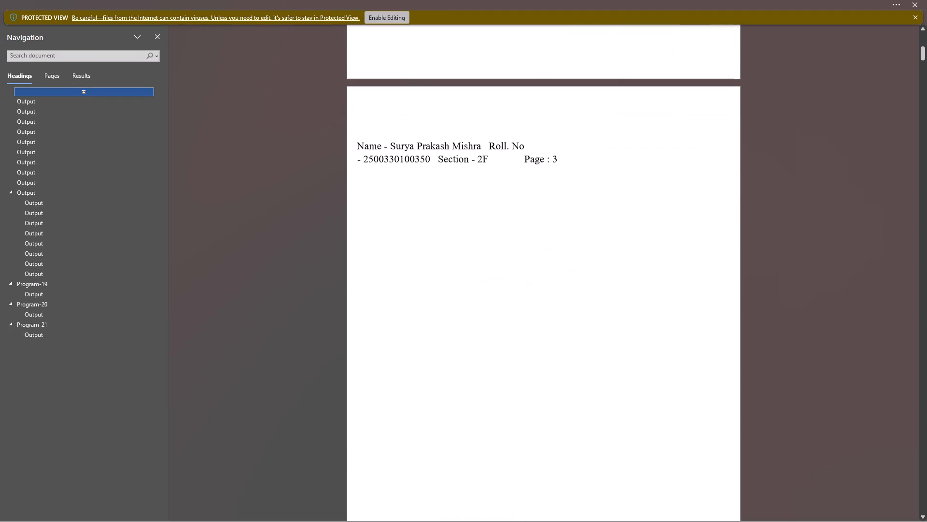
pyautogui.scroll(-11, 525, 348)
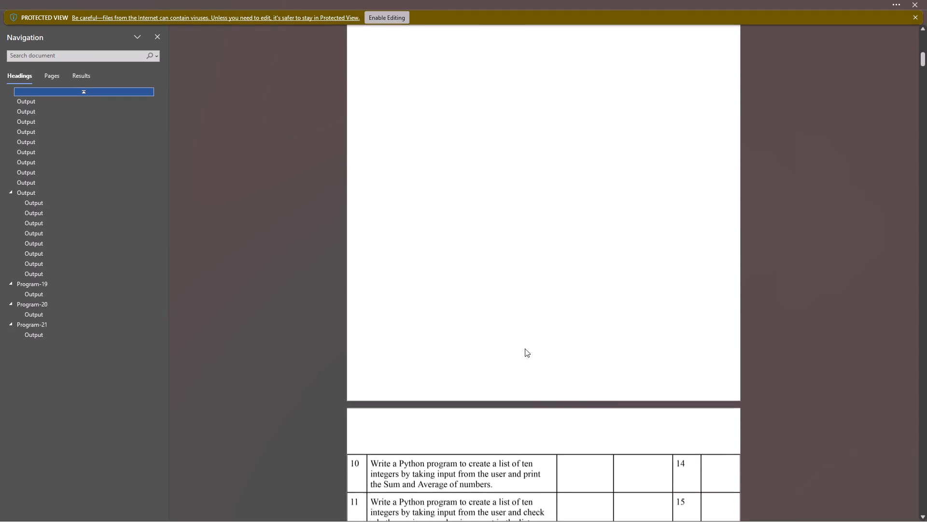
pyautogui.scroll(-12, 525, 348)
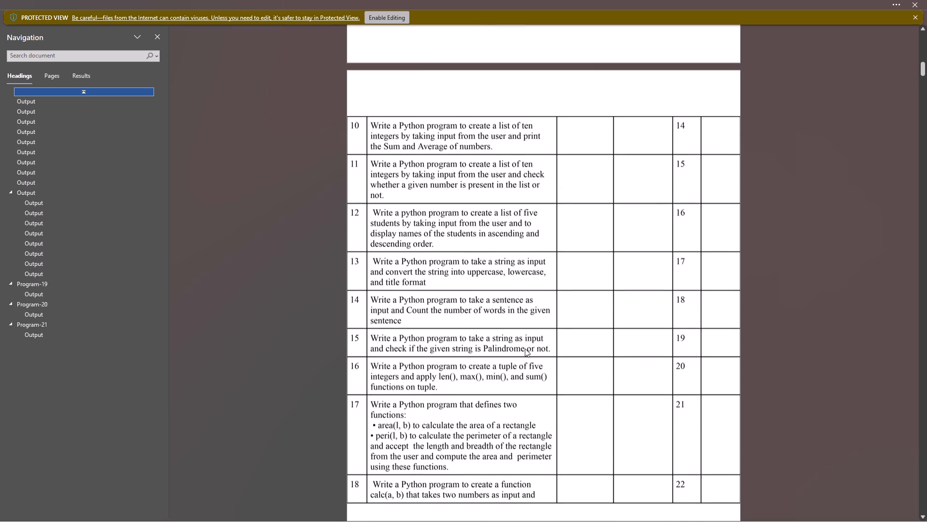
pyautogui.scroll(-11, 525, 348)
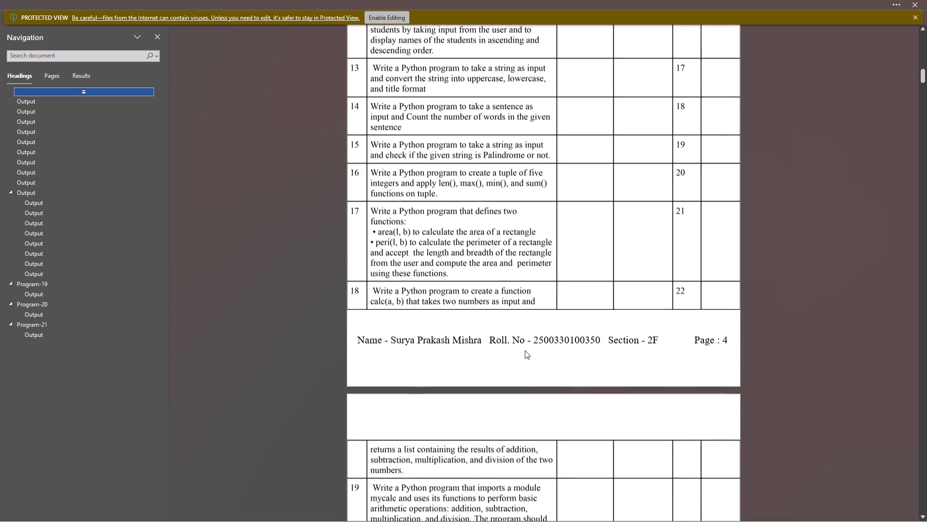
pyautogui.scroll(-6, 525, 350)
pyautogui.scroll(1, 525, 350)
pyautogui.scroll(-16, 525, 350)
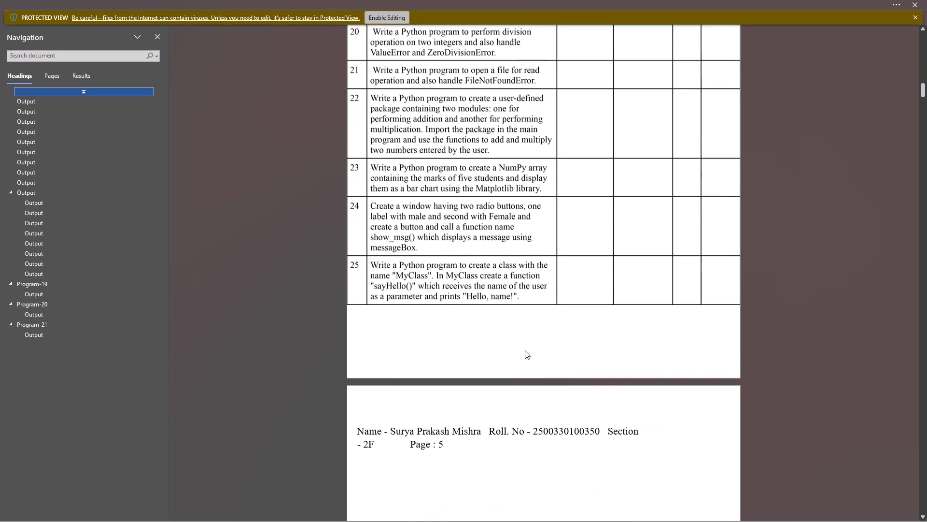
pyautogui.scroll(4, 525, 350)
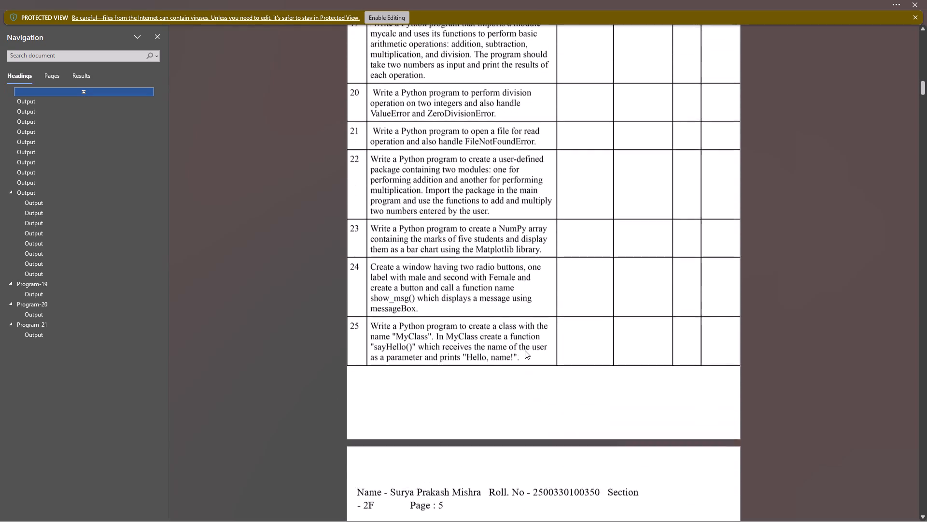
pyautogui.scroll(20, 525, 350)
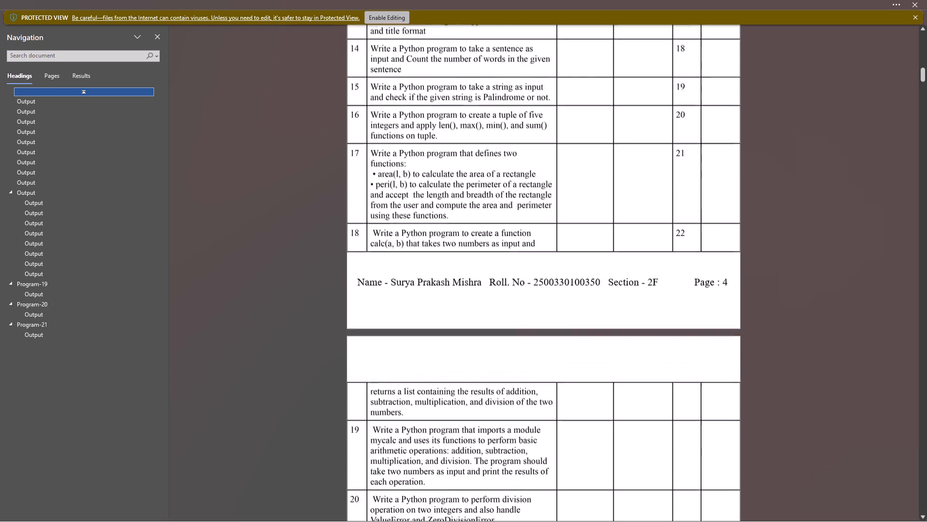
pyautogui.scroll(18, 525, 350)
pyautogui.scroll(4, 525, 350)
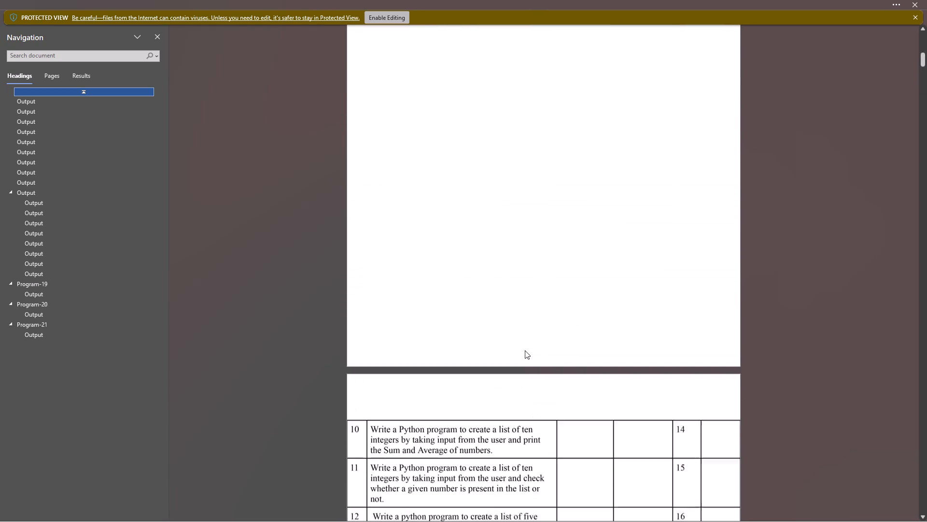
pyautogui.scroll(13, 525, 350)
pyautogui.scroll(9, 525, 350)
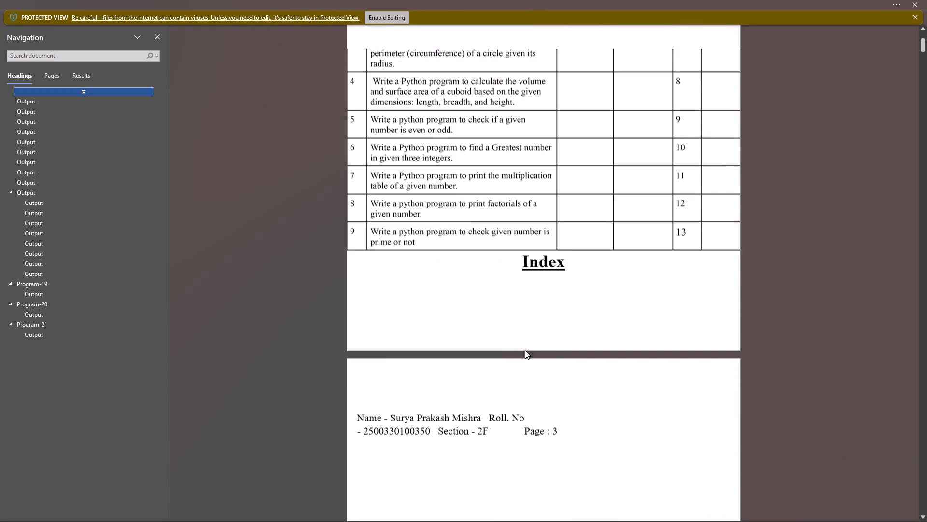
pyautogui.scroll(16, 525, 350)
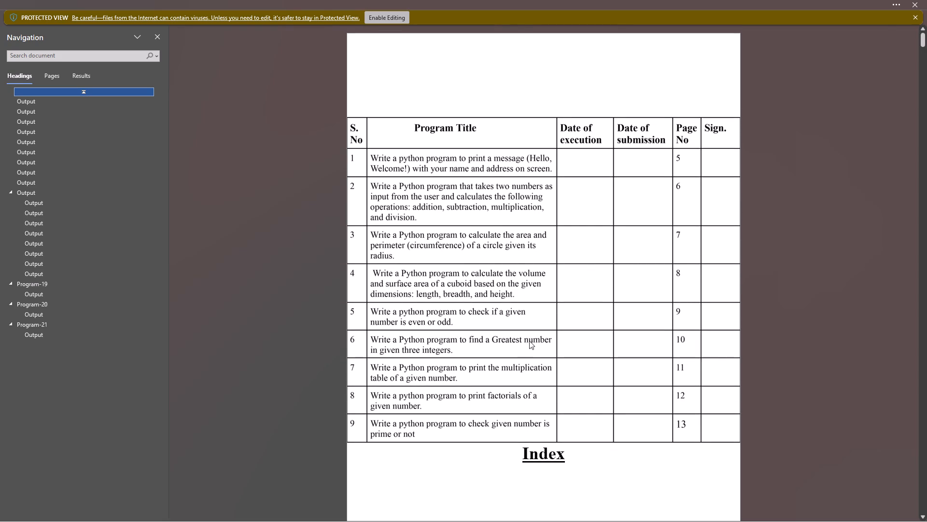